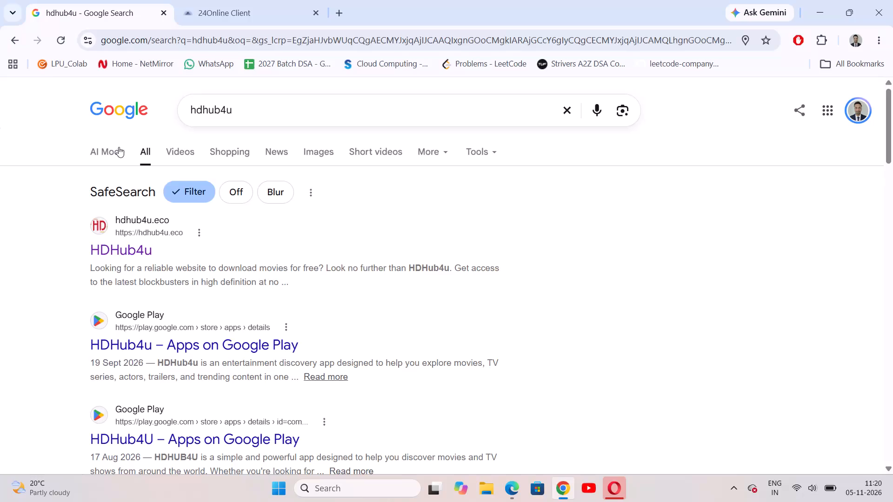
Open the HDHub4u full site from the search results and look through its Latest Releases.
{"action": "left_click", "coordinate": [114, 250]}
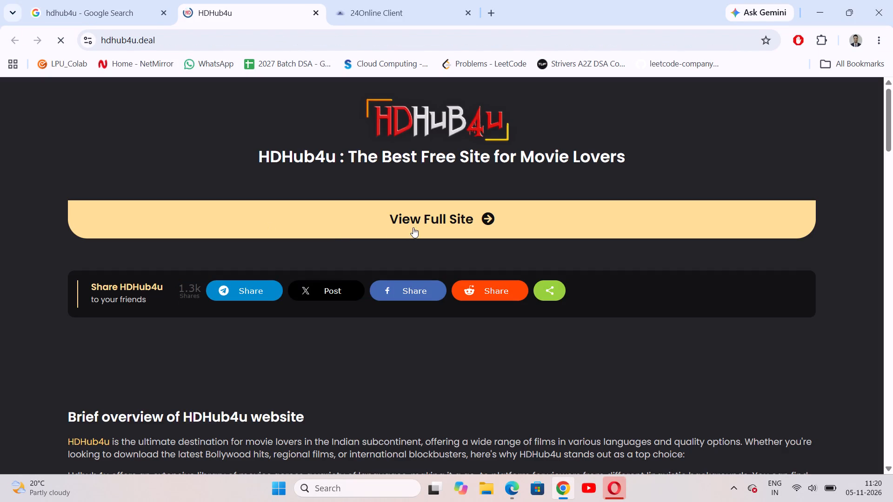
{"action": "left_click", "coordinate": [415, 223]}
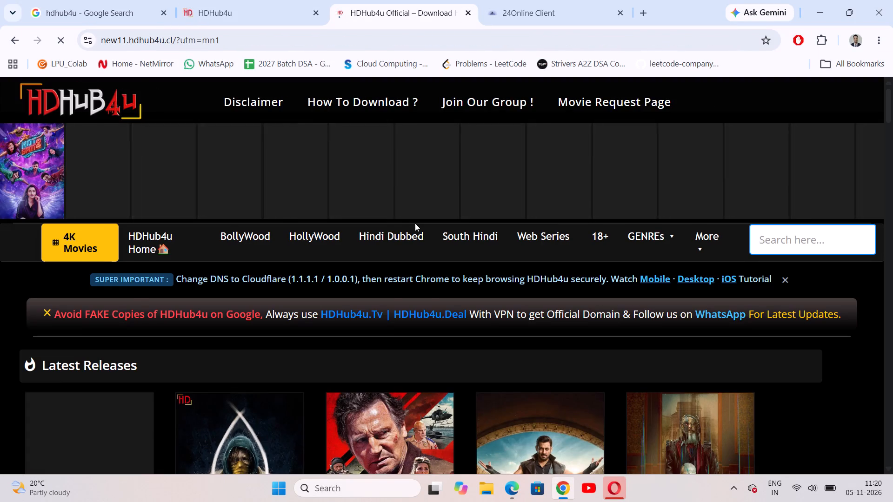
{"action": "scroll", "coordinate": [415, 223], "scroll_direction": "down", "scroll_amount": 3}
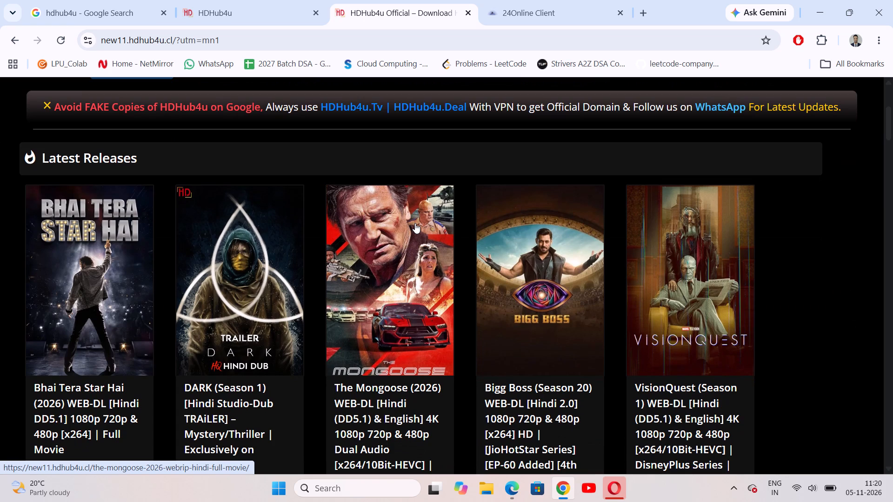
{"action": "scroll", "coordinate": [415, 223], "scroll_direction": "down", "scroll_amount": 3}
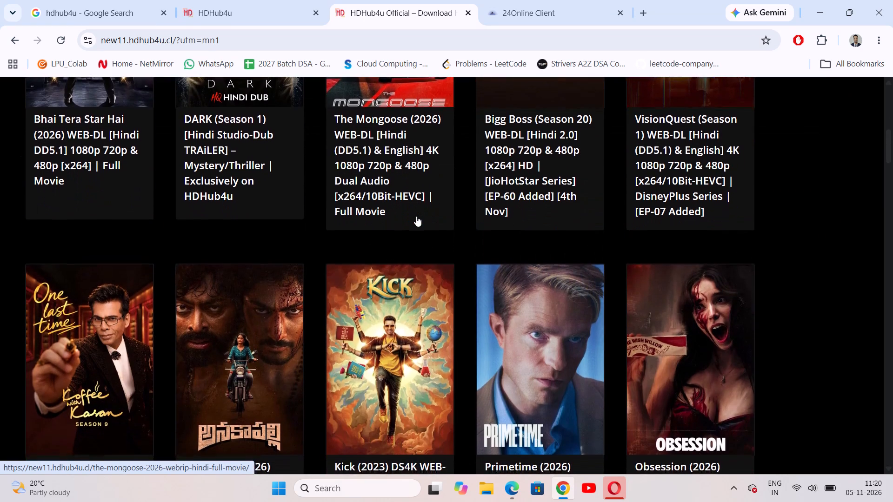
{"action": "scroll", "coordinate": [416, 216], "scroll_direction": "down", "scroll_amount": 4}
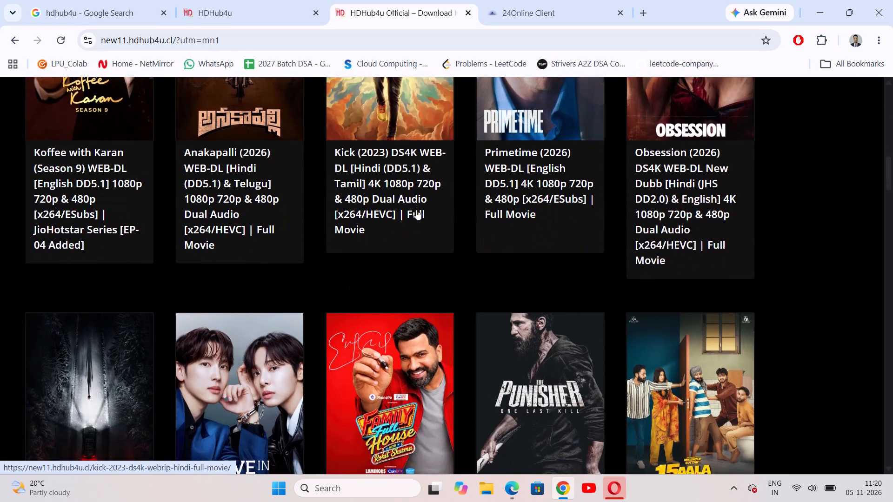
{"action": "scroll", "coordinate": [416, 210], "scroll_direction": "down", "scroll_amount": 3}
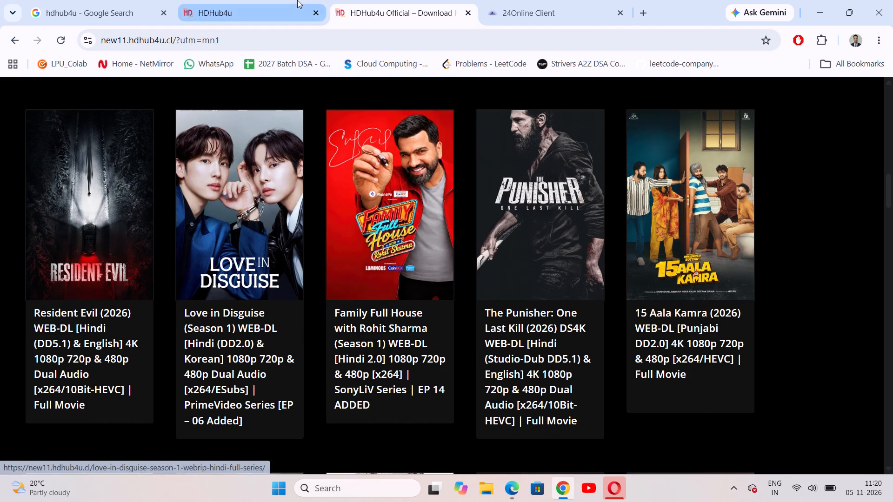
Open Google Drive in a new tab and look over the suggested files on its home page.
{"action": "left_click", "coordinate": [642, 10]}
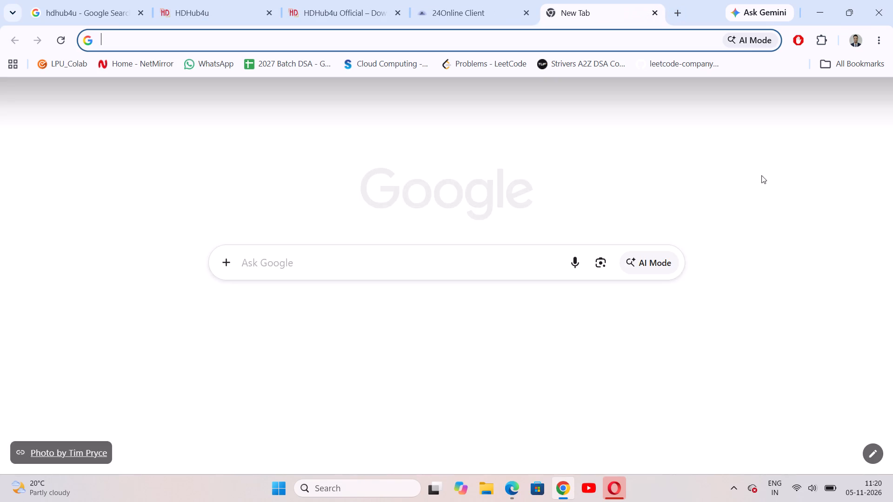
{"action": "left_click", "coordinate": [823, 99]}
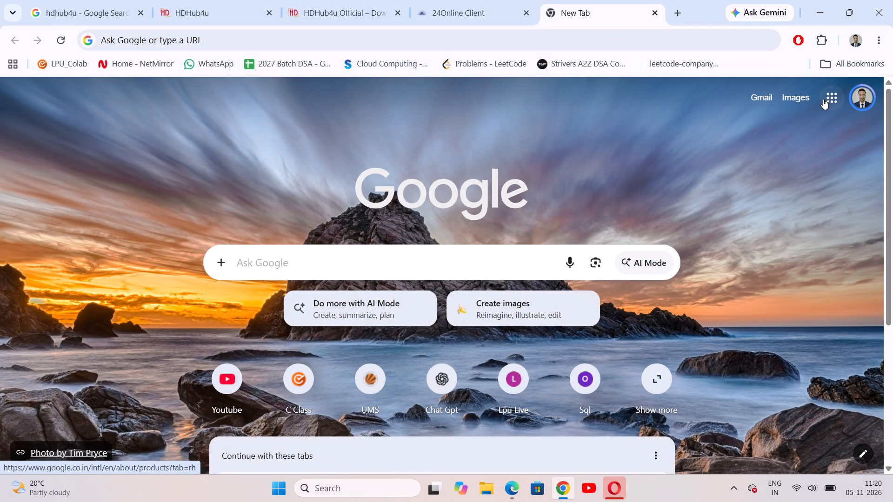
{"action": "left_click", "coordinate": [686, 388]}
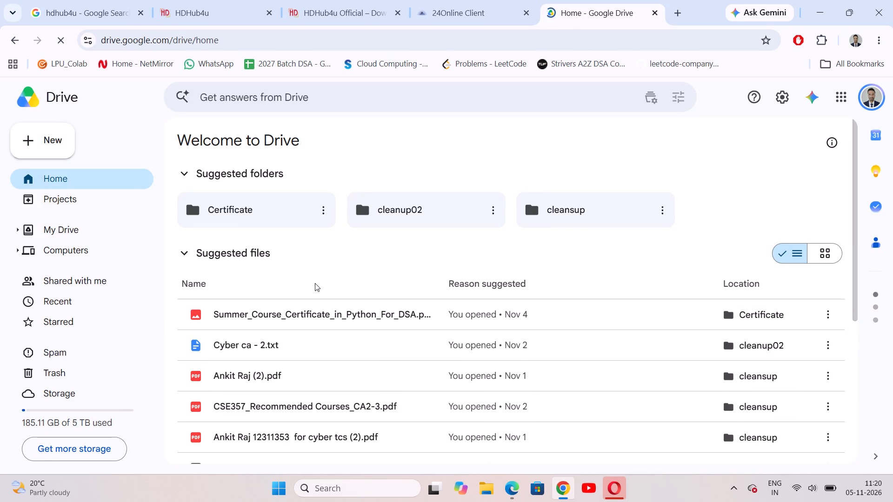
{"action": "scroll", "coordinate": [315, 283], "scroll_direction": "down", "scroll_amount": 2}
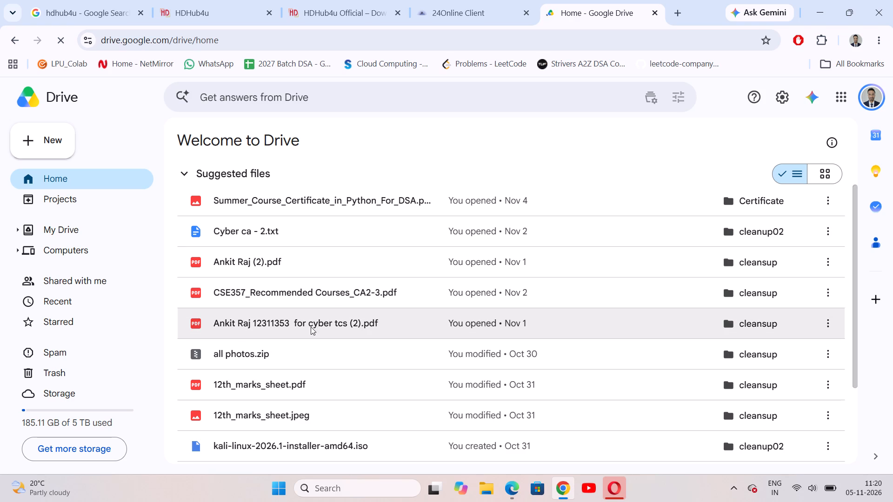
{"action": "scroll", "coordinate": [311, 327], "scroll_direction": "down", "scroll_amount": 2}
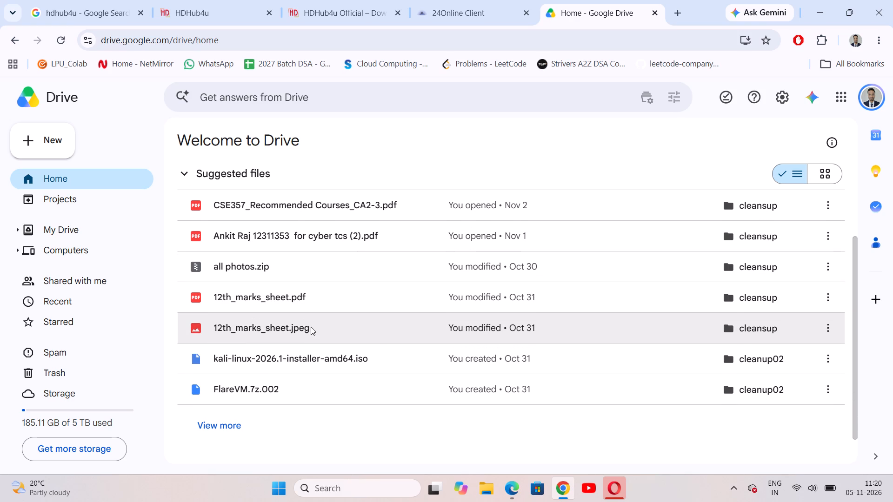
{"action": "scroll", "coordinate": [311, 327], "scroll_direction": "up", "scroll_amount": 4}
Search Drive for "pate" and open Patent Sample.docx.
{"action": "left_click", "coordinate": [333, 91]}
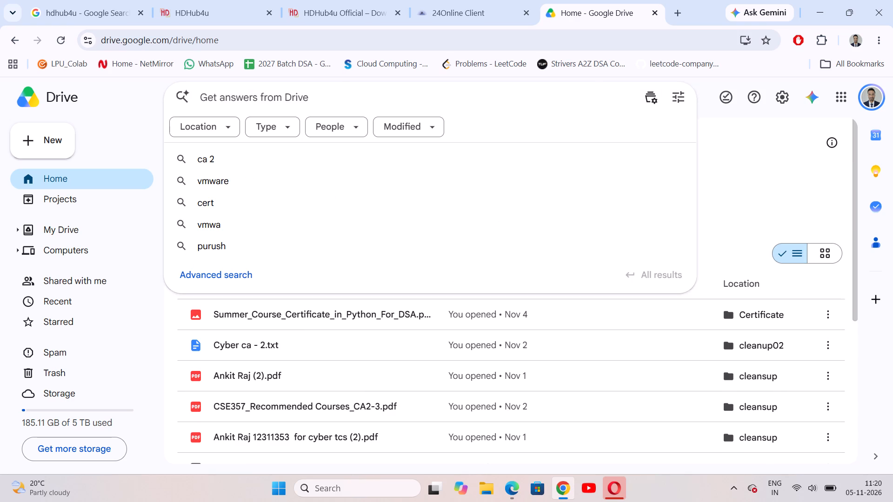
{"action": "type", "text": "pate"}
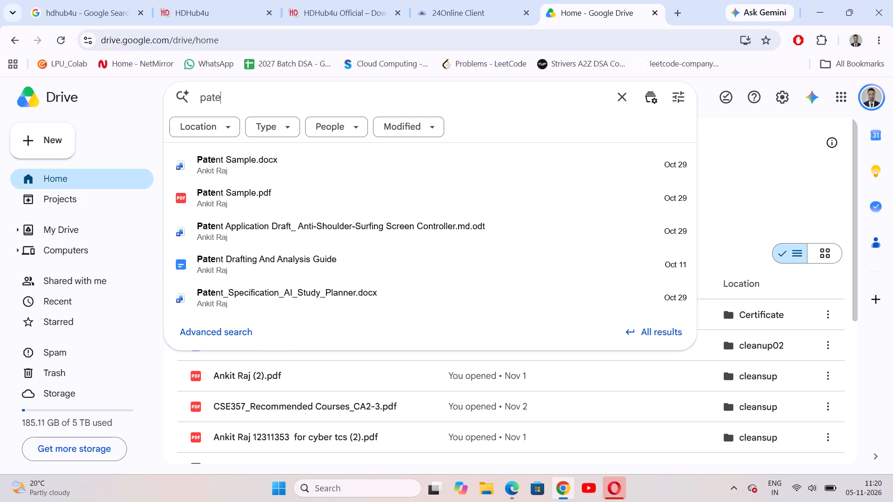
{"action": "left_click", "coordinate": [303, 171]}
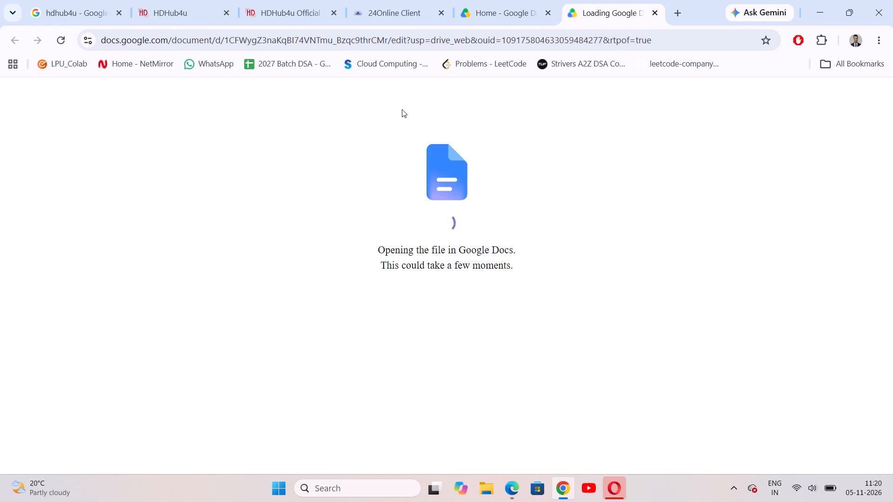
Look through the Patent Sample document's inventor details form and the Description of the Invention section.
{"action": "left_click", "coordinate": [497, 0]}
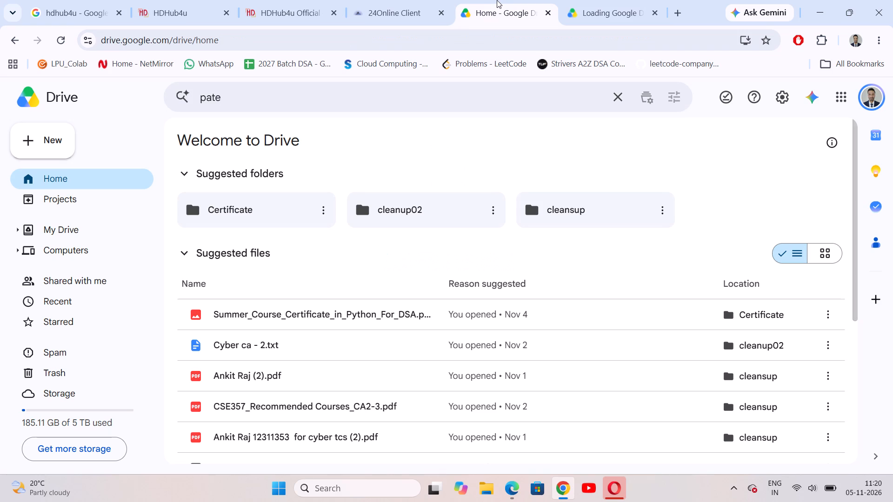
{"action": "left_click", "coordinate": [587, 0]}
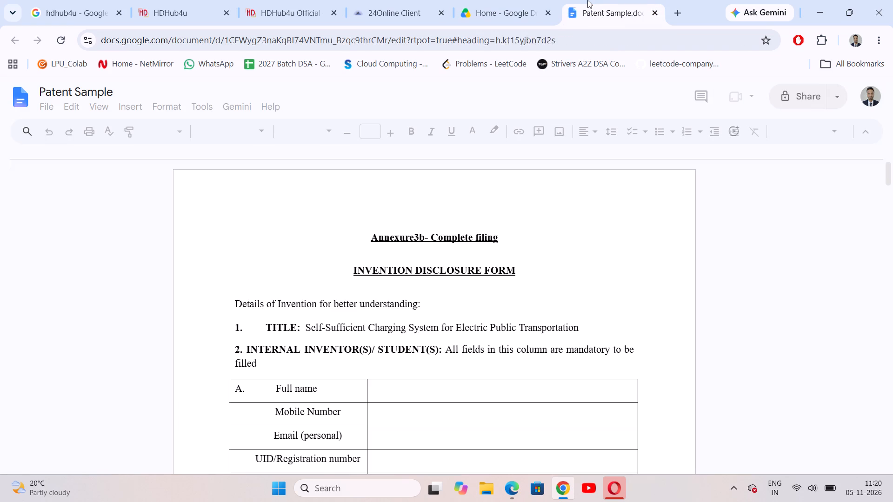
{"action": "scroll", "coordinate": [489, 322], "scroll_direction": "down", "scroll_amount": 8}
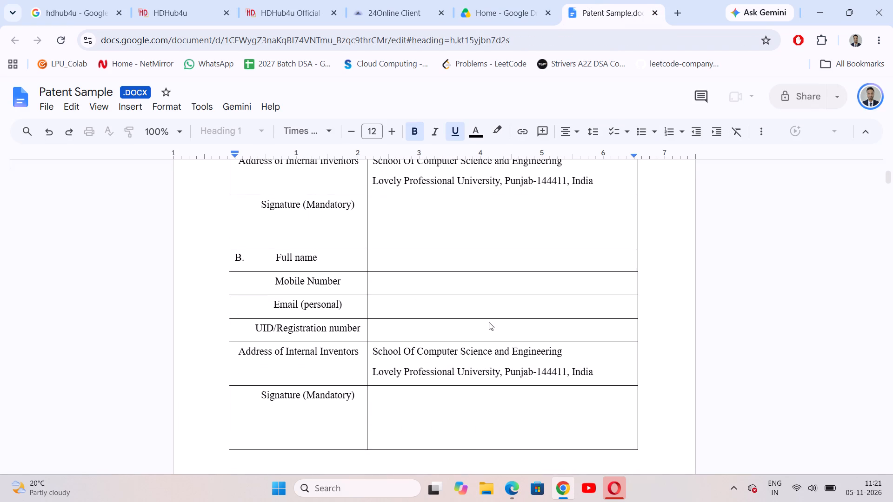
{"action": "scroll", "coordinate": [489, 322], "scroll_direction": "down", "scroll_amount": 7}
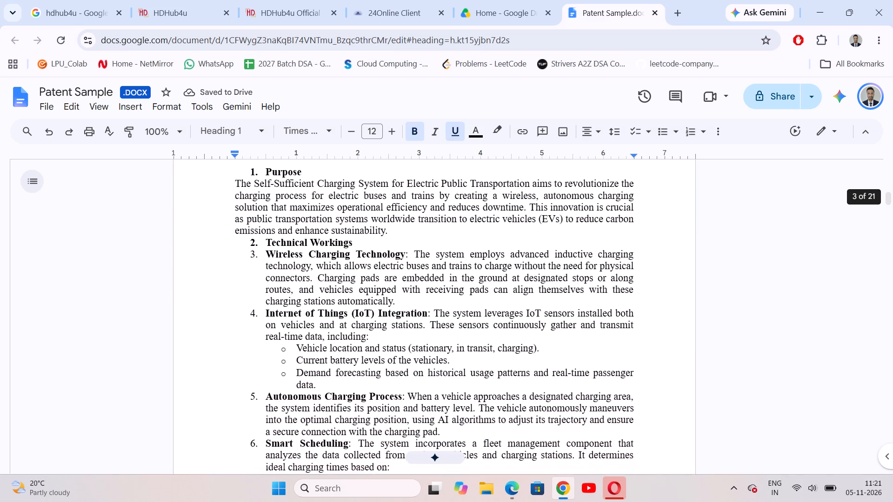
{"action": "scroll", "coordinate": [489, 322], "scroll_direction": "up", "scroll_amount": 1}
{"action": "scroll", "coordinate": [489, 322], "scroll_direction": "down", "scroll_amount": 2}
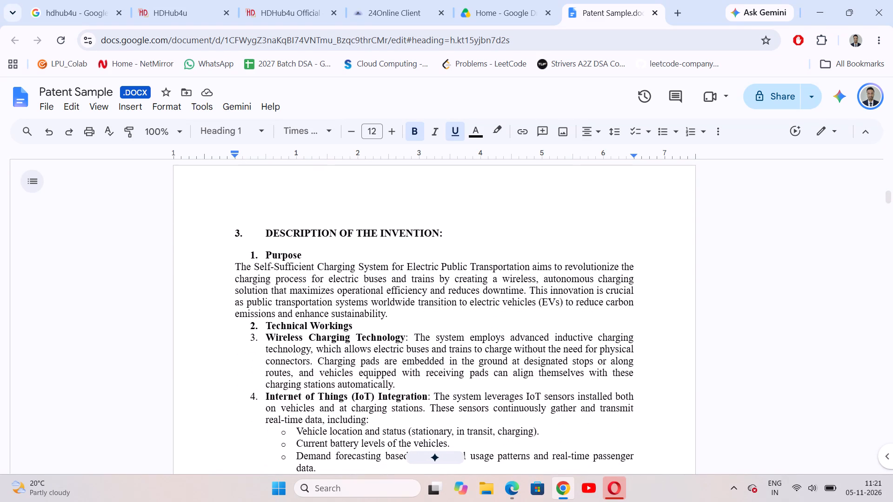
{"action": "scroll", "coordinate": [489, 322], "scroll_direction": "down", "scroll_amount": 2}
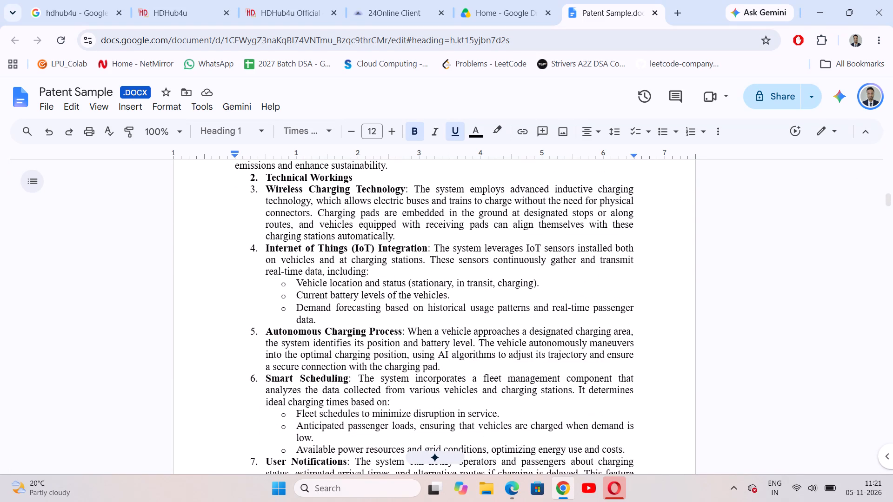
{"action": "scroll", "coordinate": [489, 322], "scroll_direction": "up", "scroll_amount": 1}
{"action": "scroll", "coordinate": [489, 322], "scroll_direction": "down", "scroll_amount": 5}
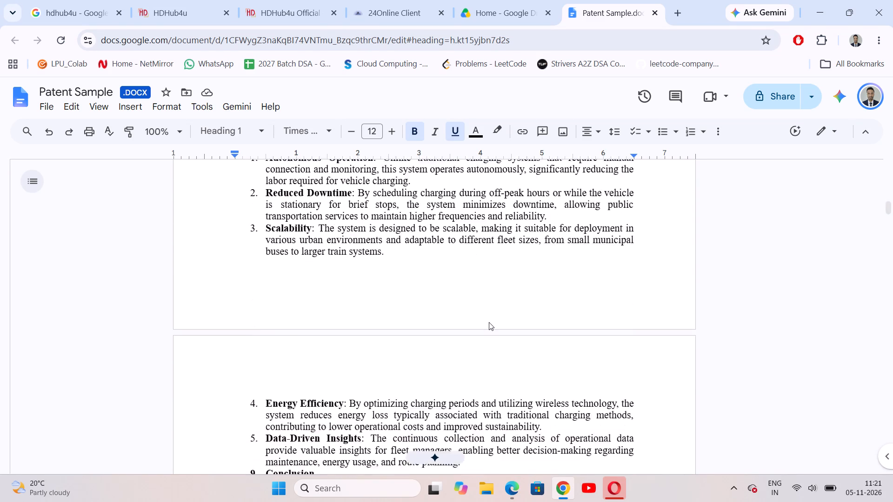
Read on through the State of the Art/Research Gap/Novelty table to the System Components section of Patent Sample.
{"action": "scroll", "coordinate": [489, 322], "scroll_direction": "down", "scroll_amount": 11}
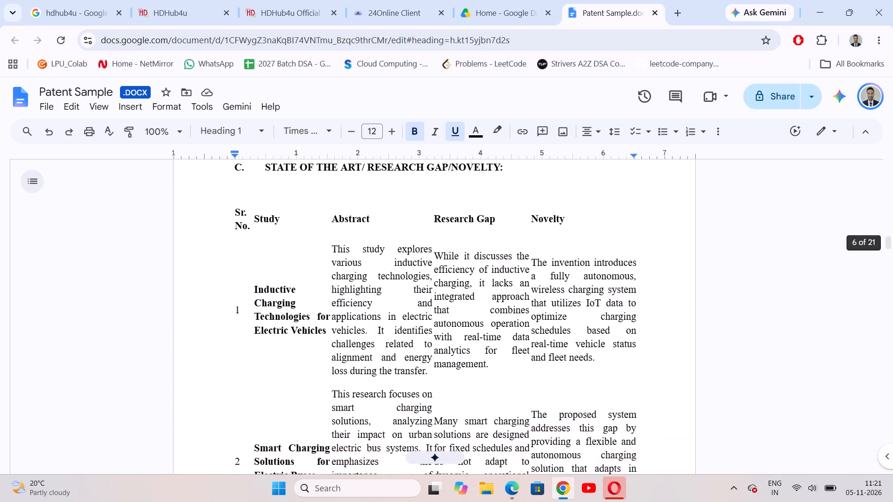
{"action": "scroll", "coordinate": [489, 322], "scroll_direction": "down", "scroll_amount": 7}
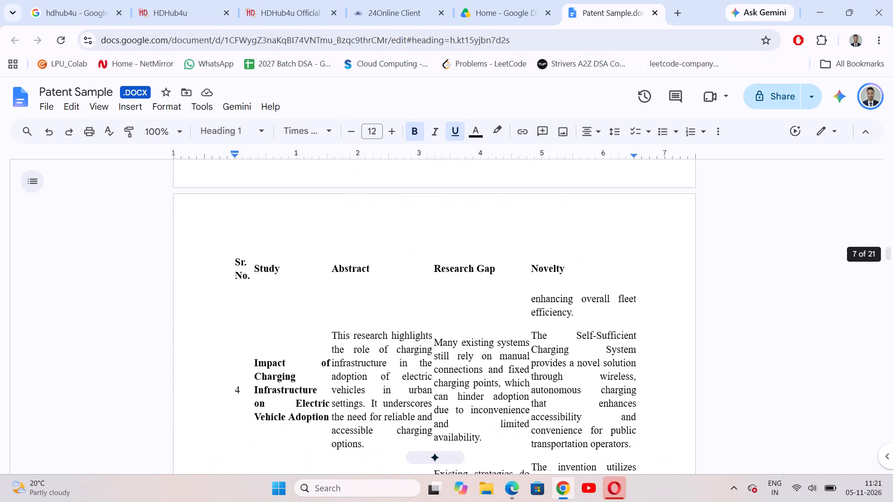
{"action": "scroll", "coordinate": [489, 322], "scroll_direction": "down", "scroll_amount": 2}
{"action": "scroll", "coordinate": [489, 322], "scroll_direction": "up", "scroll_amount": 1}
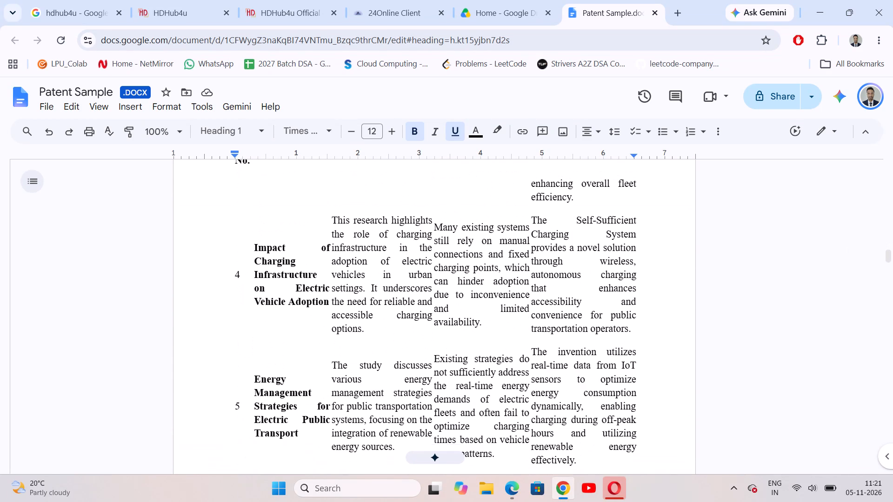
{"action": "scroll", "coordinate": [489, 322], "scroll_direction": "up", "scroll_amount": 1}
{"action": "scroll", "coordinate": [489, 322], "scroll_direction": "down", "scroll_amount": 7}
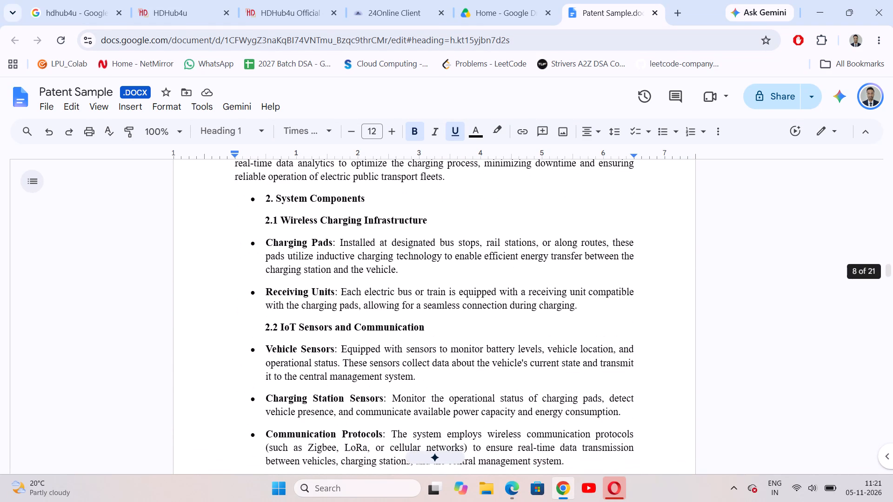
Return to Google Drive, search for "pate" again and open Patent_Specification_AI_Study_Planner.docx.
{"action": "left_click", "coordinate": [503, 0]}
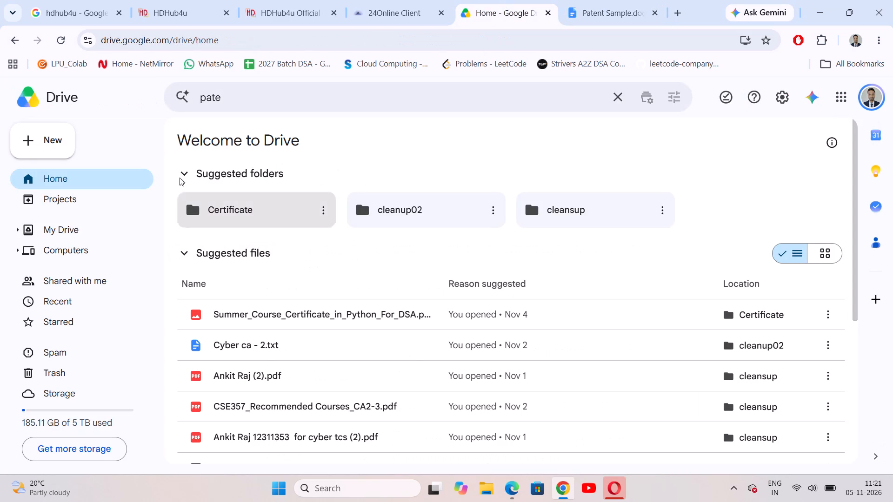
{"action": "left_click", "coordinate": [10, 32]}
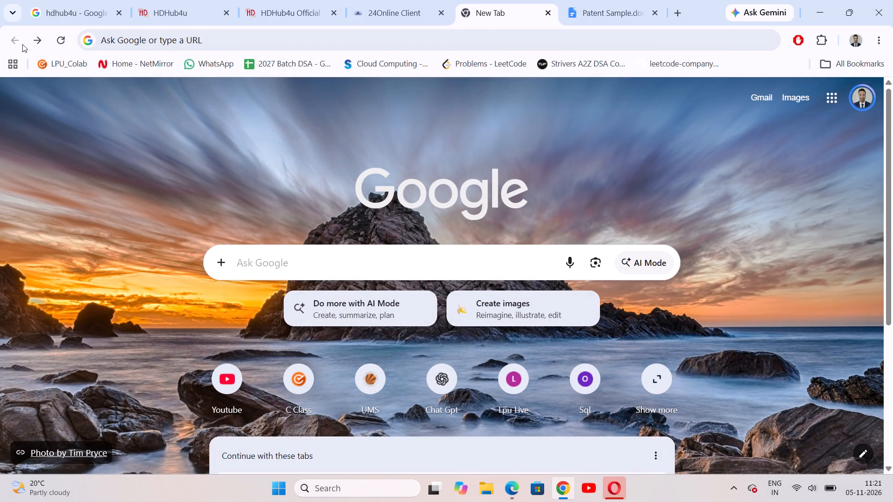
{"action": "left_click", "coordinate": [33, 39]}
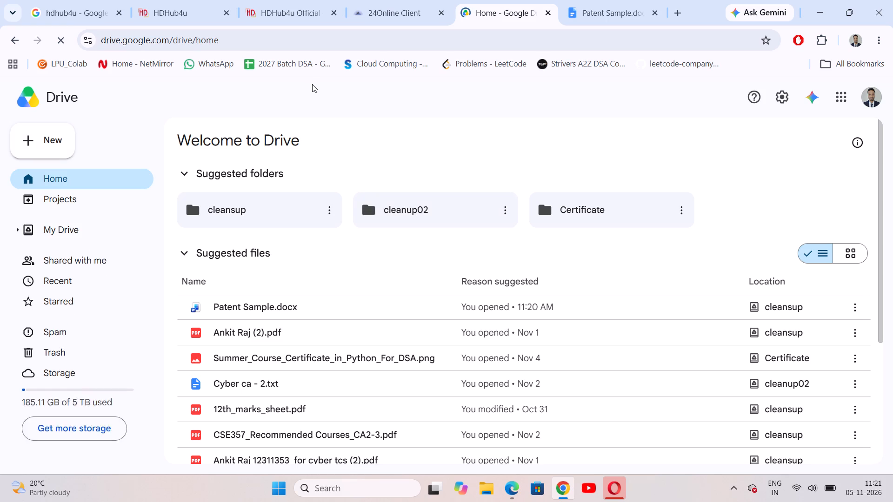
{"action": "left_click", "coordinate": [310, 100]}
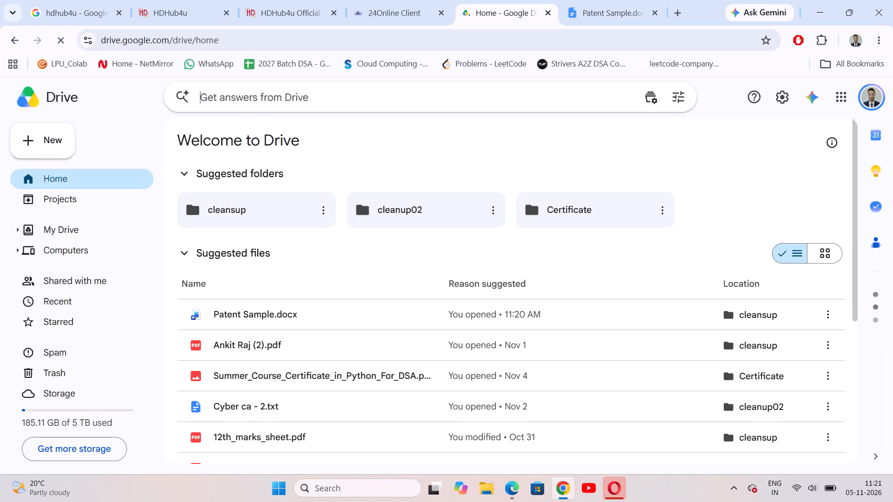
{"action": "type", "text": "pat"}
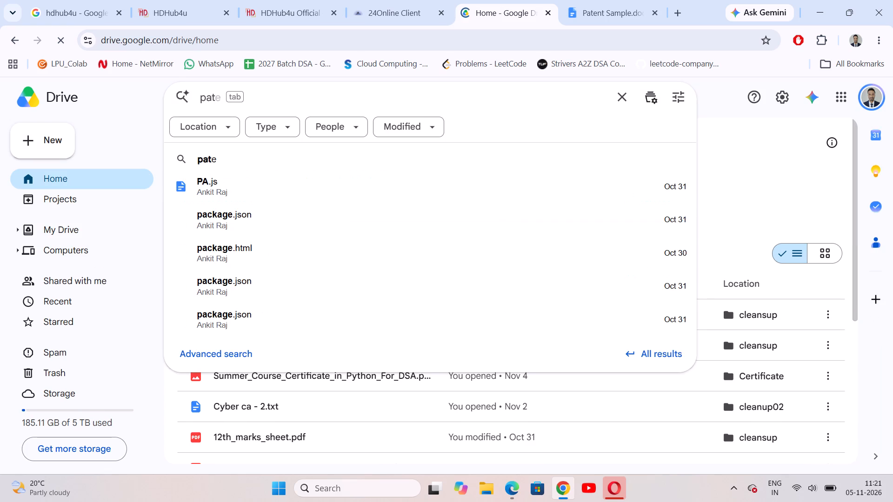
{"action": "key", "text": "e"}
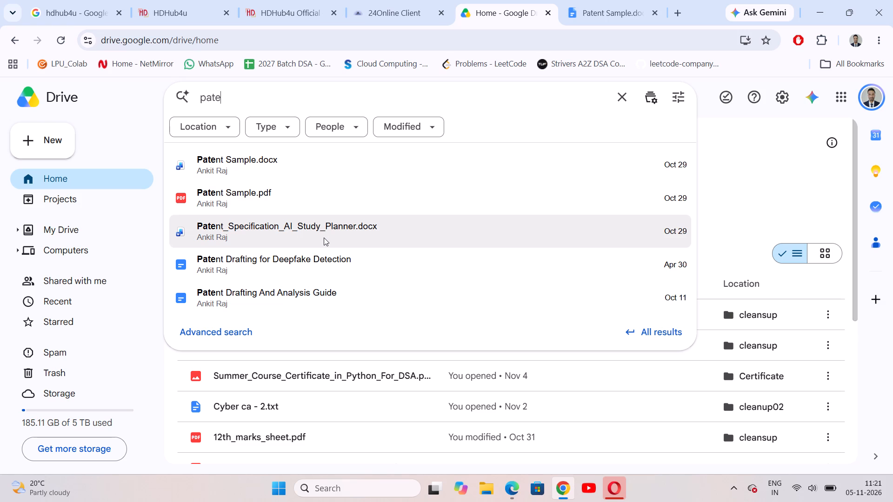
{"action": "left_click", "coordinate": [324, 238]}
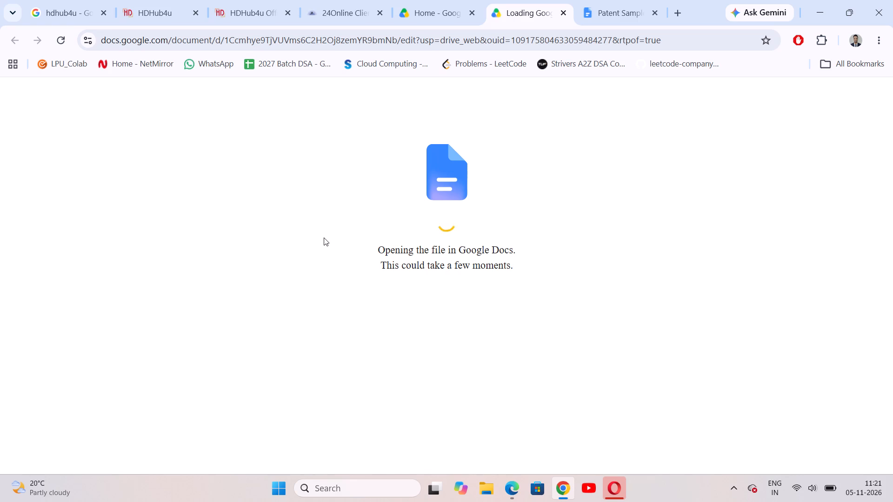
Launch Microsoft Word, load the automatically saved Normal template changes, and minimise the Word window to return to the patent specification.
{"action": "left_click", "coordinate": [377, 485]}
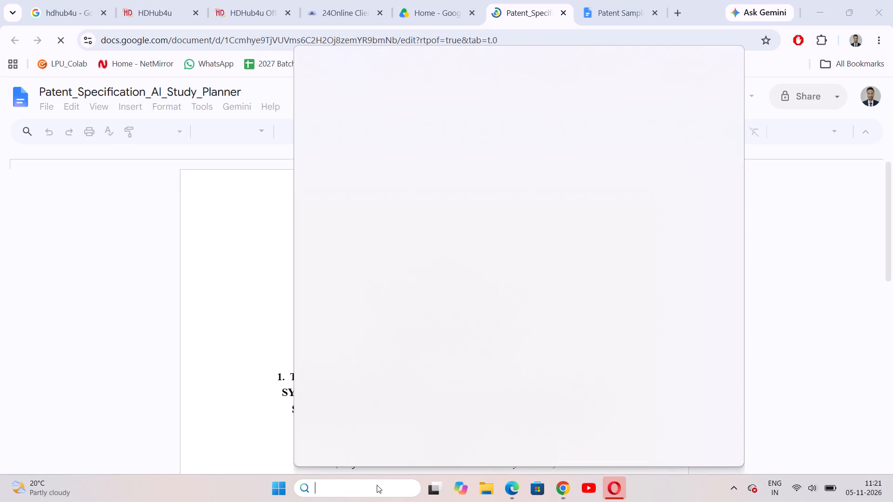
{"action": "key", "text": "w"}
{"action": "key", "text": "Return"}
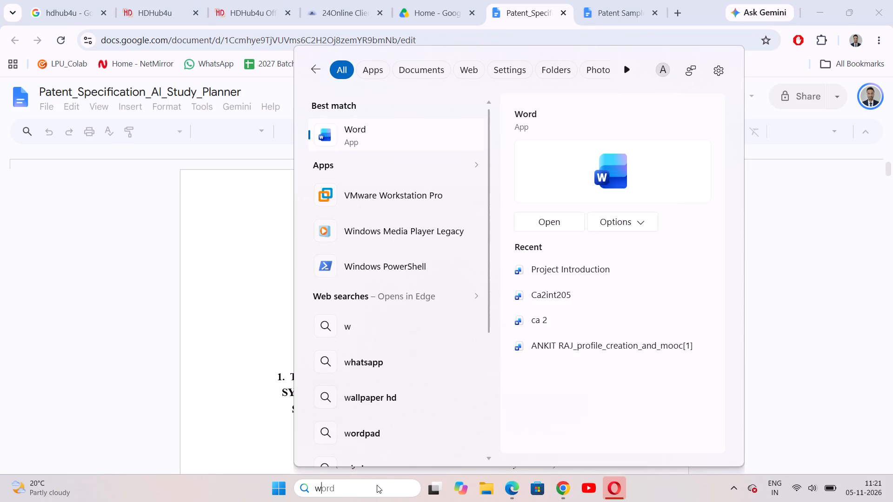
{"action": "scroll", "coordinate": [443, 401], "scroll_direction": "down", "scroll_amount": 4}
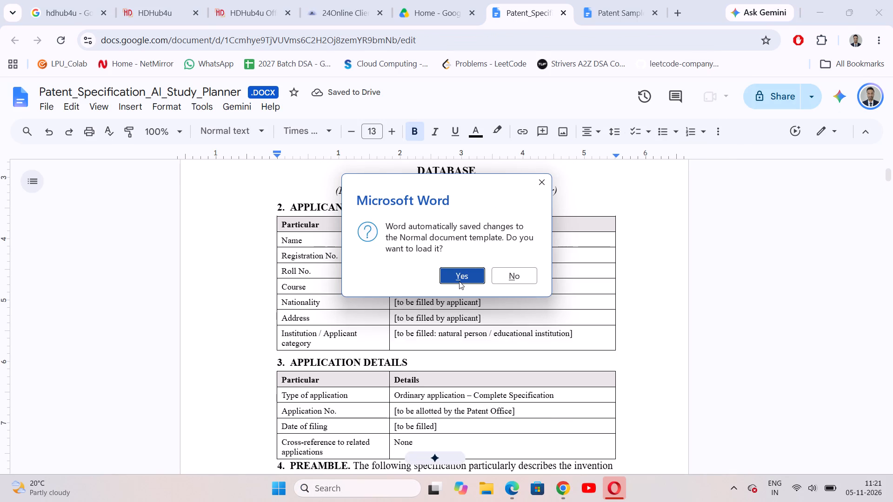
{"action": "left_click", "coordinate": [459, 281]}
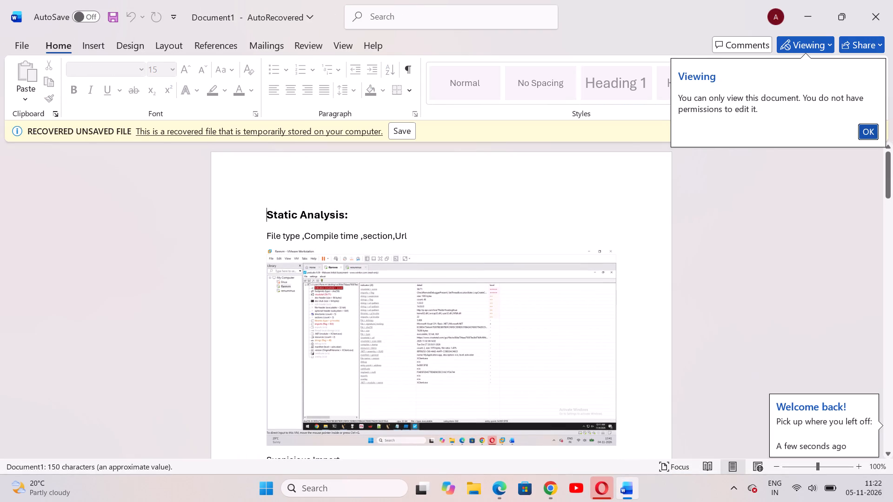
{"action": "left_click", "coordinate": [810, 7]}
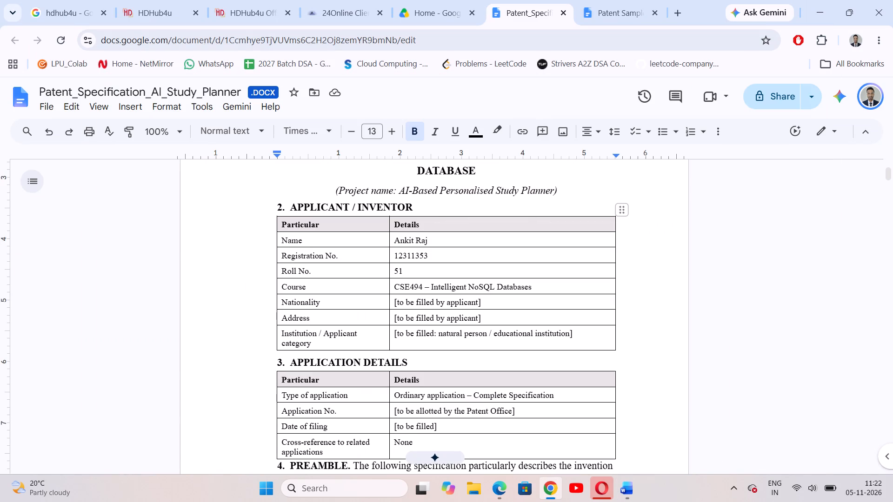
Read the patent specification from the application details through the background, summary and drawings description to the database design in Table 1.
{"action": "scroll", "coordinate": [573, 259], "scroll_direction": "down", "scroll_amount": 10}
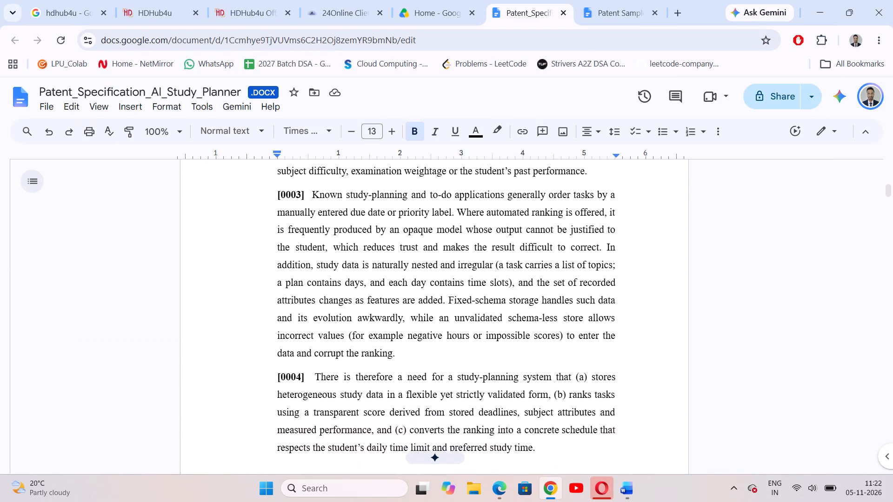
{"action": "scroll", "coordinate": [573, 259], "scroll_direction": "down", "scroll_amount": 7}
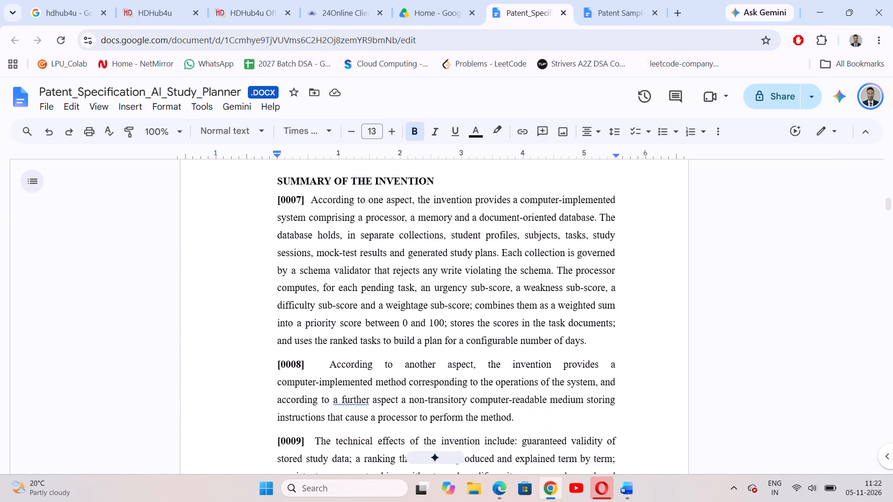
{"action": "scroll", "coordinate": [573, 259], "scroll_direction": "down", "scroll_amount": 6}
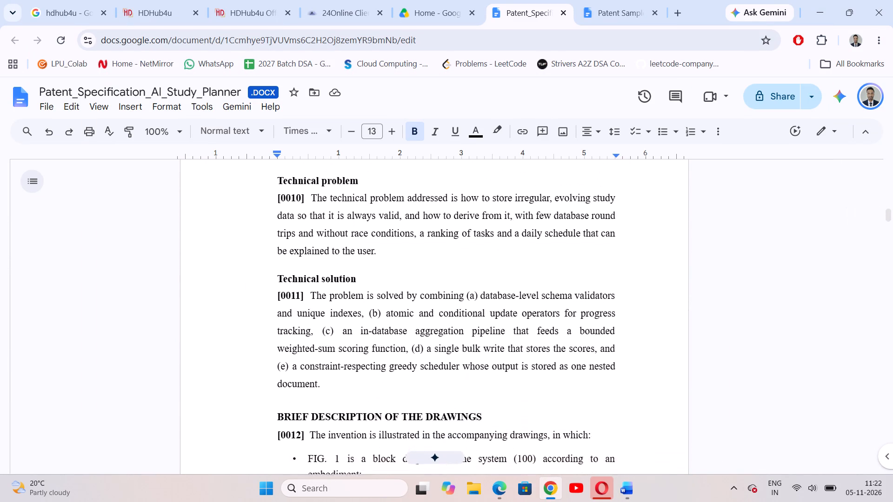
{"action": "scroll", "coordinate": [573, 259], "scroll_direction": "down", "scroll_amount": 5}
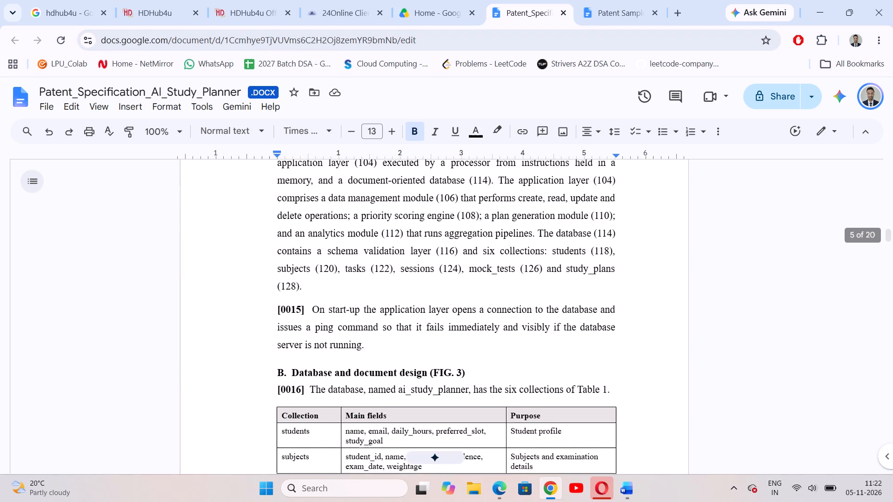
{"action": "scroll", "coordinate": [573, 259], "scroll_direction": "down", "scroll_amount": 3}
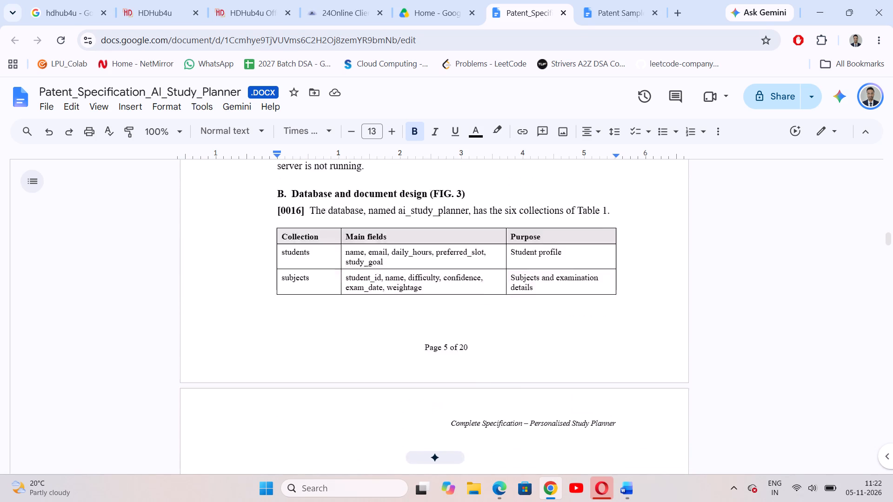
{"action": "scroll", "coordinate": [573, 259], "scroll_direction": "down", "scroll_amount": 5}
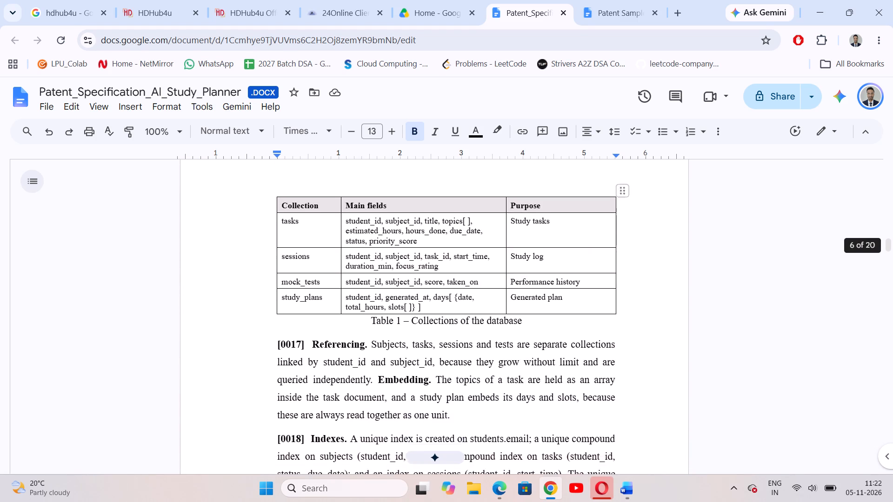
Examine the scoring, plan generation, implementation, advantages and variations sections through to the list of reference numerals.
{"action": "scroll", "coordinate": [580, 233], "scroll_direction": "down", "scroll_amount": 4}
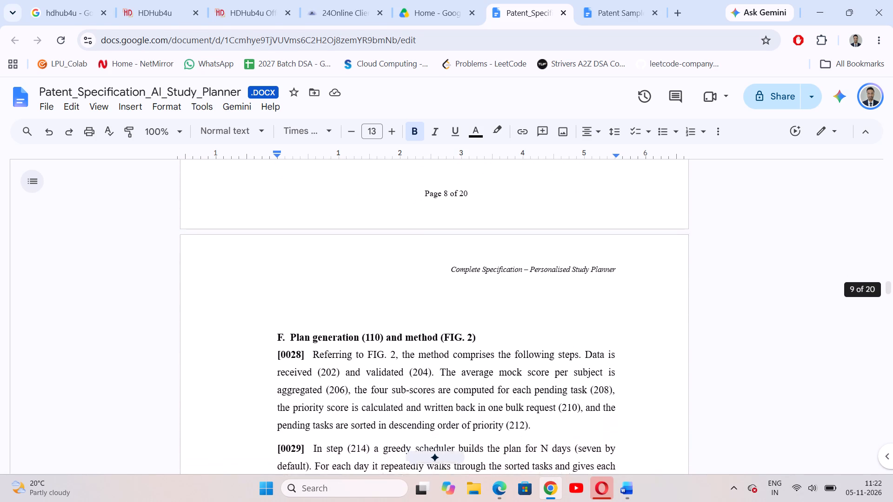
{"action": "scroll", "coordinate": [580, 233], "scroll_direction": "up", "scroll_amount": 3}
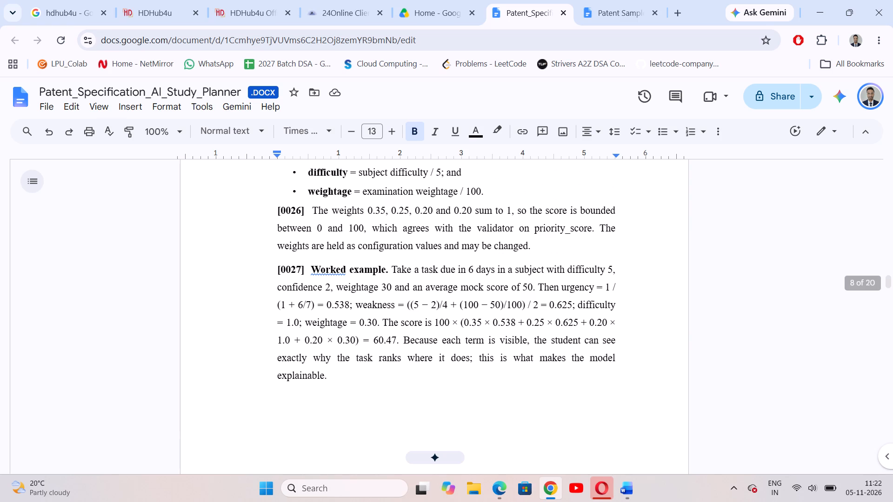
{"action": "scroll", "coordinate": [580, 233], "scroll_direction": "down", "scroll_amount": 9}
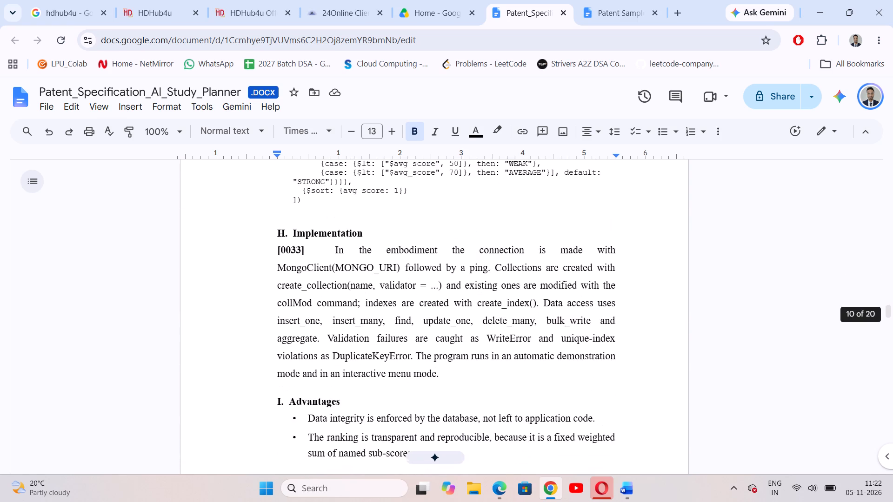
{"action": "scroll", "coordinate": [580, 233], "scroll_direction": "down", "scroll_amount": 3}
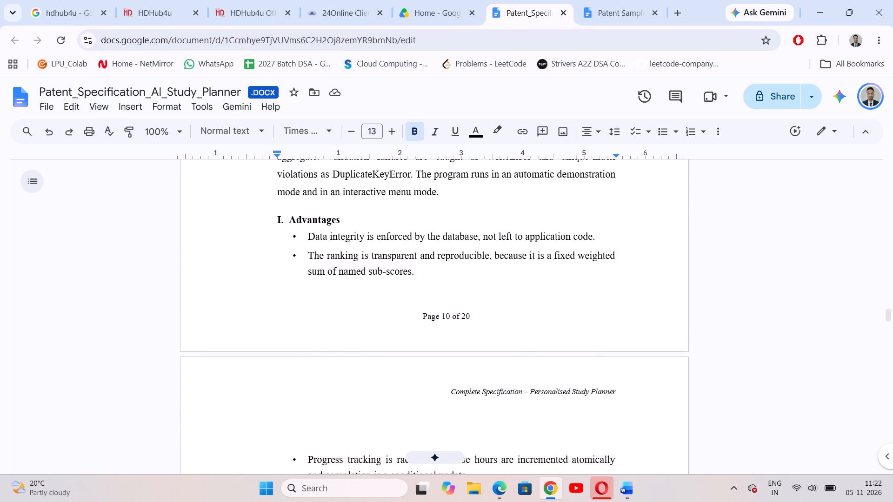
{"action": "scroll", "coordinate": [580, 233], "scroll_direction": "down", "scroll_amount": 4}
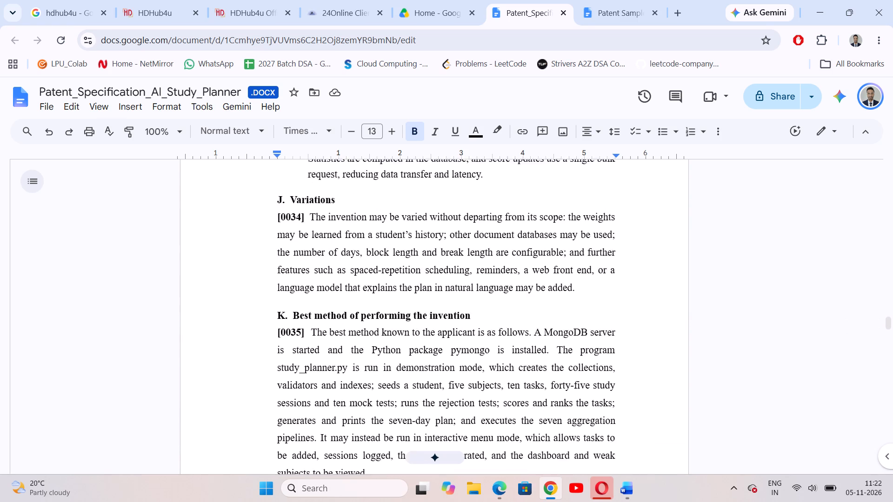
{"action": "scroll", "coordinate": [580, 233], "scroll_direction": "down", "scroll_amount": 5}
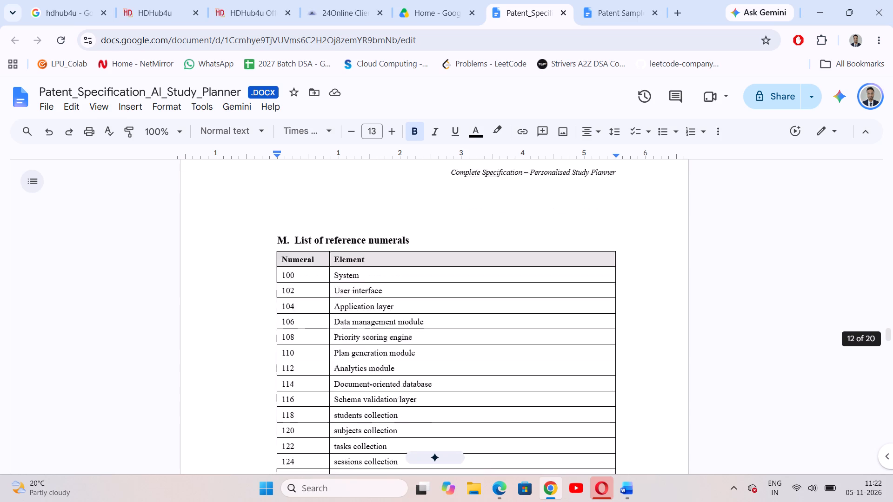
{"action": "scroll", "coordinate": [580, 233], "scroll_direction": "down", "scroll_amount": 2}
{"action": "scroll", "coordinate": [580, 233], "scroll_direction": "up", "scroll_amount": 1}
{"action": "scroll", "coordinate": [580, 233], "scroll_direction": "down", "scroll_amount": 1}
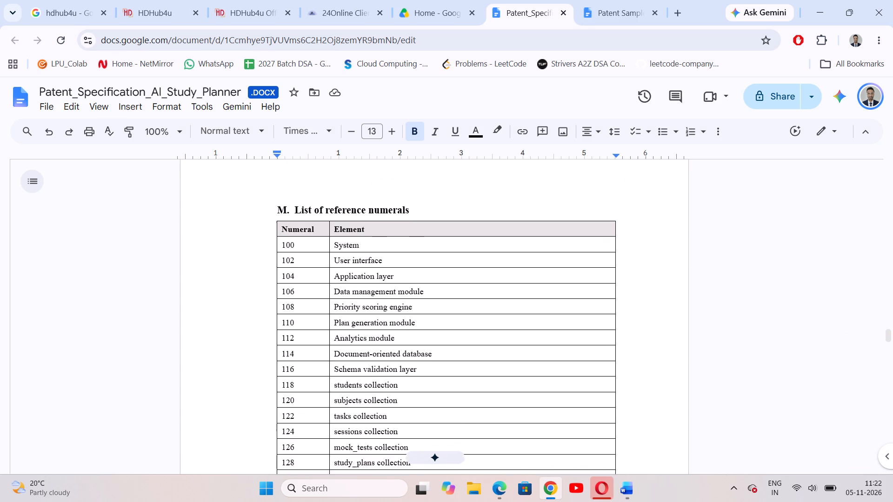
Review the claims and the abstract of the specification, and go back to its first page.
{"action": "scroll", "coordinate": [580, 233], "scroll_direction": "down", "scroll_amount": 5}
{"action": "scroll", "coordinate": [580, 233], "scroll_direction": "up", "scroll_amount": 1}
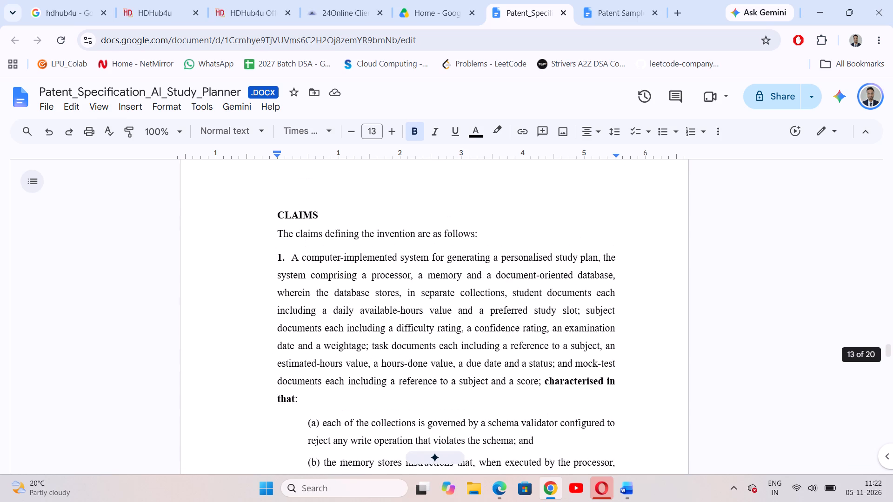
{"action": "scroll", "coordinate": [580, 233], "scroll_direction": "up", "scroll_amount": 1}
{"action": "scroll", "coordinate": [580, 233], "scroll_direction": "down", "scroll_amount": 6}
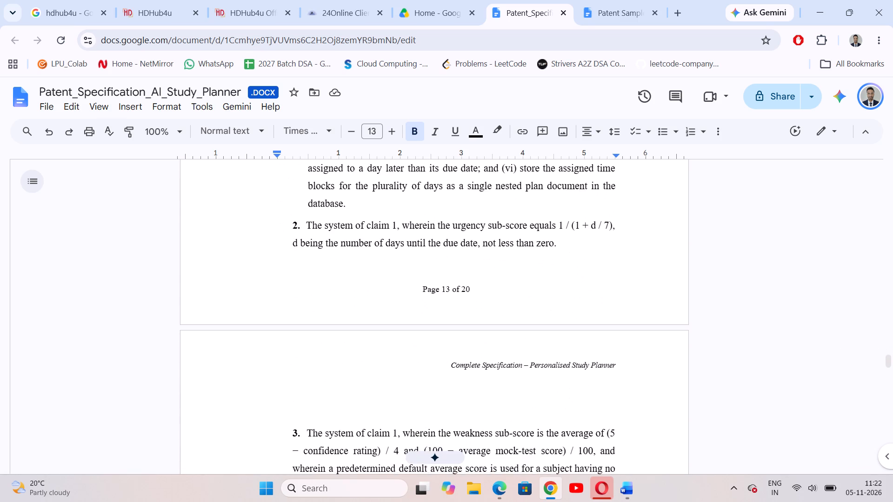
{"action": "scroll", "coordinate": [580, 233], "scroll_direction": "down", "scroll_amount": 8}
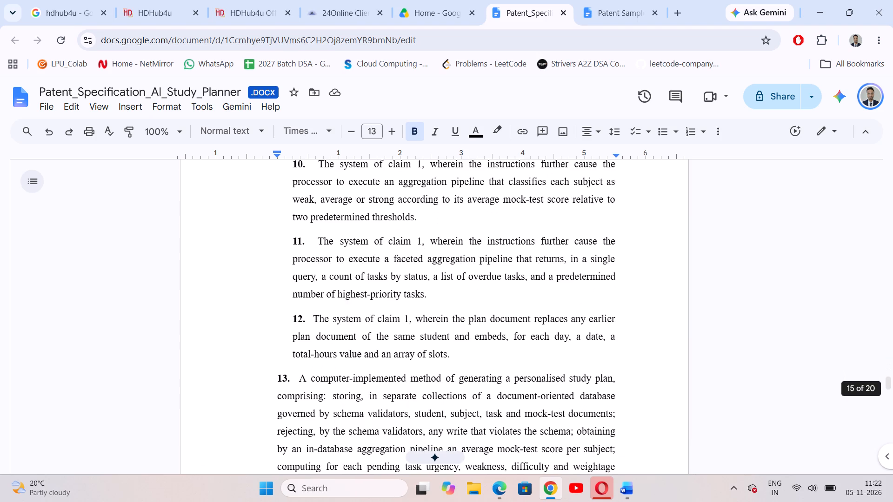
{"action": "scroll", "coordinate": [580, 233], "scroll_direction": "down", "scroll_amount": 8}
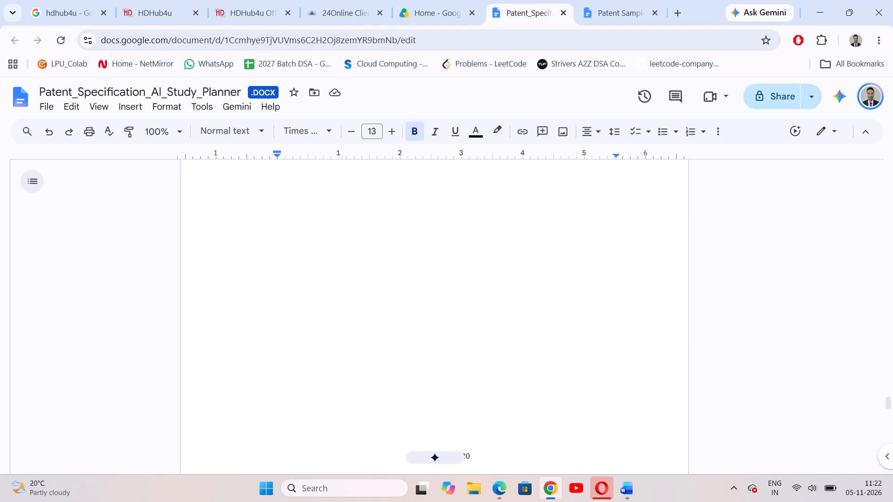
{"action": "scroll", "coordinate": [580, 233], "scroll_direction": "down", "scroll_amount": 4}
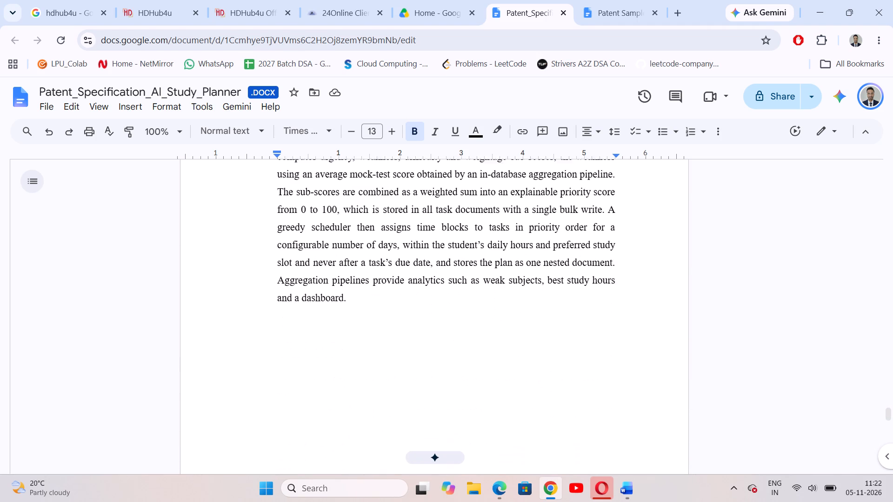
{"action": "scroll", "coordinate": [580, 233], "scroll_direction": "up", "scroll_amount": 3}
{"action": "scroll", "coordinate": [580, 233], "scroll_direction": "up", "scroll_amount": 18}
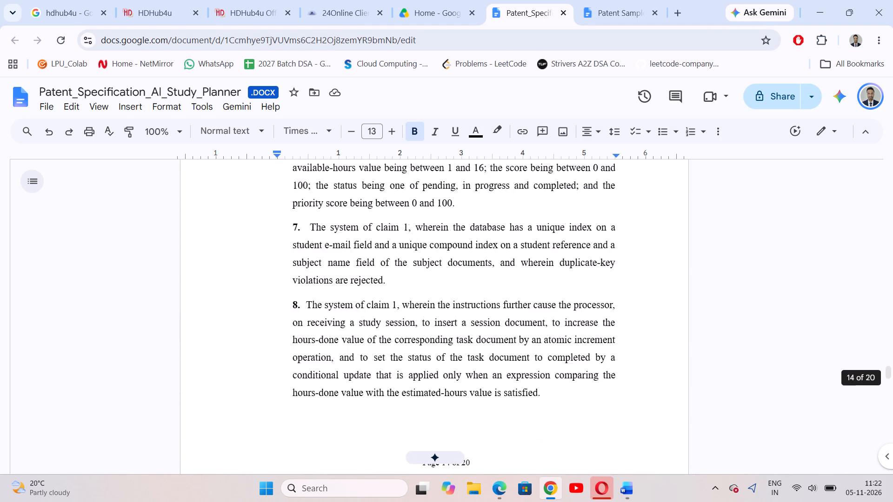
{"action": "scroll", "coordinate": [580, 233], "scroll_direction": "up", "scroll_amount": 17}
{"action": "scroll", "coordinate": [580, 233], "scroll_direction": "up", "scroll_amount": 16}
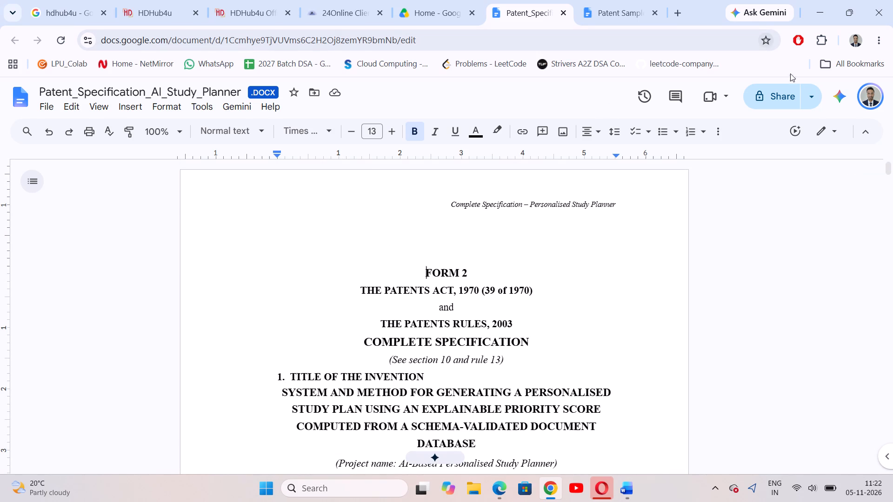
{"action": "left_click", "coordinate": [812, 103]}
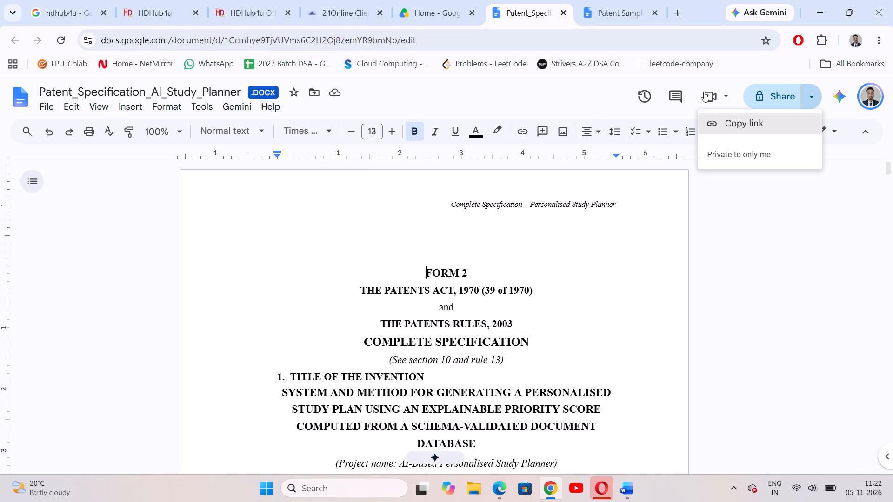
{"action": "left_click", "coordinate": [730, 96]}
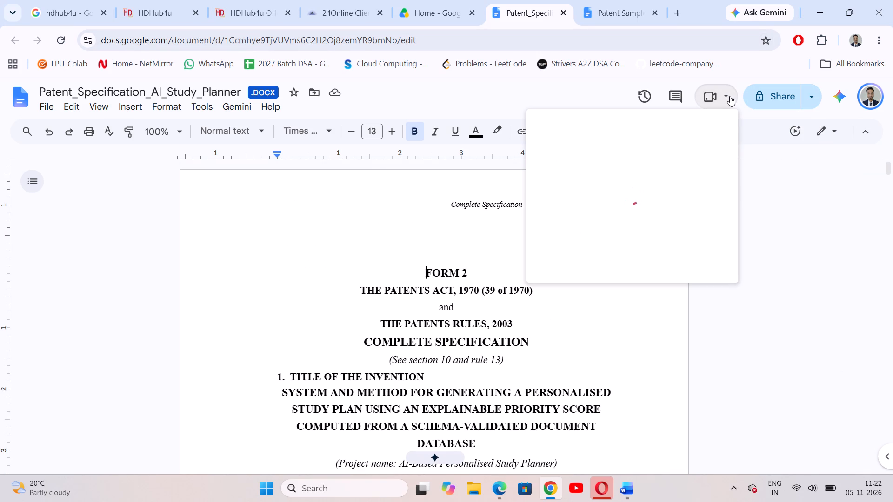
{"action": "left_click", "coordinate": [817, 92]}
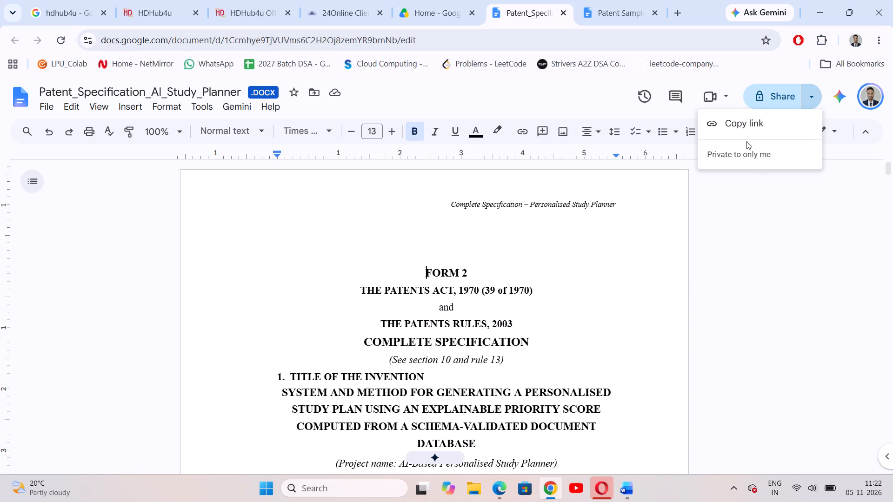
Download the patent specification in Microsoft Word (.docx) format and open the downloaded file in Word.
{"action": "left_click", "coordinate": [42, 109]}
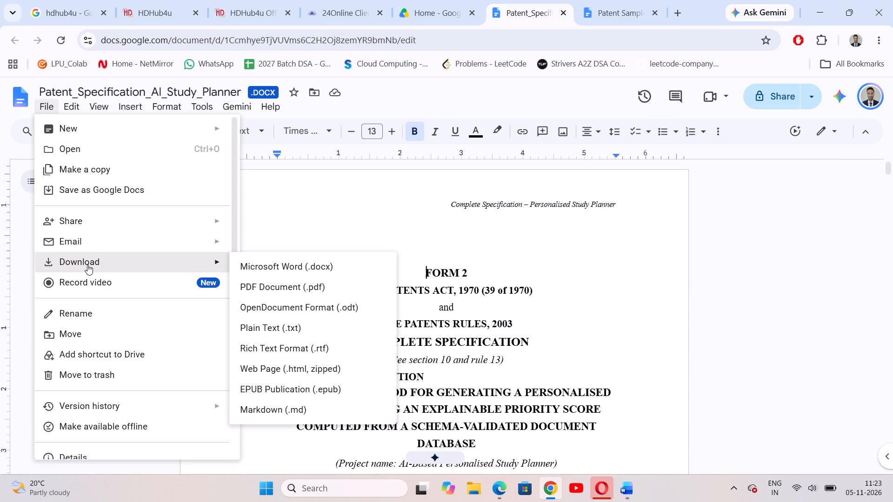
{"action": "left_click", "coordinate": [251, 270]}
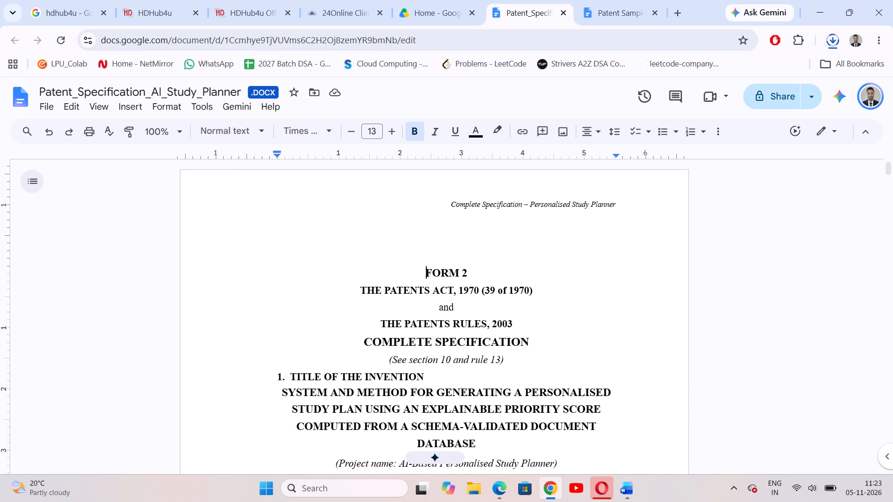
{"action": "scroll", "coordinate": [266, 335], "scroll_direction": "down", "scroll_amount": 3}
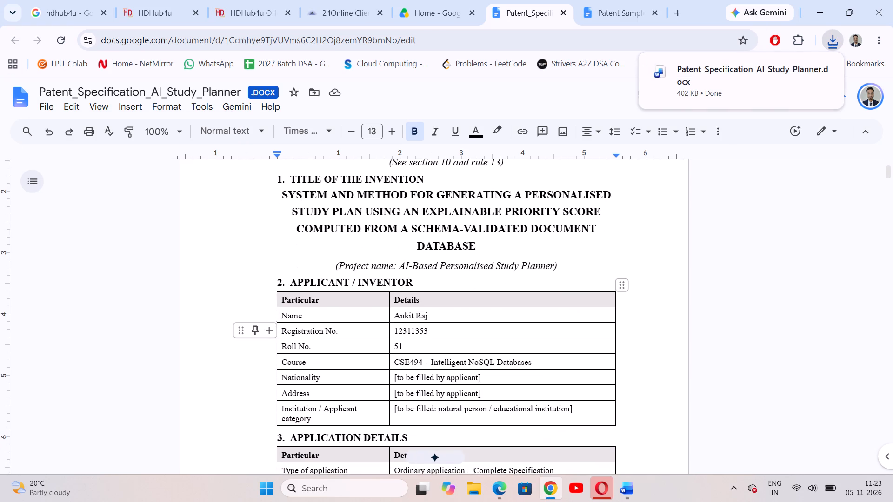
{"action": "left_click", "coordinate": [748, 81]}
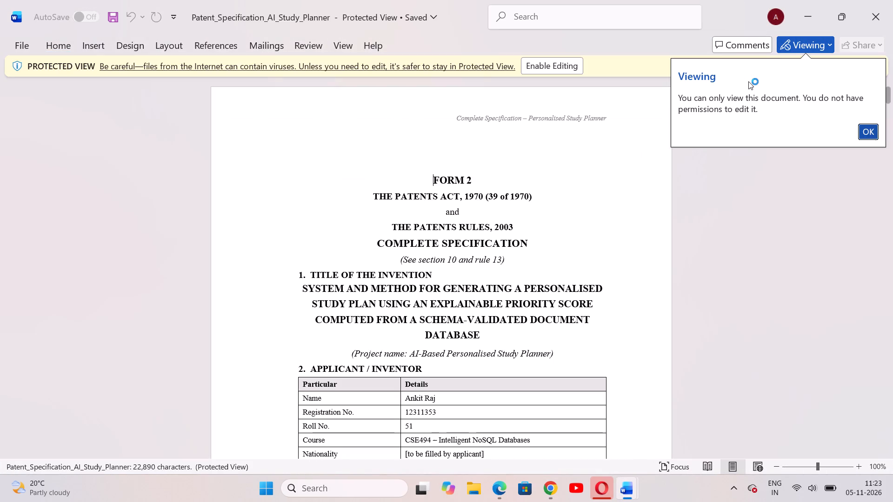
Dismiss the Viewing notice and look over the downloaded specification's first two pages, from the Form 2 heading to the background section.
{"action": "left_click", "coordinate": [699, 246]}
{"action": "scroll", "coordinate": [699, 246], "scroll_direction": "down", "scroll_amount": 1}
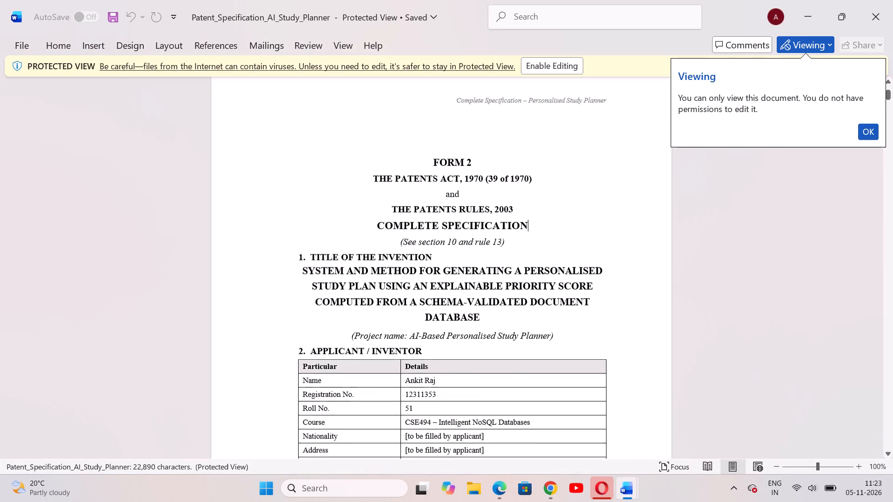
{"action": "scroll", "coordinate": [699, 246], "scroll_direction": "down", "scroll_amount": 2}
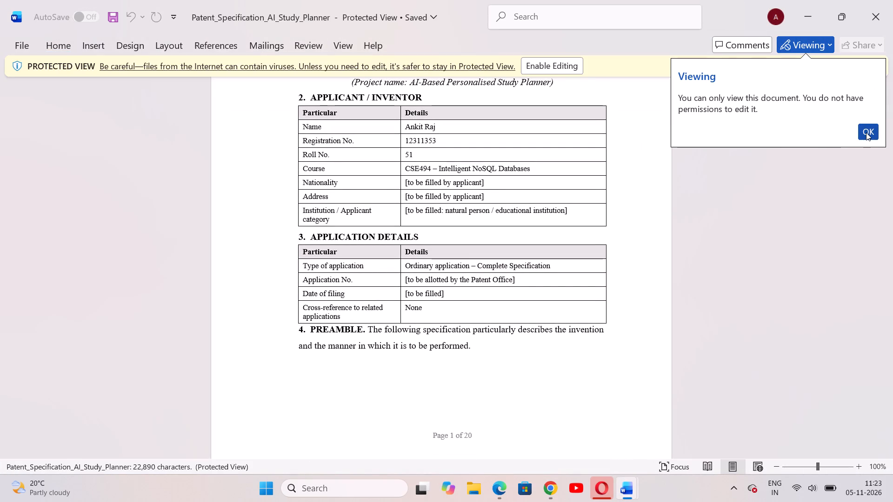
{"action": "left_click", "coordinate": [866, 132]}
{"action": "scroll", "coordinate": [748, 217], "scroll_direction": "down", "scroll_amount": 1}
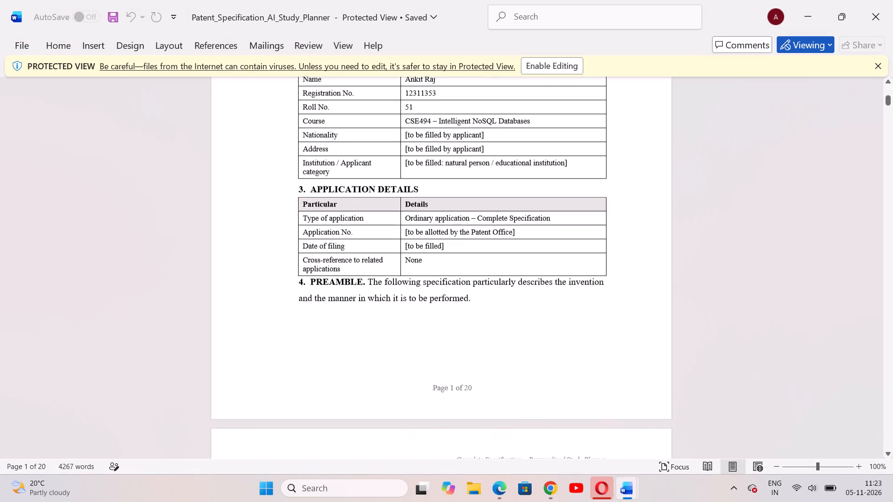
{"action": "scroll", "coordinate": [748, 217], "scroll_direction": "up", "scroll_amount": 1}
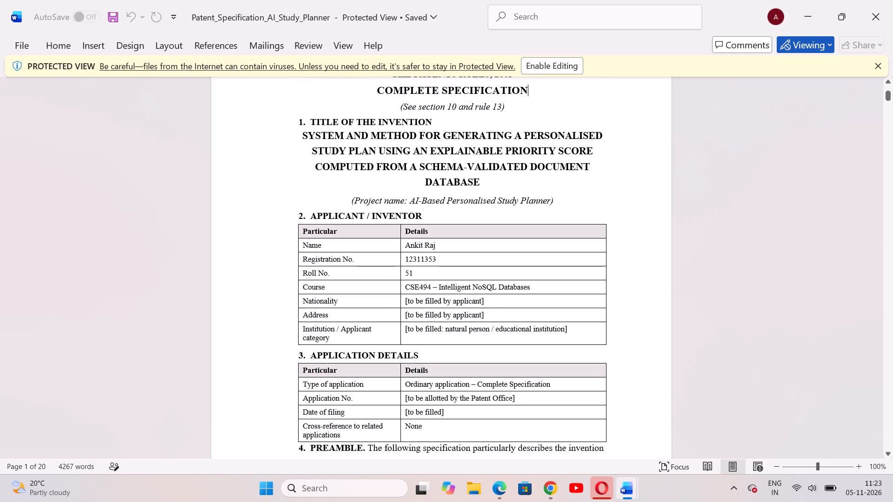
{"action": "scroll", "coordinate": [748, 217], "scroll_direction": "down", "scroll_amount": 5}
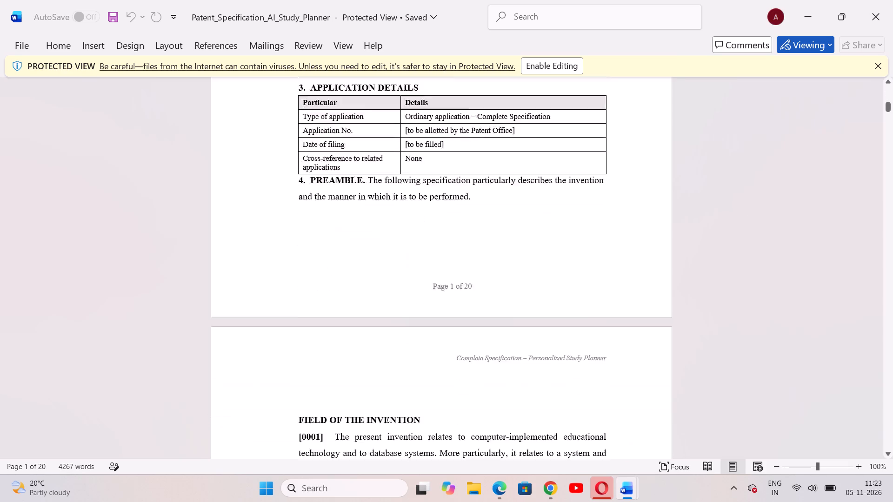
{"action": "scroll", "coordinate": [748, 217], "scroll_direction": "up", "scroll_amount": 6}
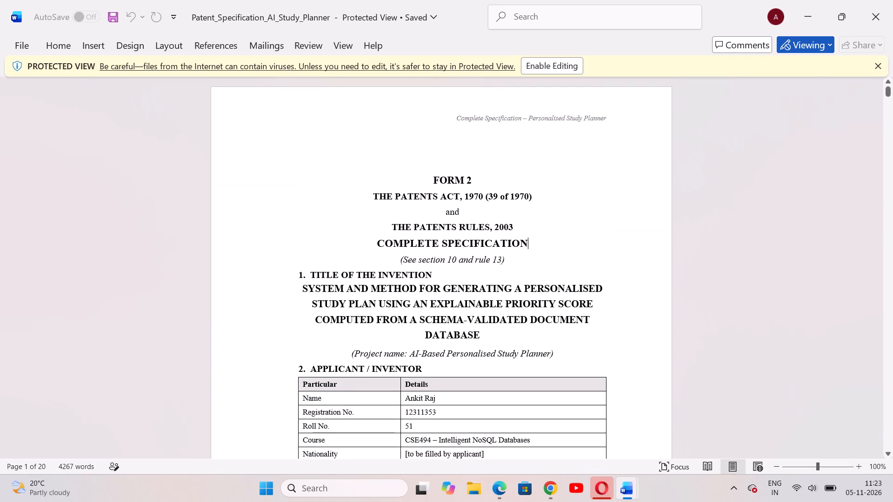
{"action": "scroll", "coordinate": [748, 217], "scroll_direction": "down", "scroll_amount": 5}
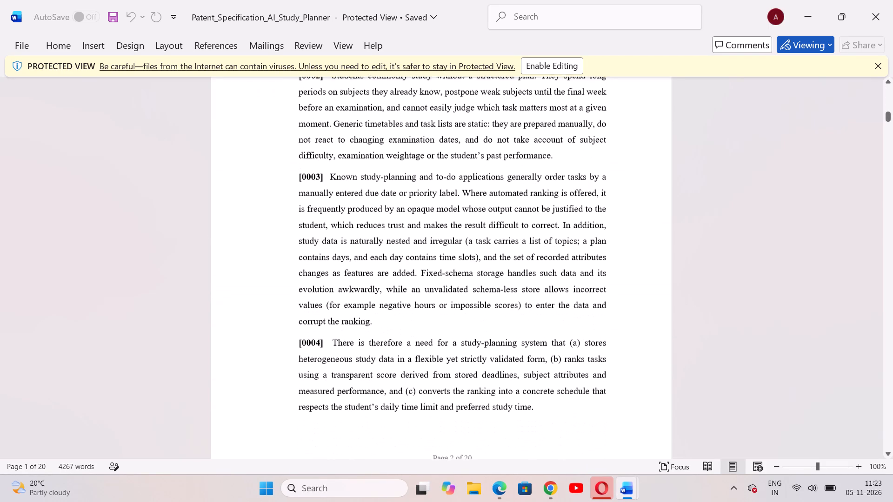
{"action": "scroll", "coordinate": [748, 217], "scroll_direction": "up", "scroll_amount": 2}
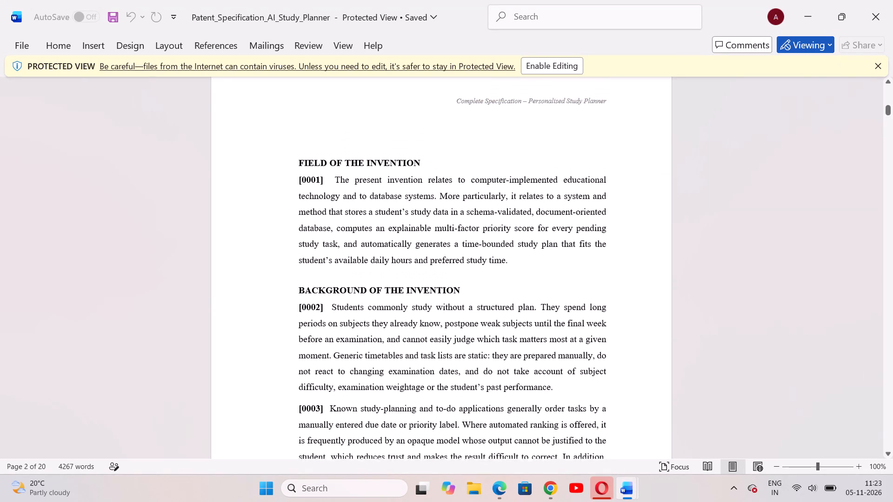
Skim the downloaded specification from its Form 2 heading to the priority scoring engine section, and minimize the document.
{"action": "scroll", "coordinate": [748, 217], "scroll_direction": "up", "scroll_amount": 3}
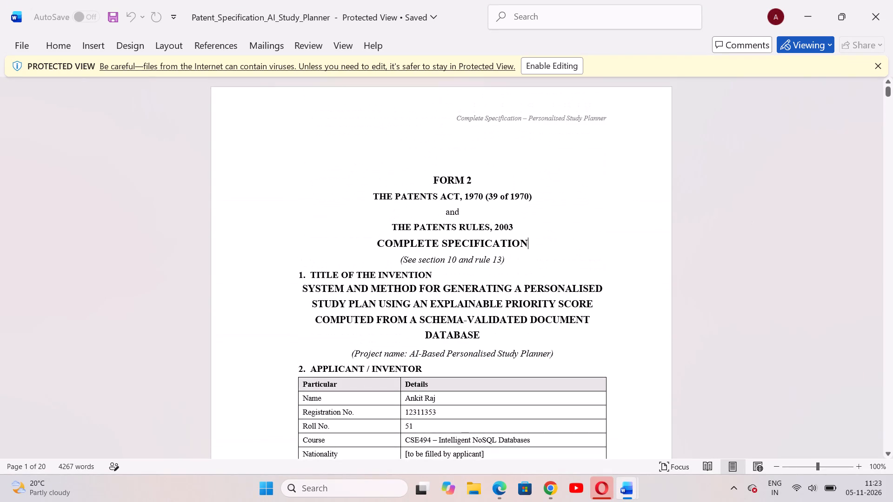
{"action": "scroll", "coordinate": [748, 217], "scroll_direction": "down", "scroll_amount": 10}
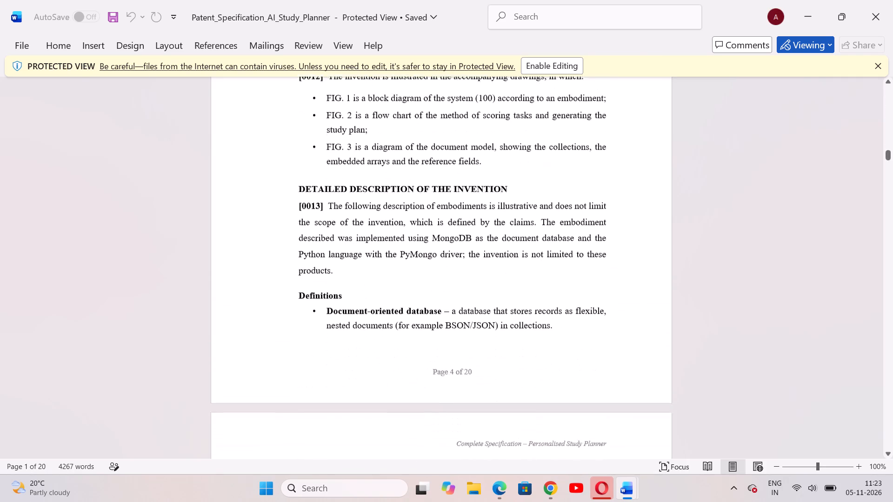
{"action": "scroll", "coordinate": [748, 217], "scroll_direction": "down", "scroll_amount": 9}
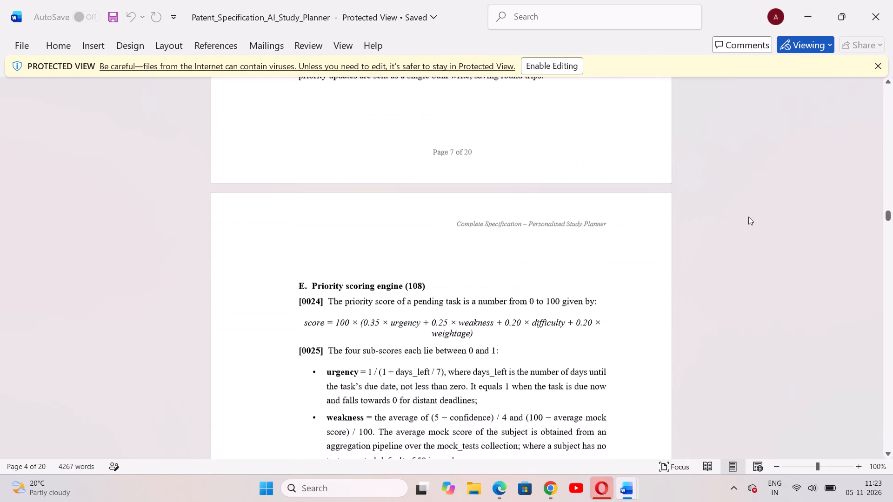
{"action": "scroll", "coordinate": [748, 217], "scroll_direction": "down", "scroll_amount": 2}
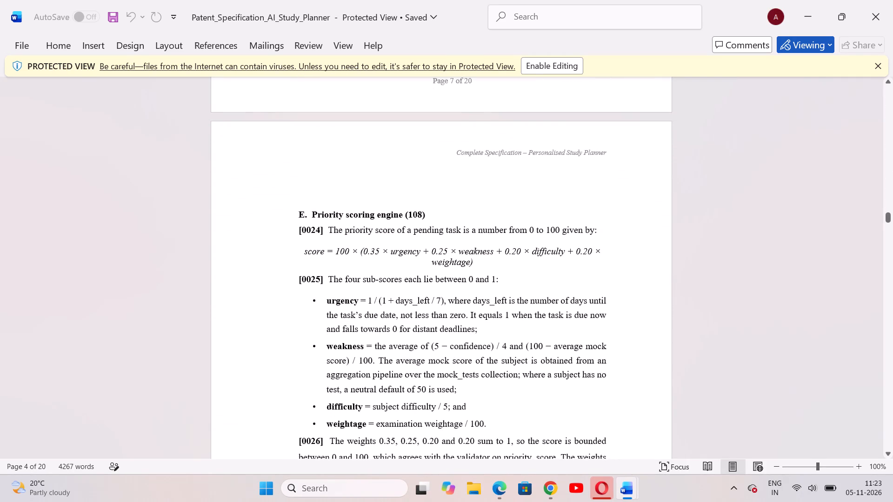
{"action": "scroll", "coordinate": [748, 217], "scroll_direction": "down", "scroll_amount": 2}
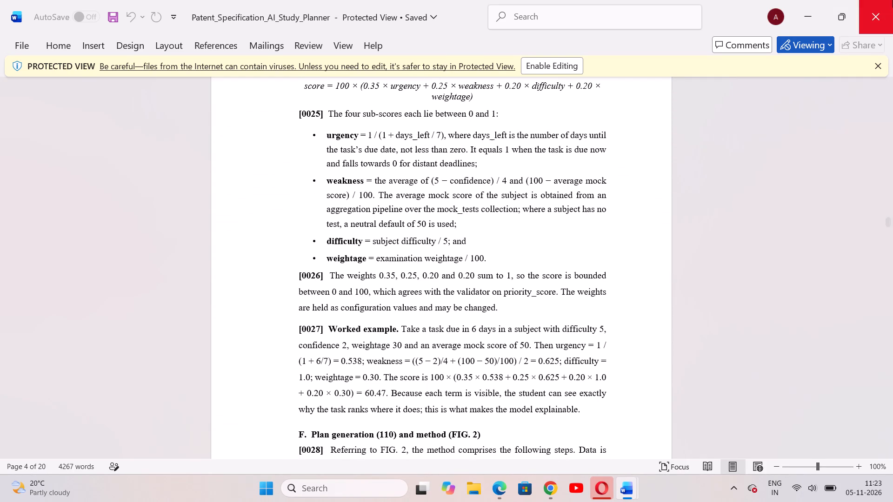
{"action": "left_click", "coordinate": [812, 0]}
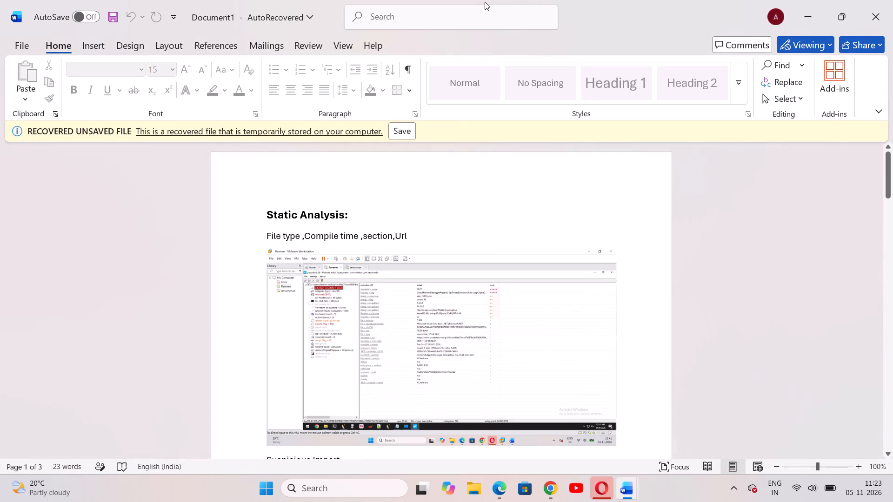
Switch to Google Drive in Chrome and run an advanced search for files containing "pate".
{"action": "left_click", "coordinate": [551, 499]}
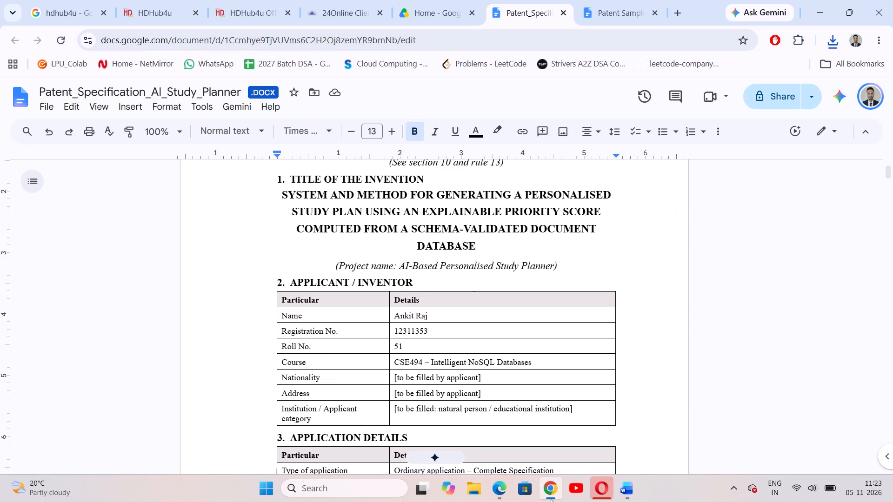
{"action": "left_click", "coordinate": [421, 0]}
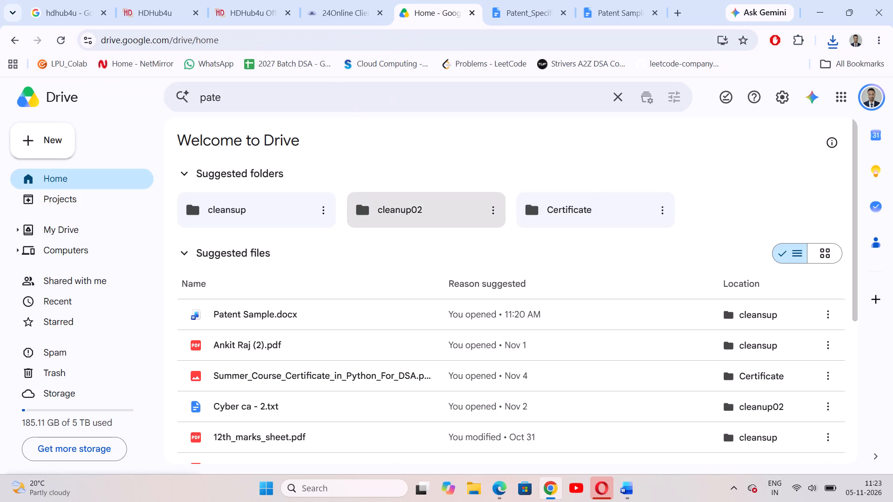
{"action": "left_click", "coordinate": [333, 85]}
{"action": "key", "text": "BackSpace"}
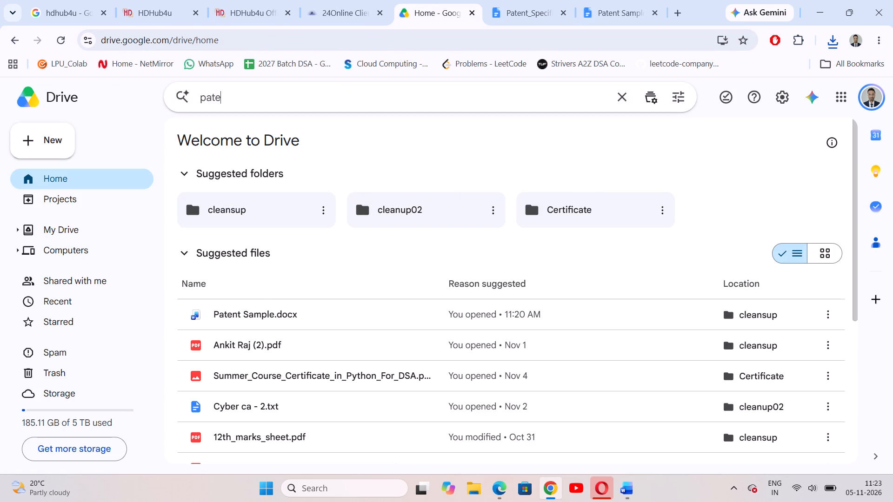
{"action": "type", "text": "en"}
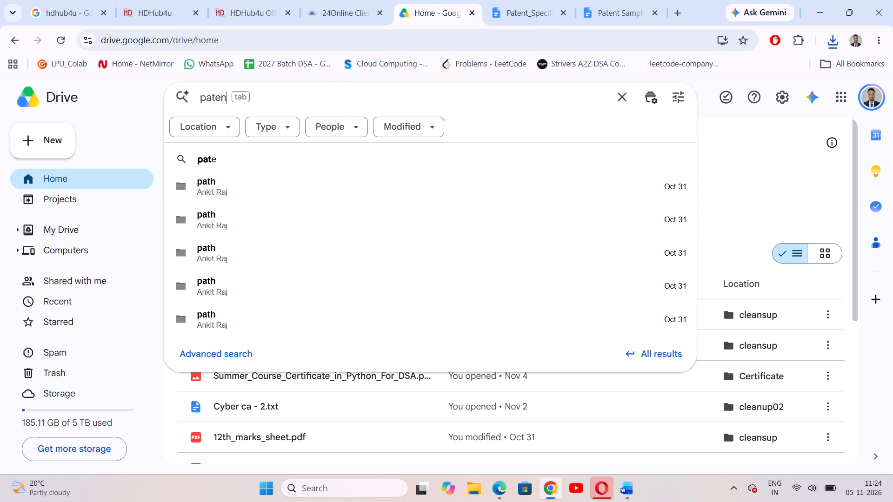
{"action": "key", "text": "BackSpace"}
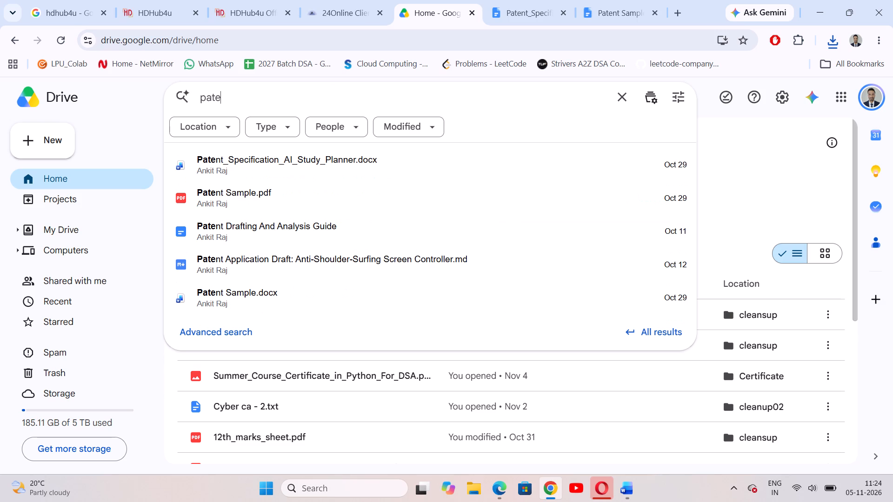
{"action": "left_click", "coordinate": [235, 335]}
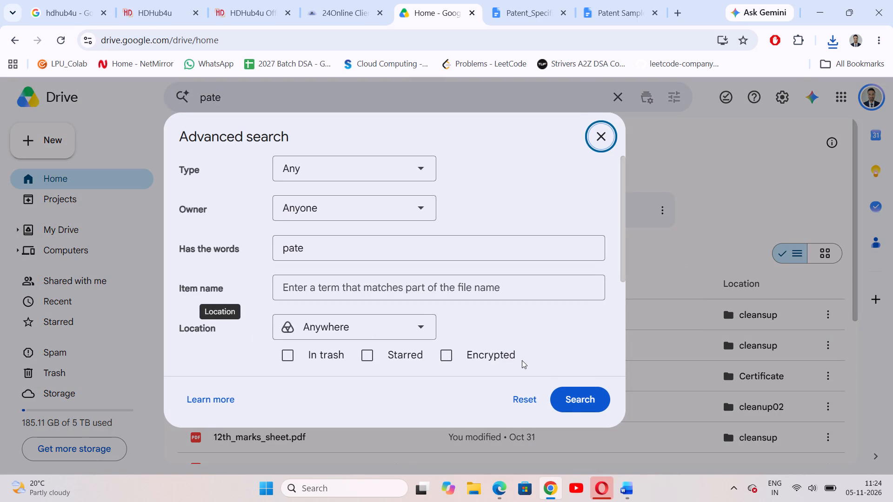
{"action": "left_click", "coordinate": [573, 405]}
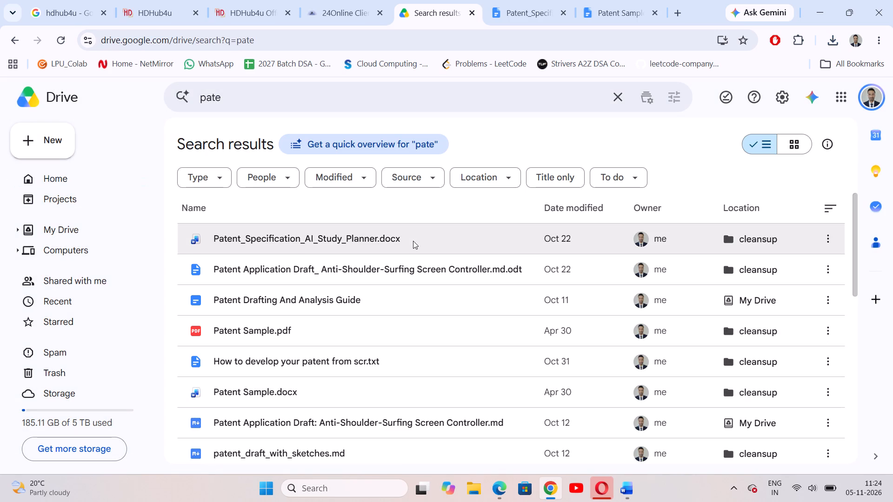
Look through the search results and open Patent Application Draft: Anti-Shoulder-Surfing Screen Controller.md.
{"action": "scroll", "coordinate": [404, 276], "scroll_direction": "down", "scroll_amount": 1}
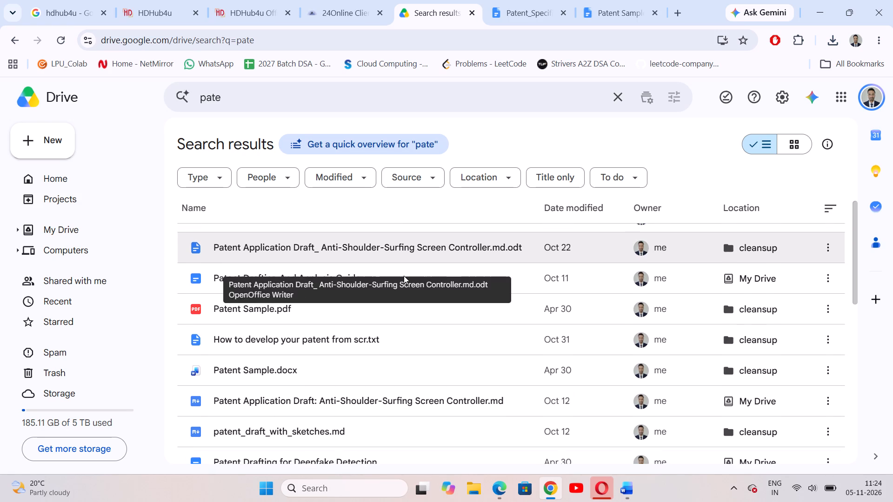
{"action": "scroll", "coordinate": [404, 276], "scroll_direction": "down", "scroll_amount": 1}
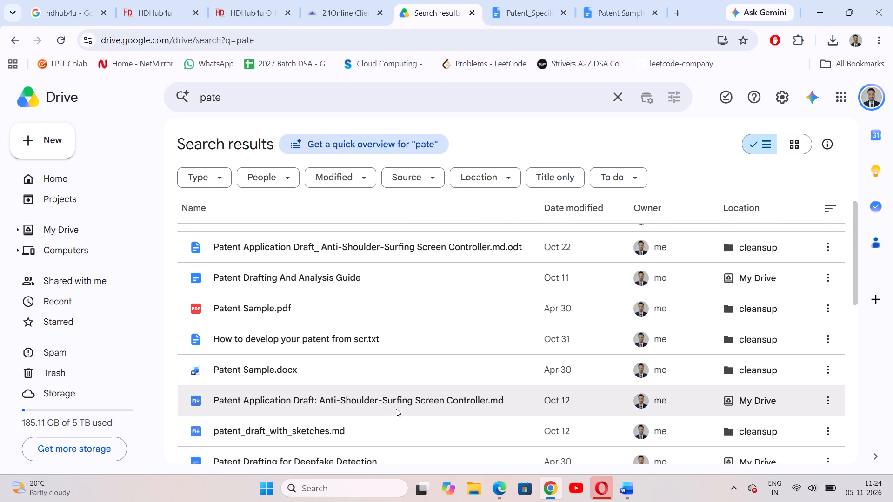
{"action": "scroll", "coordinate": [396, 409], "scroll_direction": "down", "scroll_amount": 1}
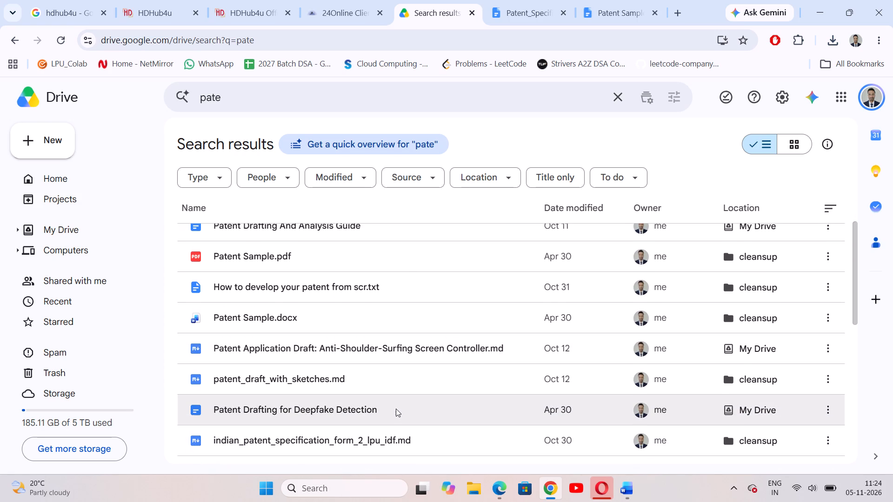
{"action": "scroll", "coordinate": [396, 409], "scroll_direction": "down", "scroll_amount": 1}
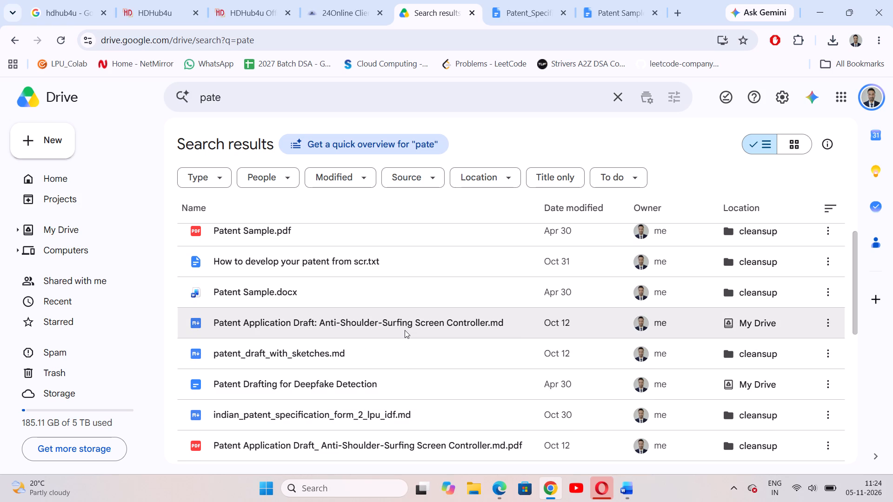
{"action": "left_click", "coordinate": [405, 330]}
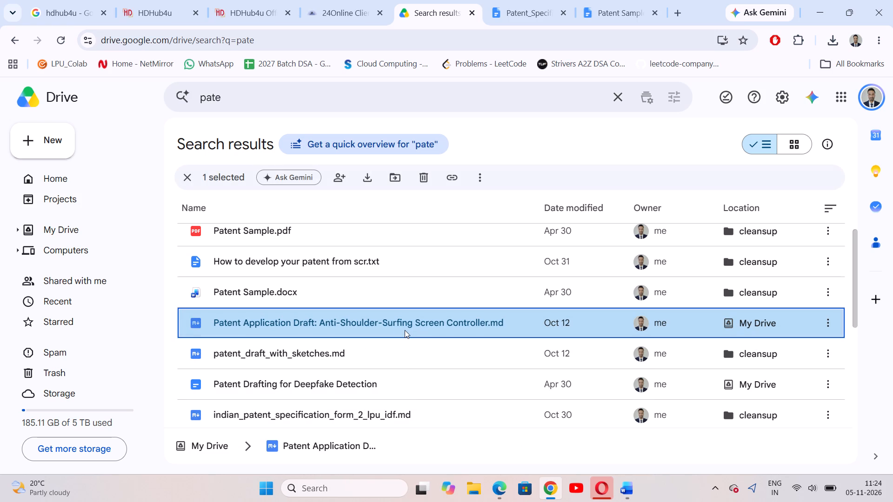
{"action": "double_click", "coordinate": [393, 322]}
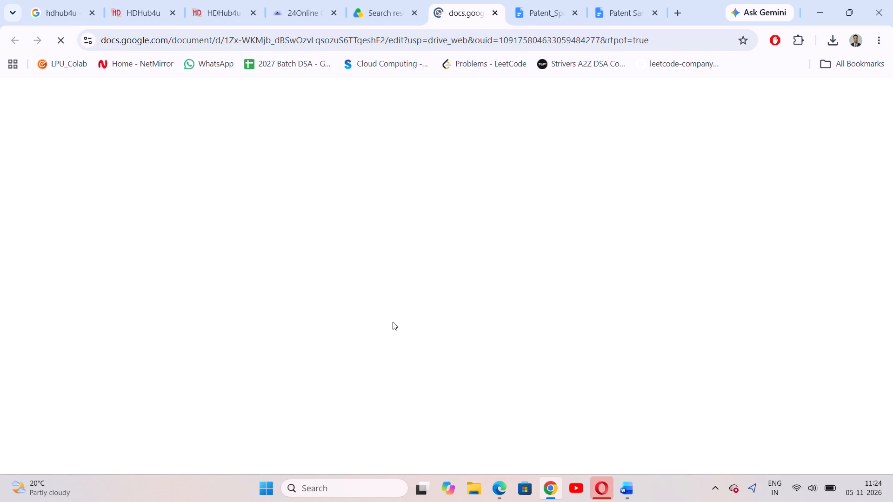
{"action": "left_click", "coordinate": [365, 0]}
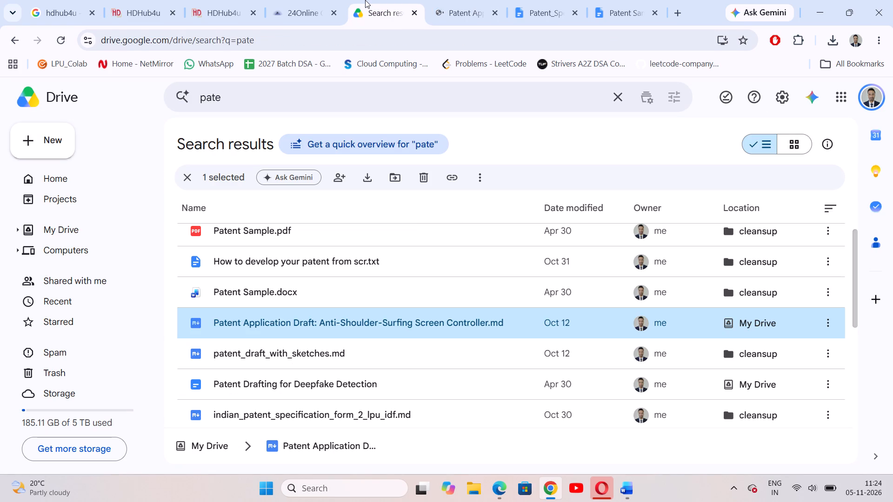
{"action": "left_click", "coordinate": [456, 0]}
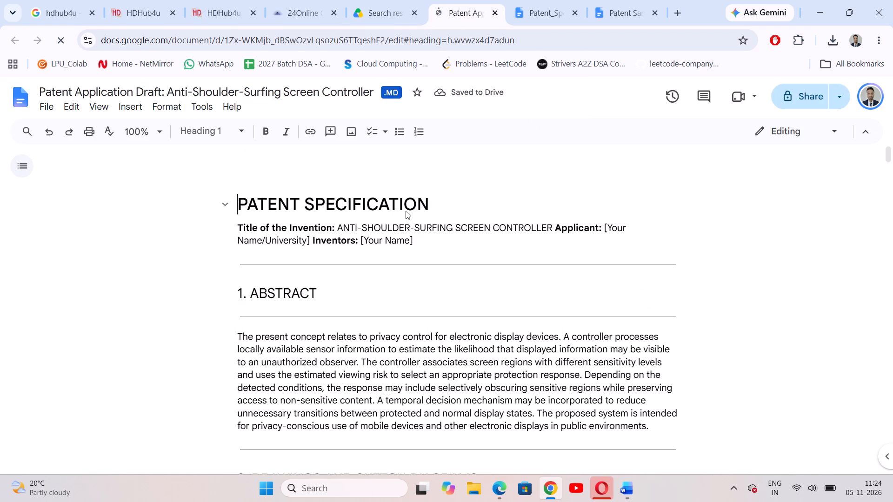
Skim the Anti-Shoulder-Surfing draft from its abstract through the flowcharts to the legal events at the end.
{"action": "scroll", "coordinate": [407, 273], "scroll_direction": "down", "scroll_amount": 12}
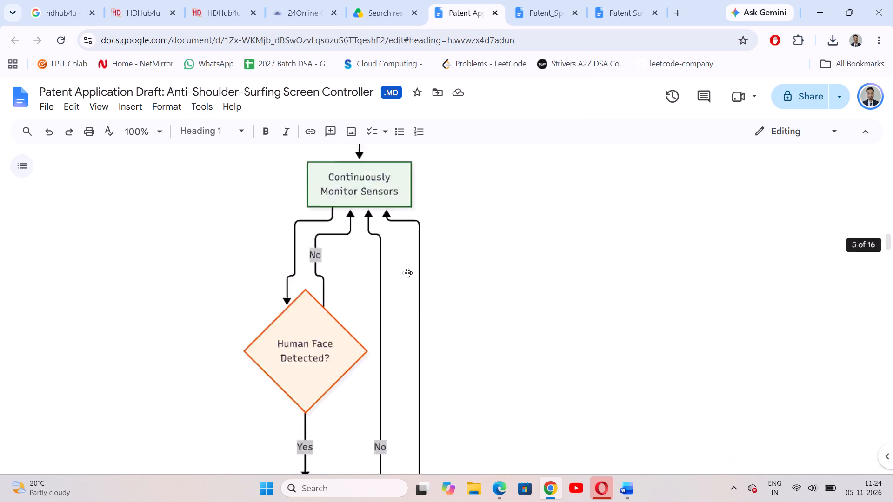
{"action": "scroll", "coordinate": [407, 273], "scroll_direction": "down", "scroll_amount": 14}
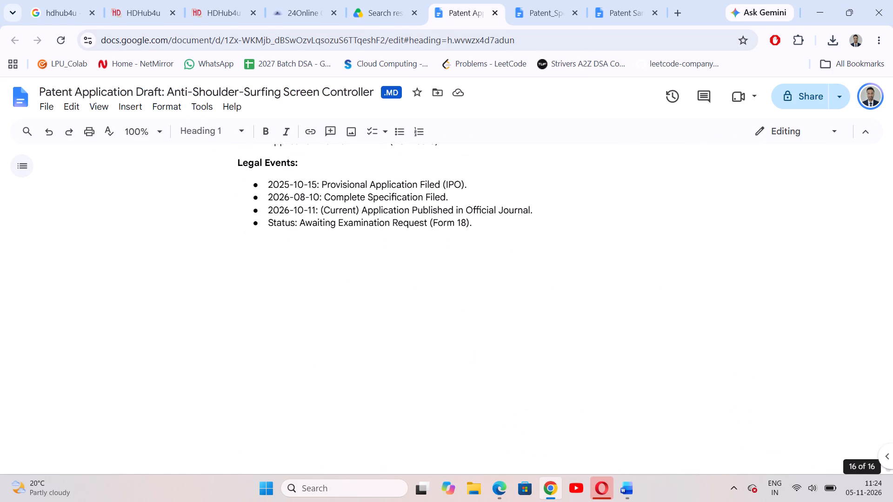
Return to the Drive results, open the PDF version of the Anti-Shoulder-Surfing draft and look over its drawings and sketch diagrams.
{"action": "left_click", "coordinate": [377, 0]}
{"action": "scroll", "coordinate": [376, 377], "scroll_direction": "down", "scroll_amount": 1}
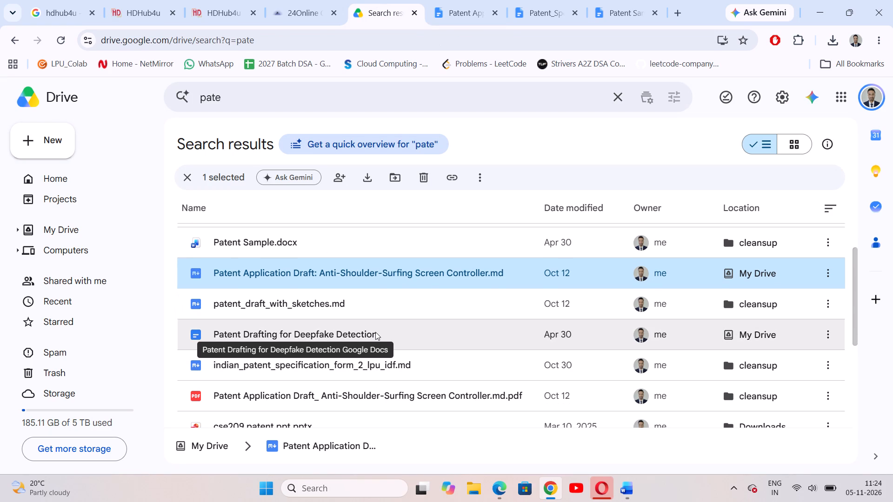
{"action": "scroll", "coordinate": [382, 369], "scroll_direction": "down", "scroll_amount": 1}
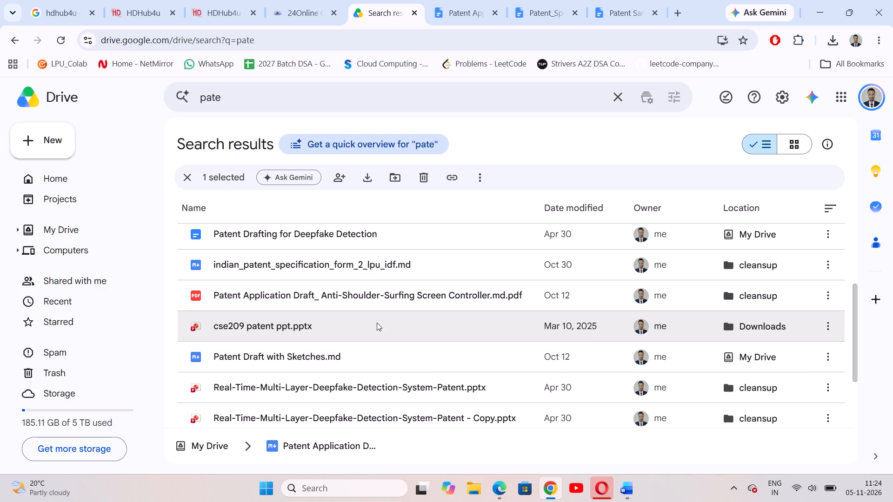
{"action": "left_click", "coordinate": [376, 300]}
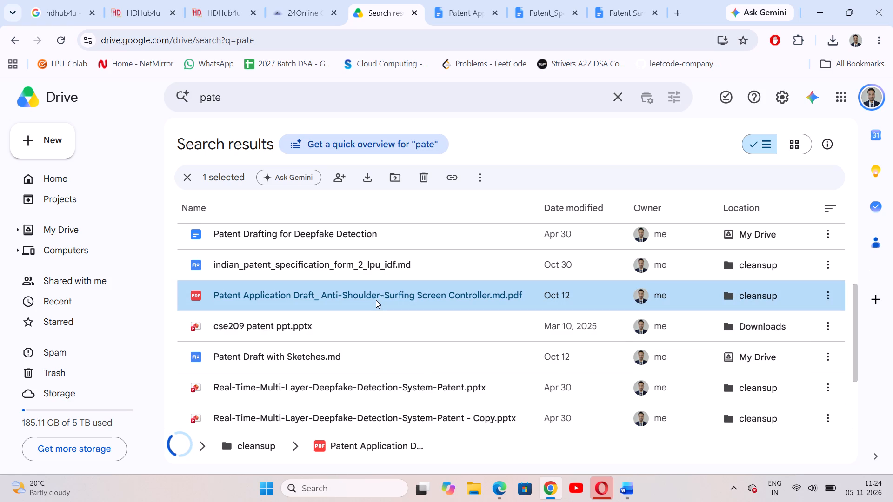
{"action": "double_click", "coordinate": [376, 300]}
{"action": "scroll", "coordinate": [376, 300], "scroll_direction": "down", "scroll_amount": 5}
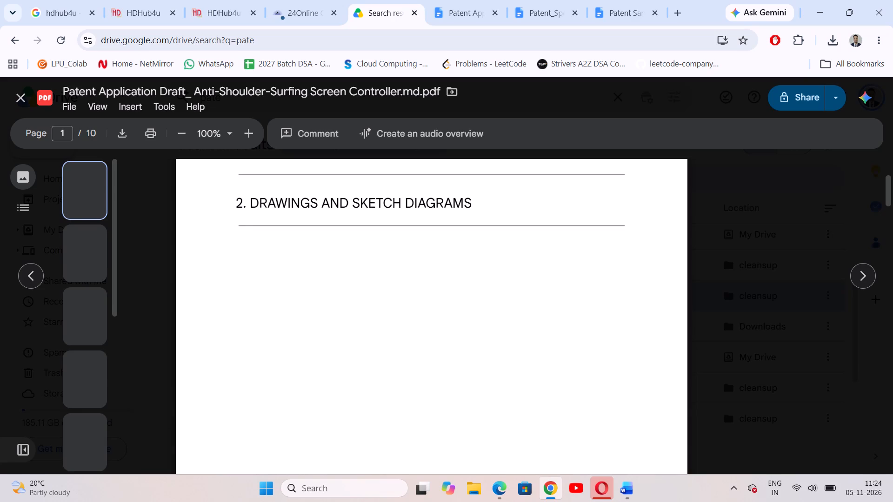
{"action": "scroll", "coordinate": [376, 300], "scroll_direction": "down", "scroll_amount": 9}
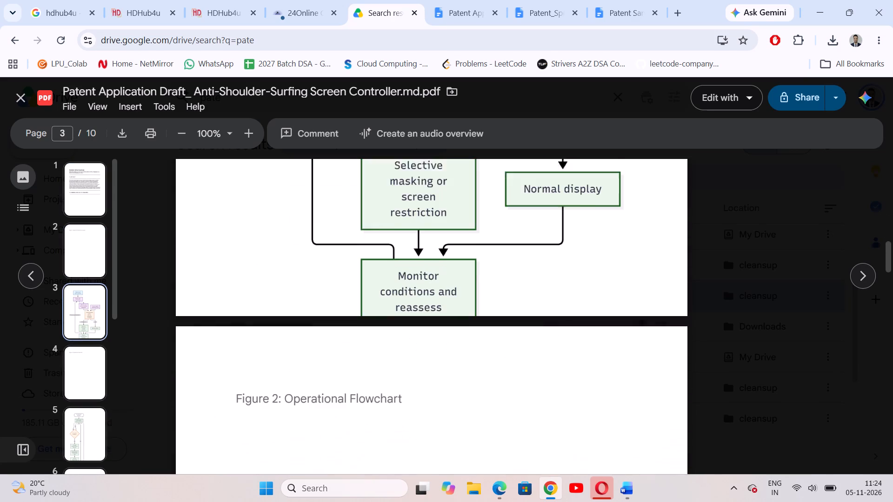
{"action": "scroll", "coordinate": [376, 300], "scroll_direction": "down", "scroll_amount": 4}
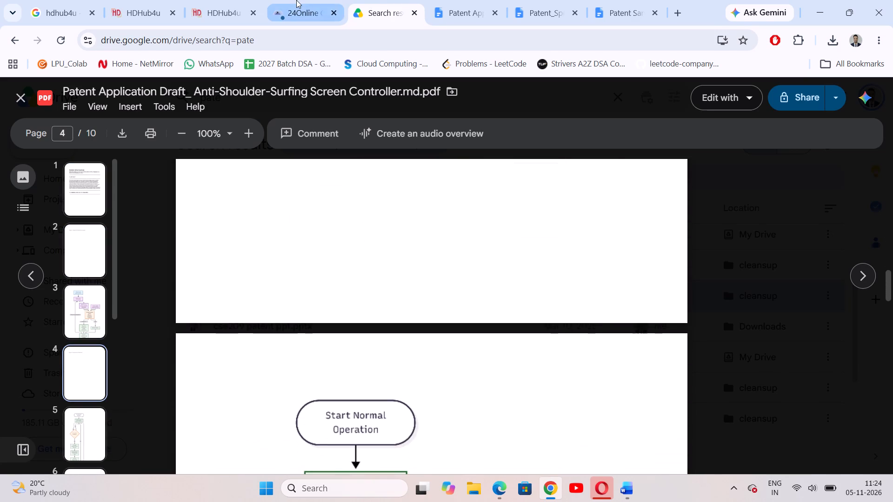
Close the PDF preview and look through the remaining patent files in the search results.
{"action": "left_click", "coordinate": [296, 0]}
{"action": "left_click", "coordinate": [389, 8]}
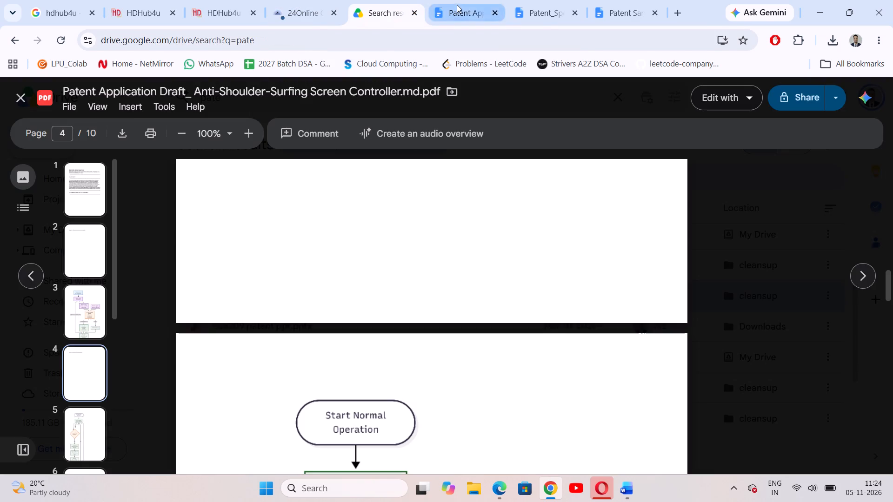
{"action": "left_click", "coordinate": [457, 5]}
{"action": "left_click", "coordinate": [387, 0]}
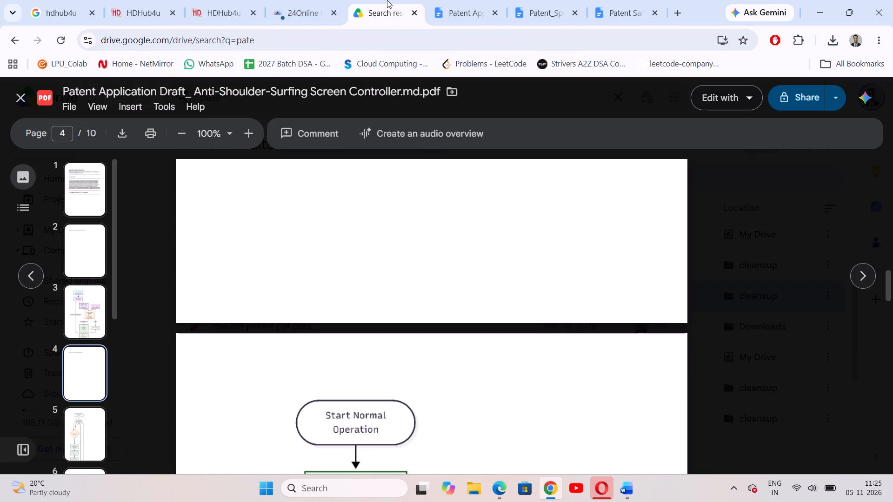
{"action": "left_click", "coordinate": [18, 100]}
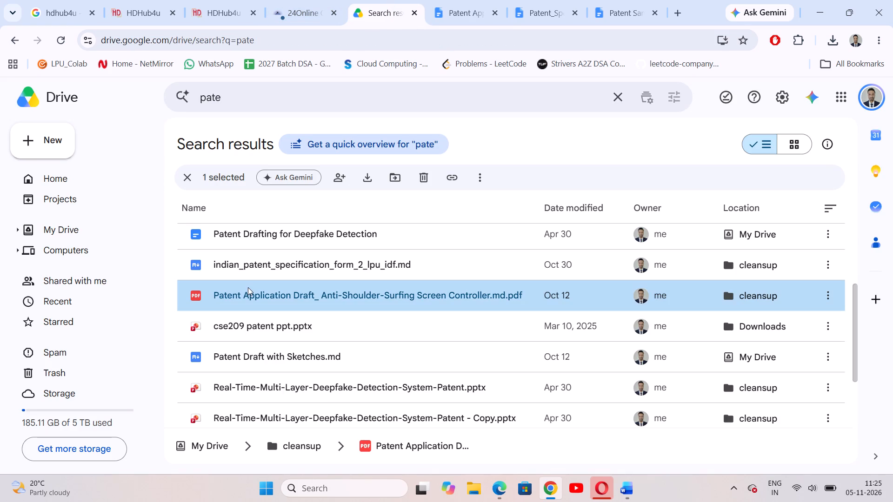
{"action": "scroll", "coordinate": [248, 287], "scroll_direction": "down", "scroll_amount": 3}
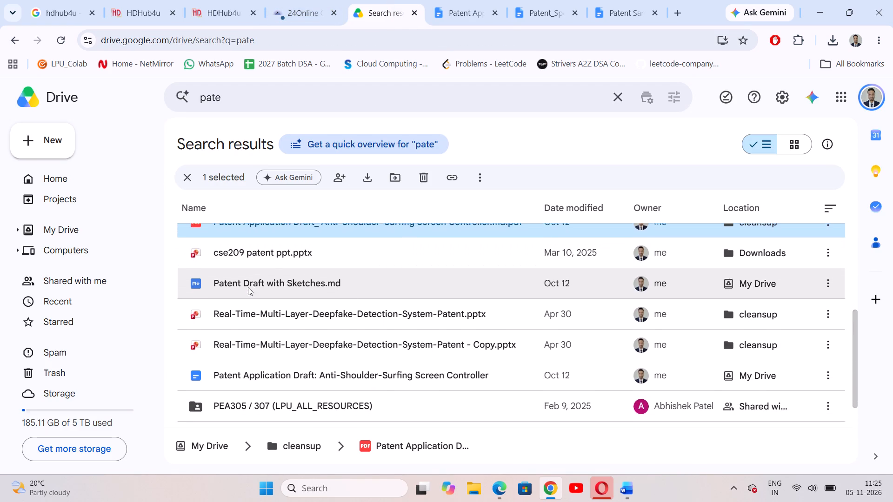
{"action": "scroll", "coordinate": [248, 287], "scroll_direction": "down", "scroll_amount": 1}
Search Windows for the Kuro app and launch it.
{"action": "left_click", "coordinate": [322, 492]}
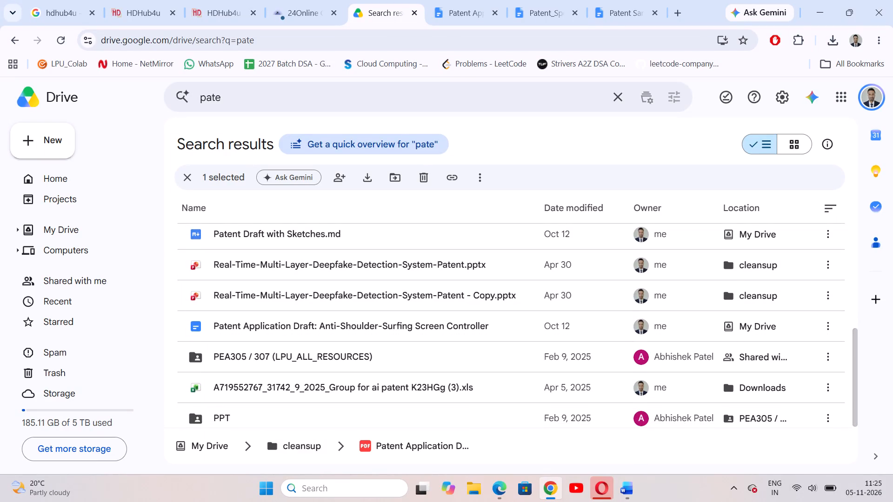
{"action": "type", "text": "ky"}
{"action": "key", "text": "BackSpace"}
{"action": "key", "text": "u"}
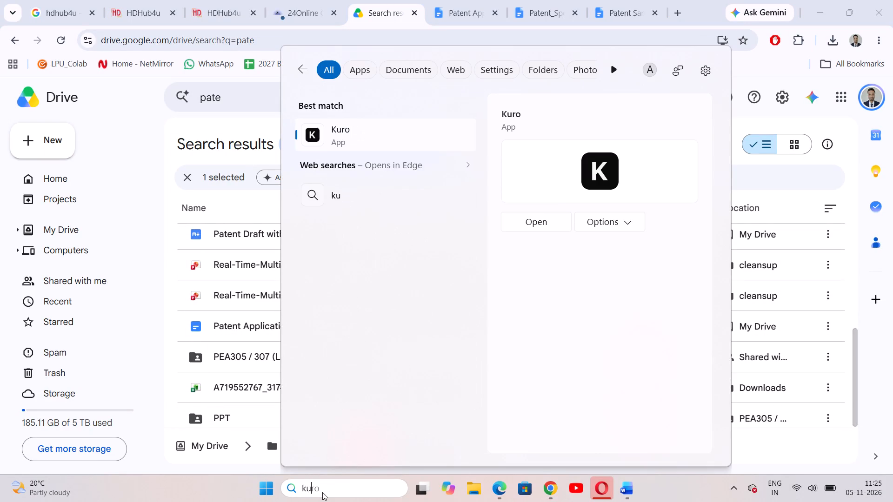
{"action": "key", "text": "Return"}
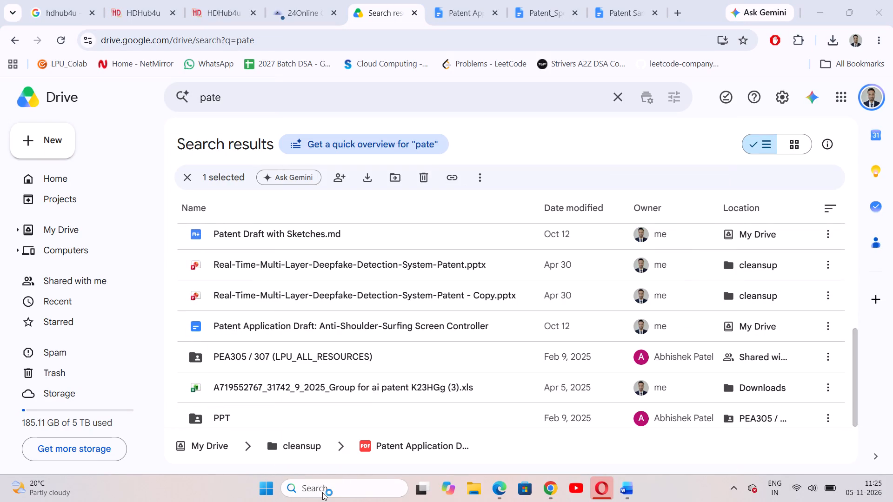
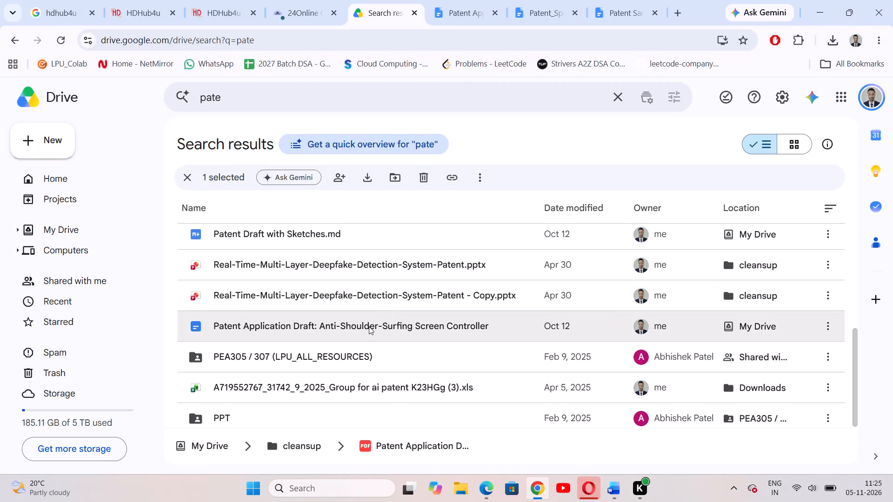
Look through the patent files in the Drive search results for a sample document to open.
{"action": "scroll", "coordinate": [369, 326], "scroll_direction": "down", "scroll_amount": 1}
{"action": "left_click", "coordinate": [369, 326]}
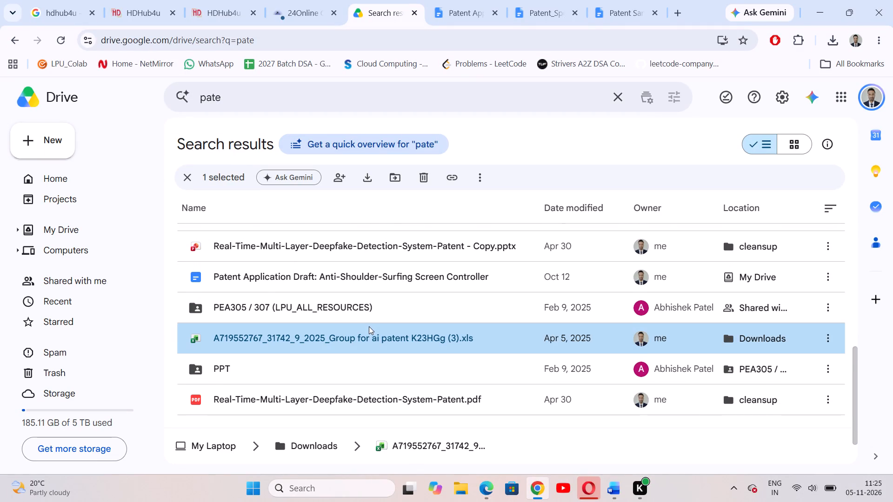
{"action": "scroll", "coordinate": [369, 326], "scroll_direction": "down", "scroll_amount": 1}
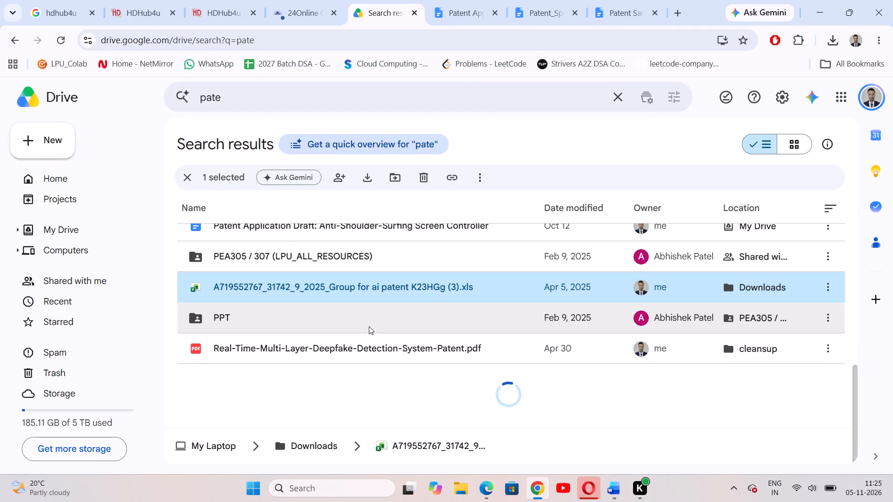
{"action": "scroll", "coordinate": [369, 326], "scroll_direction": "up", "scroll_amount": 1}
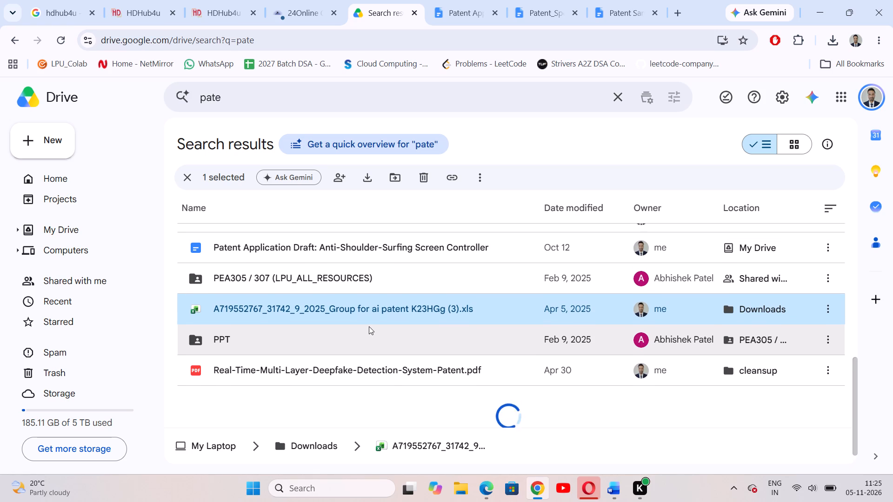
{"action": "scroll", "coordinate": [369, 326], "scroll_direction": "up", "scroll_amount": 2}
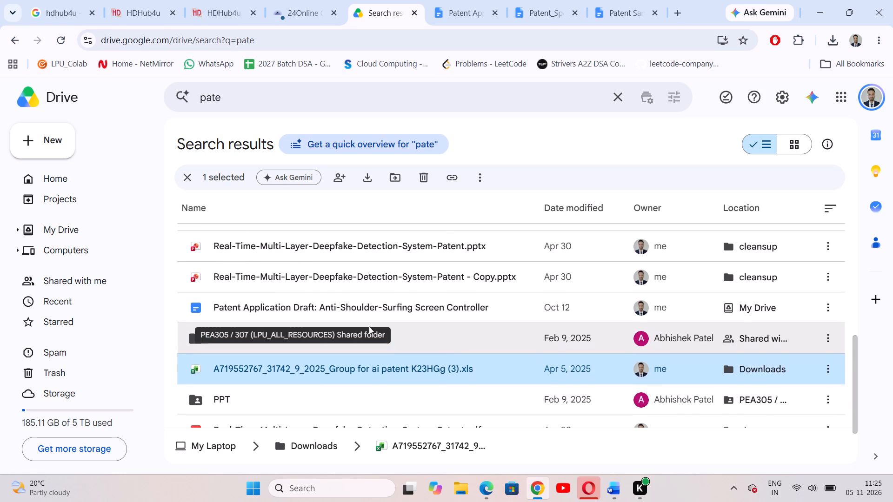
{"action": "scroll", "coordinate": [369, 326], "scroll_direction": "down", "scroll_amount": 3}
{"action": "scroll", "coordinate": [369, 326], "scroll_direction": "up", "scroll_amount": 4}
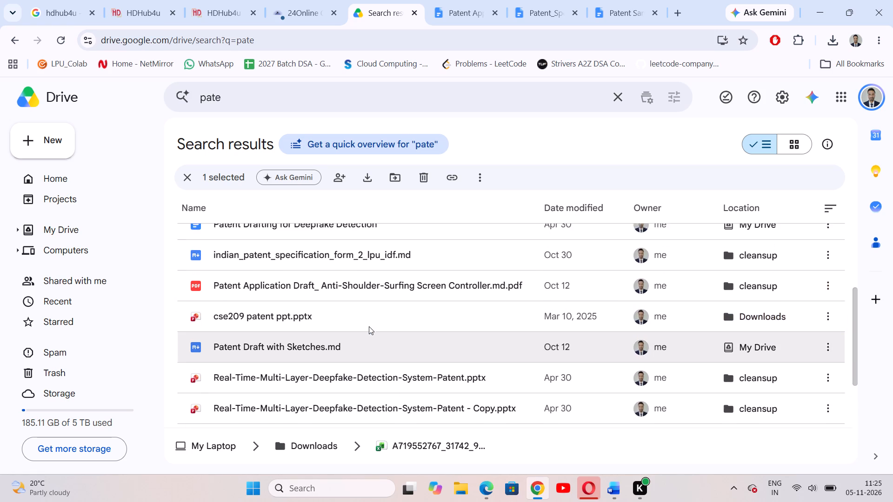
{"action": "scroll", "coordinate": [369, 326], "scroll_direction": "up", "scroll_amount": 2}
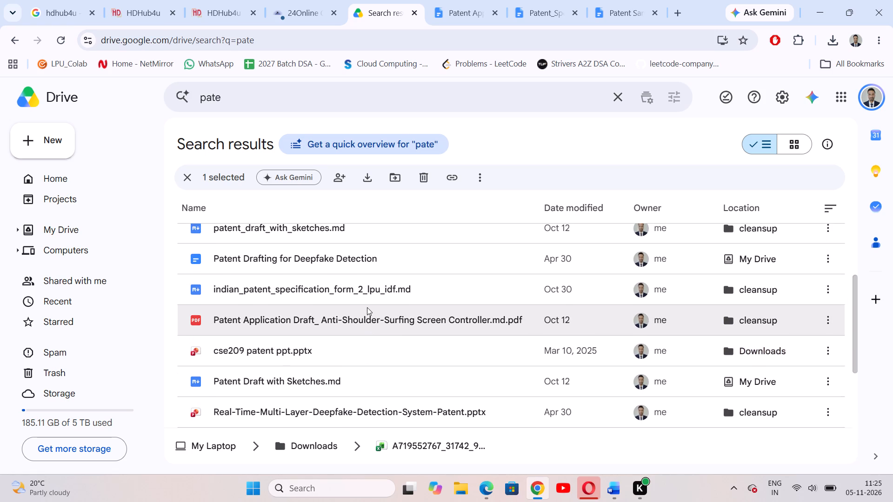
{"action": "scroll", "coordinate": [367, 307], "scroll_direction": "up", "scroll_amount": 1}
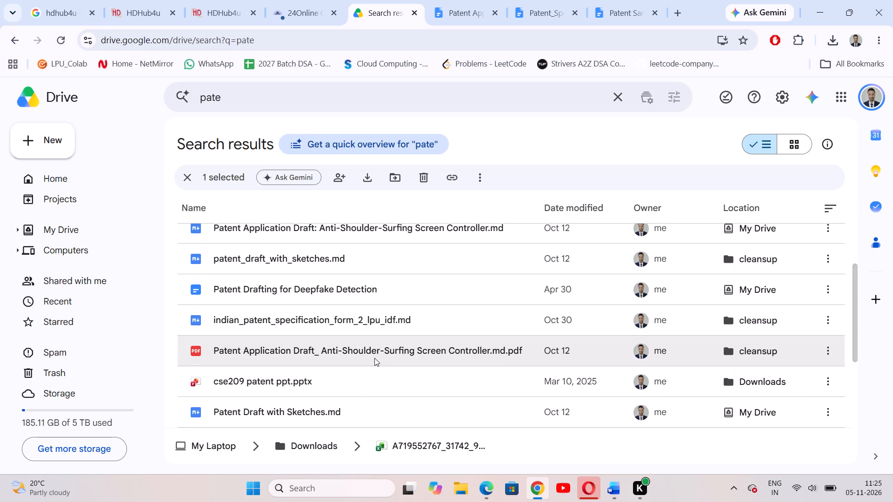
{"action": "scroll", "coordinate": [374, 358], "scroll_direction": "up", "scroll_amount": 1}
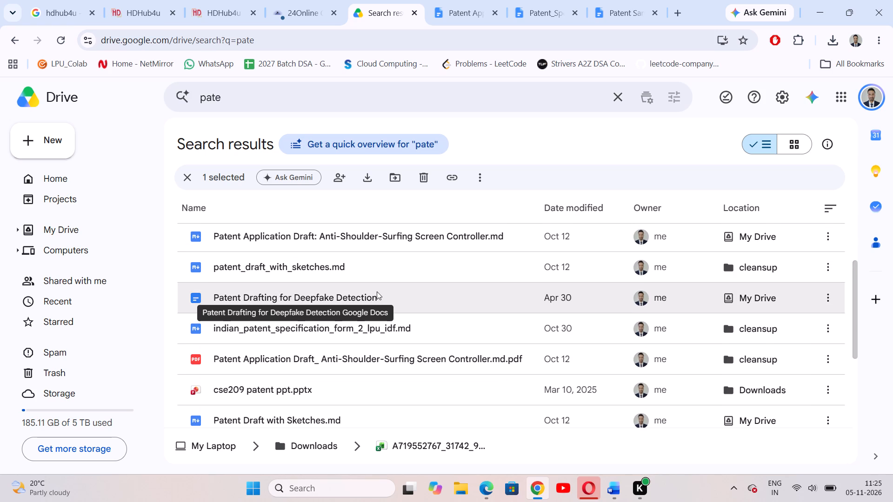
{"action": "scroll", "coordinate": [377, 291], "scroll_direction": "up", "scroll_amount": 3}
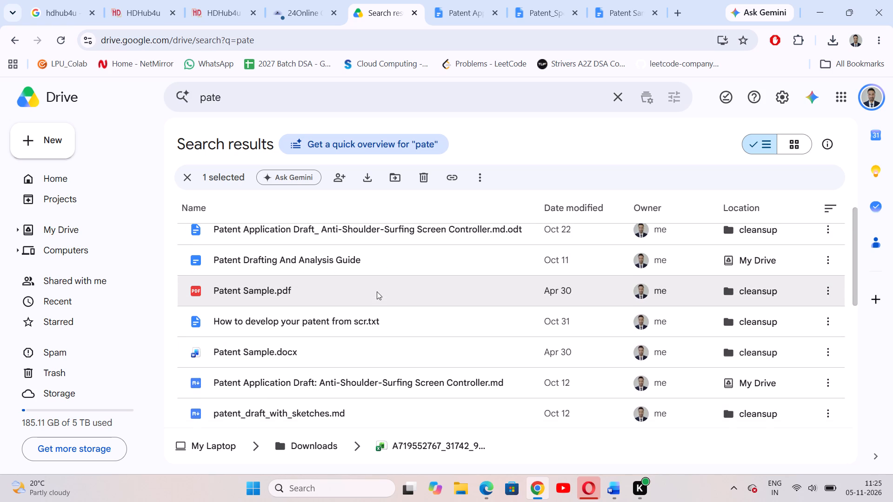
{"action": "scroll", "coordinate": [377, 291], "scroll_direction": "up", "scroll_amount": 1}
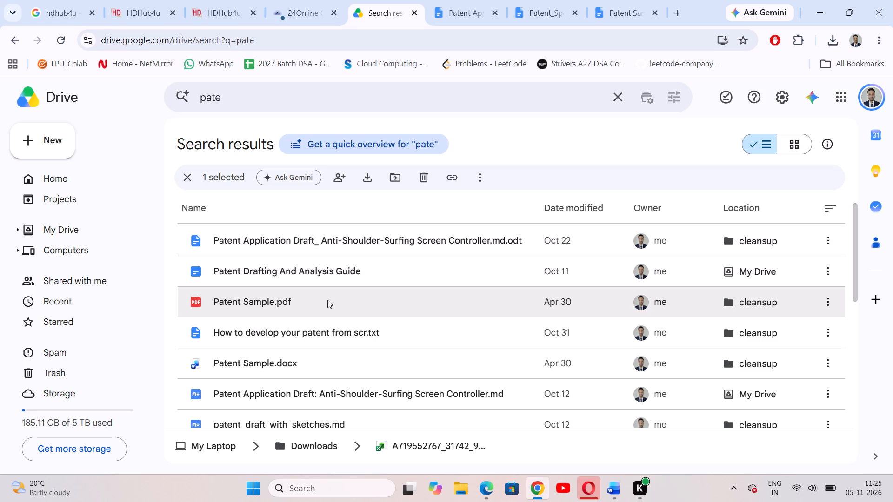
{"action": "scroll", "coordinate": [327, 300], "scroll_direction": "up", "scroll_amount": 1}
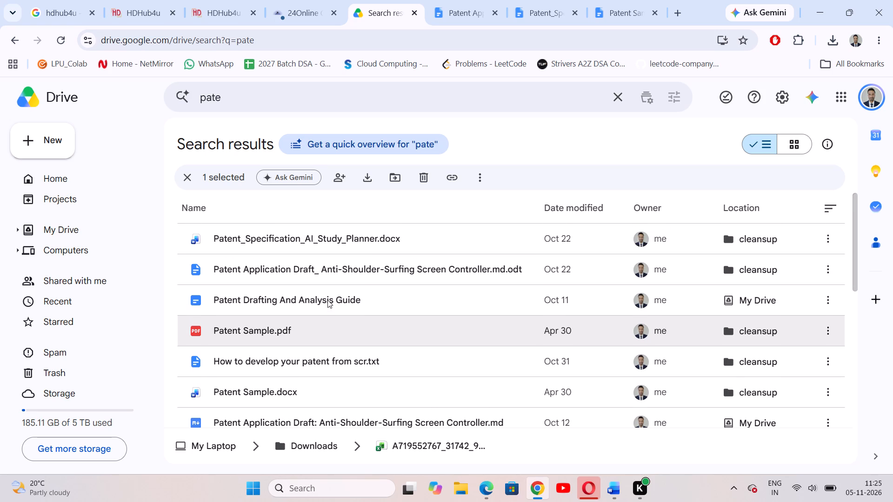
{"action": "scroll", "coordinate": [327, 300], "scroll_direction": "up", "scroll_amount": 1}
Open Patent Sample.docx and skim its invention disclosure form as far as the Objective of the Invention section.
{"action": "double_click", "coordinate": [316, 385]}
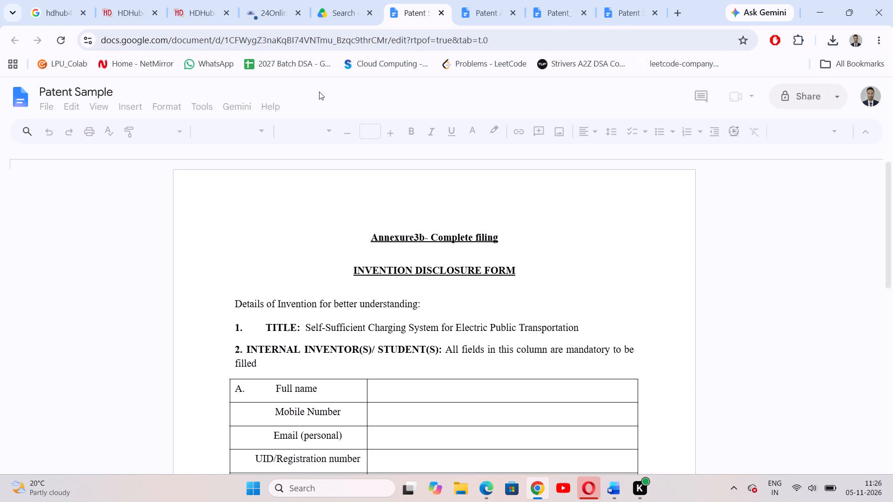
{"action": "scroll", "coordinate": [311, 171], "scroll_direction": "down", "scroll_amount": 13}
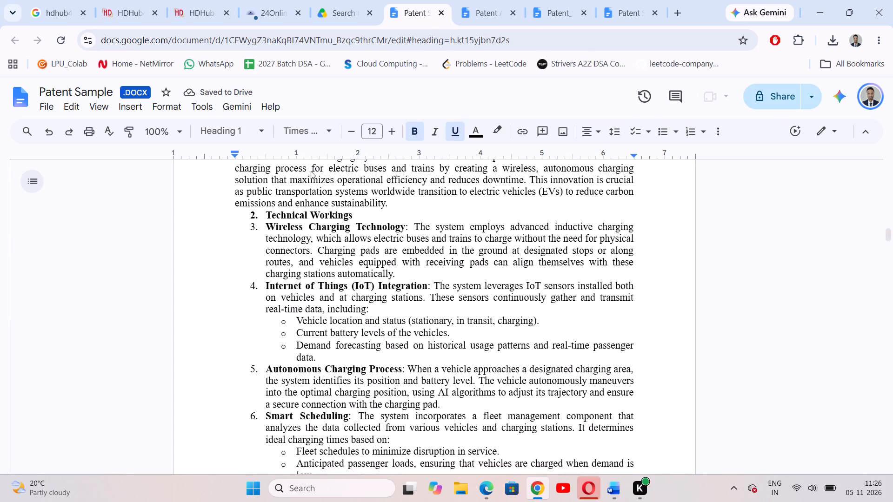
{"action": "scroll", "coordinate": [311, 171], "scroll_direction": "down", "scroll_amount": 5}
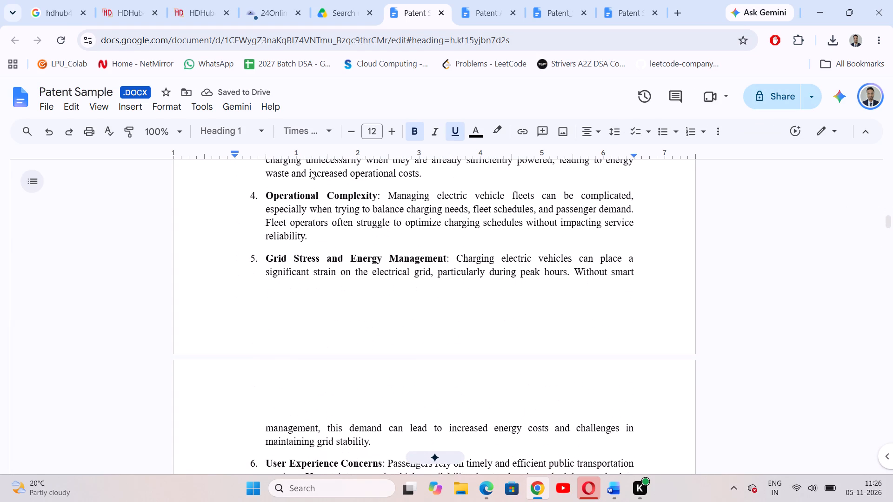
{"action": "scroll", "coordinate": [311, 171], "scroll_direction": "down", "scroll_amount": 2}
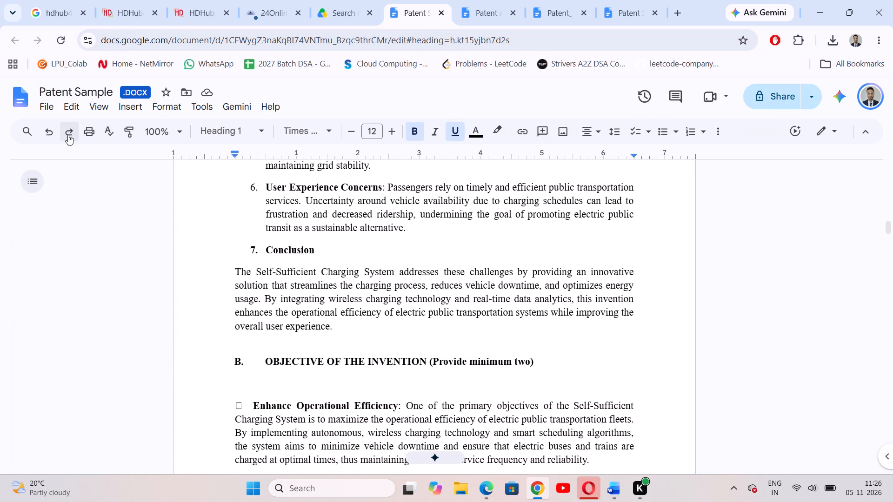
Download the Patent Sample document in Microsoft Word (.docx) format.
{"action": "left_click", "coordinate": [48, 105]}
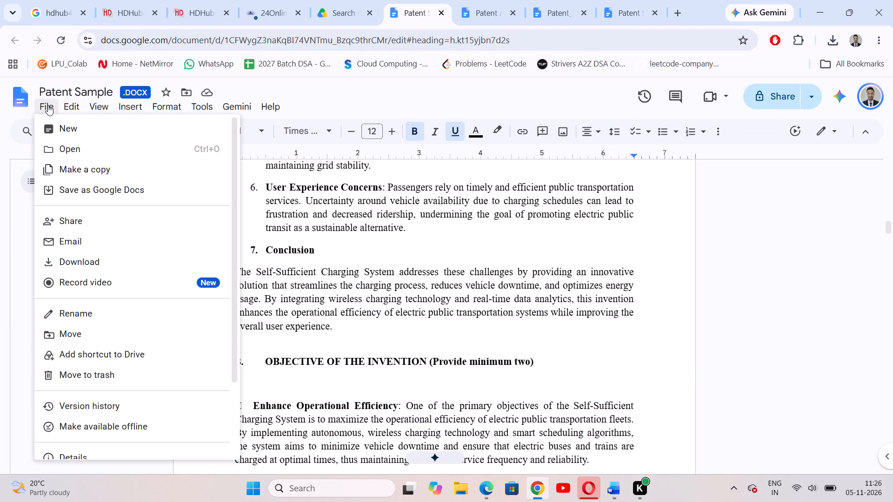
{"action": "left_click", "coordinate": [80, 262]}
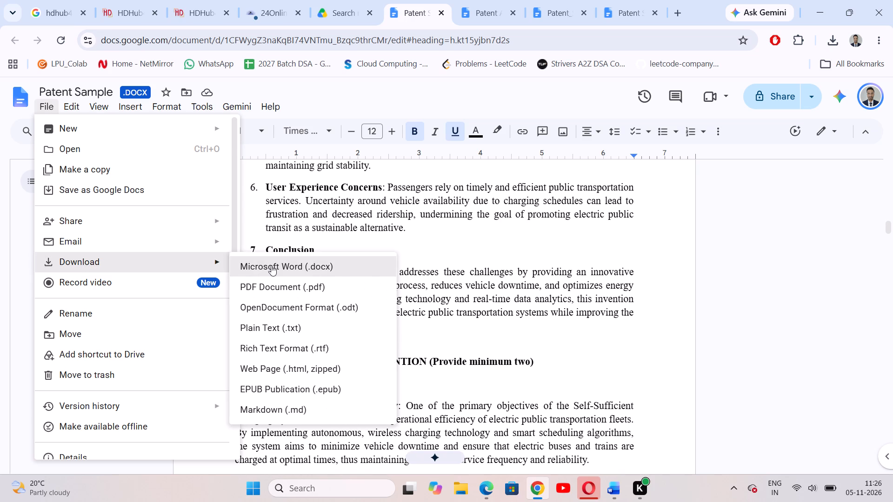
{"action": "left_click", "coordinate": [271, 265]}
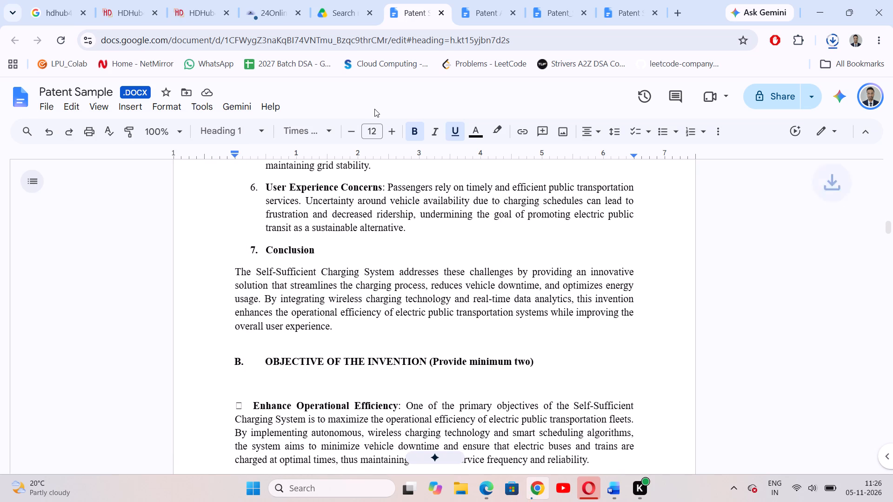
Return to the Drive results, open the Anti-Shoulder-Surfing Screen Controller.md draft and skim it as far as the Summary of the Invention.
{"action": "left_click", "coordinate": [347, 0]}
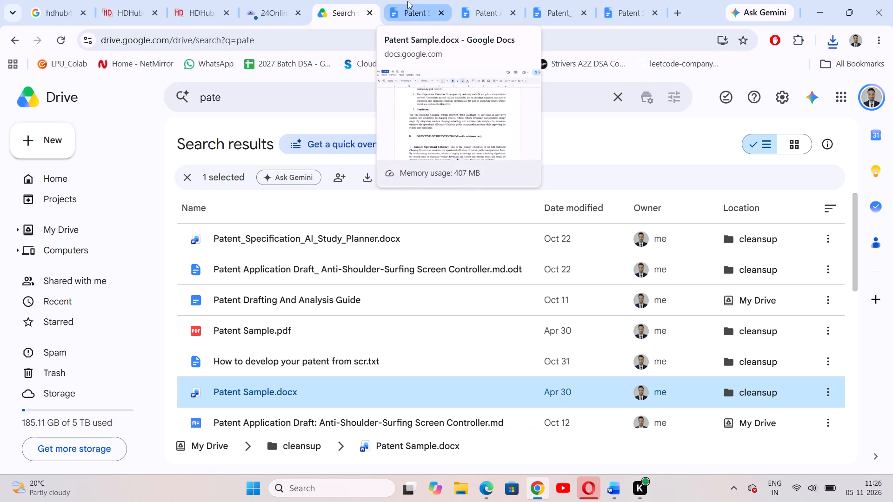
{"action": "scroll", "coordinate": [348, 352], "scroll_direction": "down", "scroll_amount": 1}
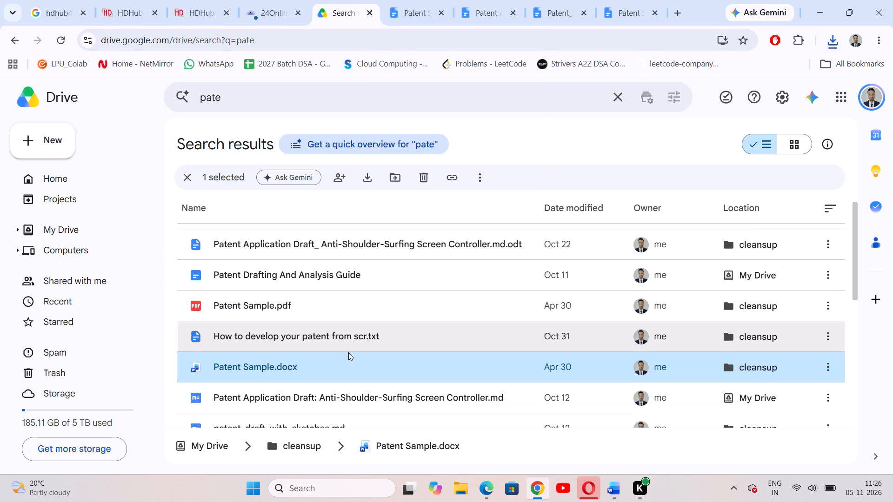
{"action": "scroll", "coordinate": [348, 352], "scroll_direction": "down", "scroll_amount": 1}
{"action": "left_click", "coordinate": [323, 365]}
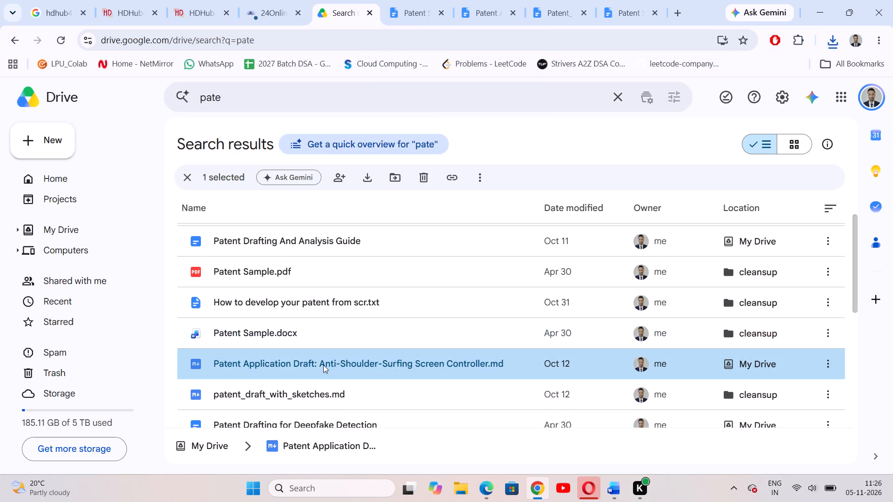
{"action": "double_click", "coordinate": [323, 365]}
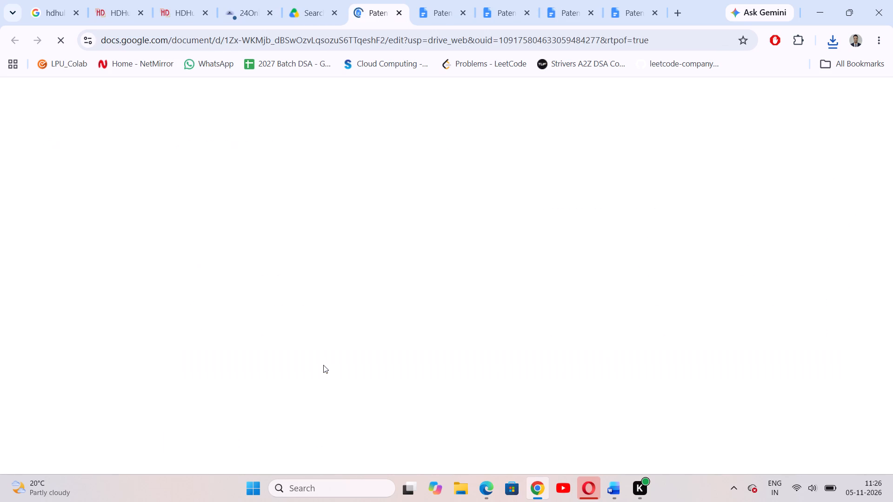
{"action": "scroll", "coordinate": [323, 365], "scroll_direction": "down", "scroll_amount": 8}
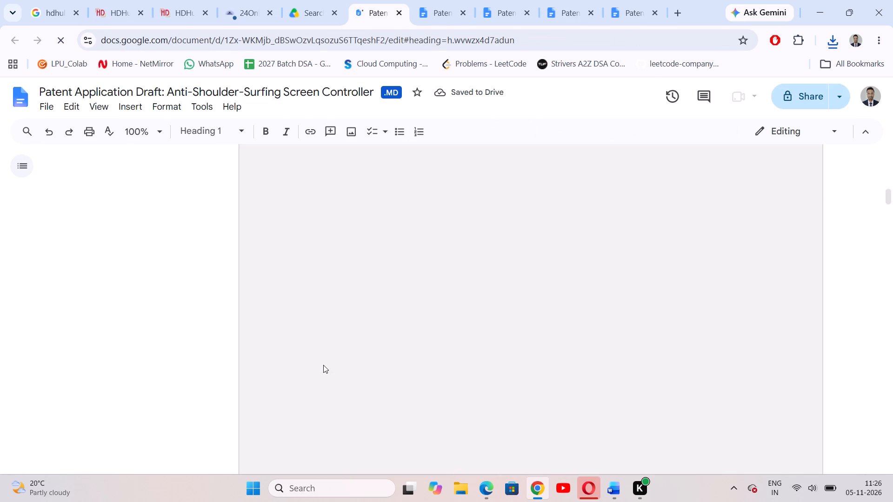
{"action": "scroll", "coordinate": [323, 365], "scroll_direction": "down", "scroll_amount": 5}
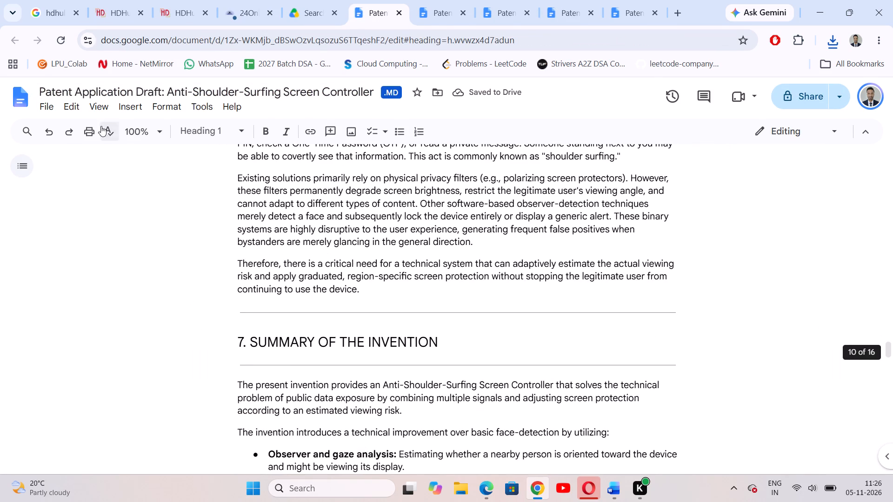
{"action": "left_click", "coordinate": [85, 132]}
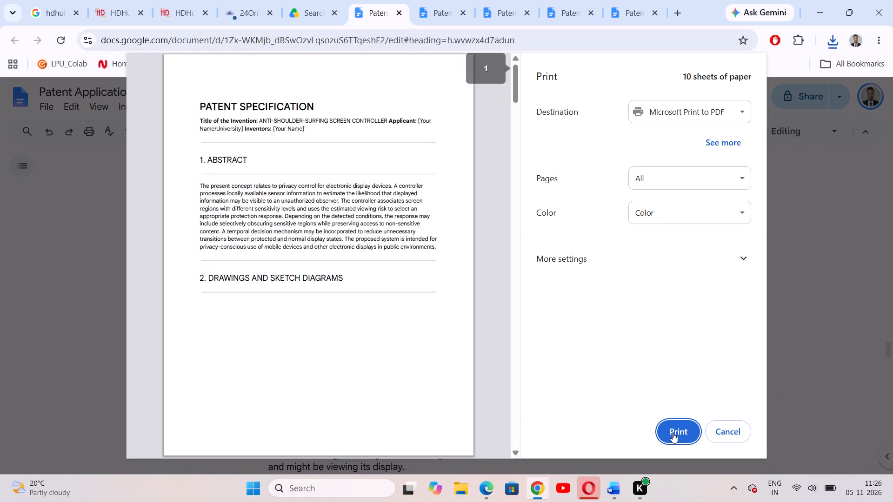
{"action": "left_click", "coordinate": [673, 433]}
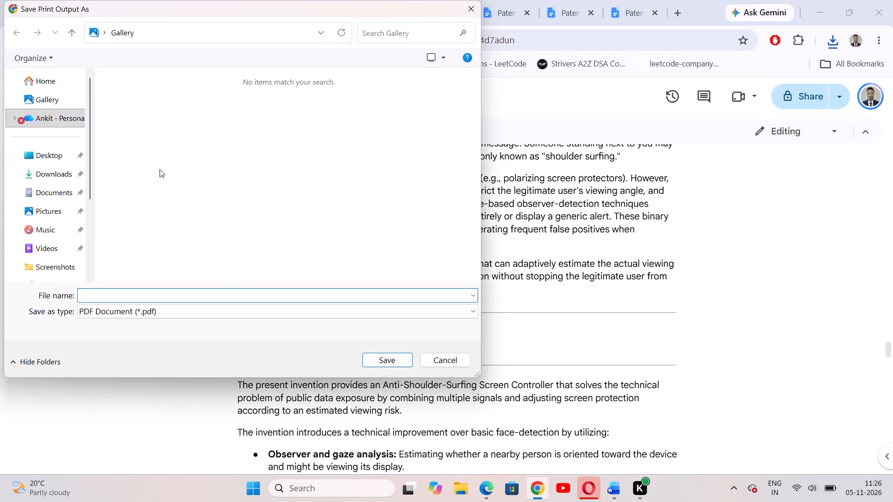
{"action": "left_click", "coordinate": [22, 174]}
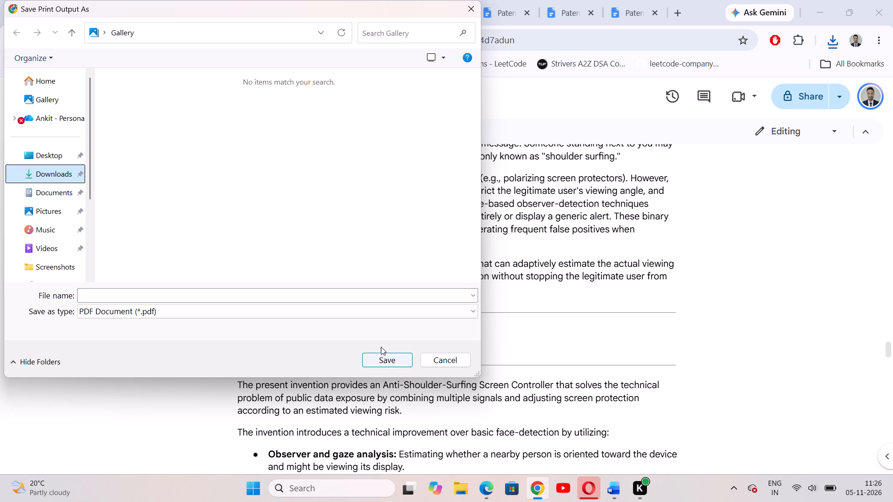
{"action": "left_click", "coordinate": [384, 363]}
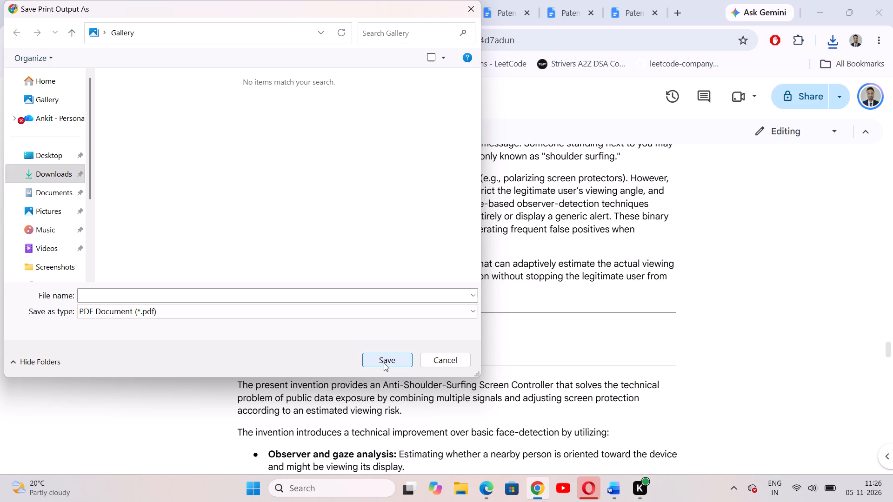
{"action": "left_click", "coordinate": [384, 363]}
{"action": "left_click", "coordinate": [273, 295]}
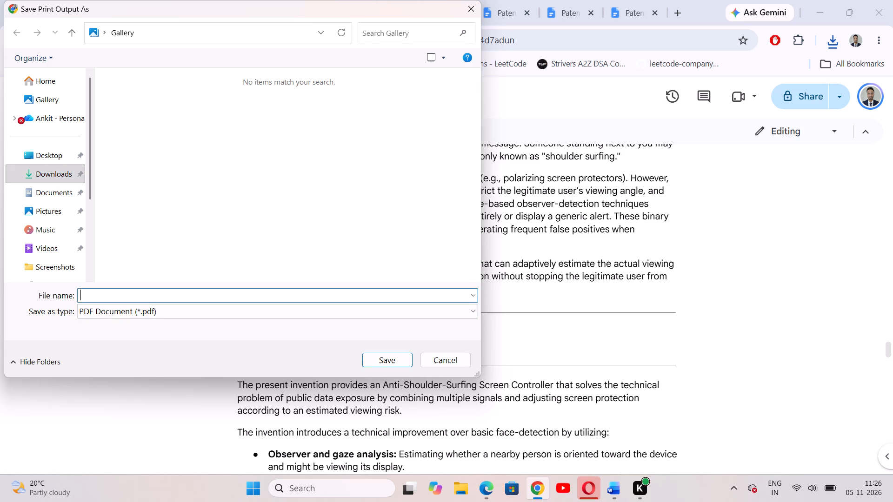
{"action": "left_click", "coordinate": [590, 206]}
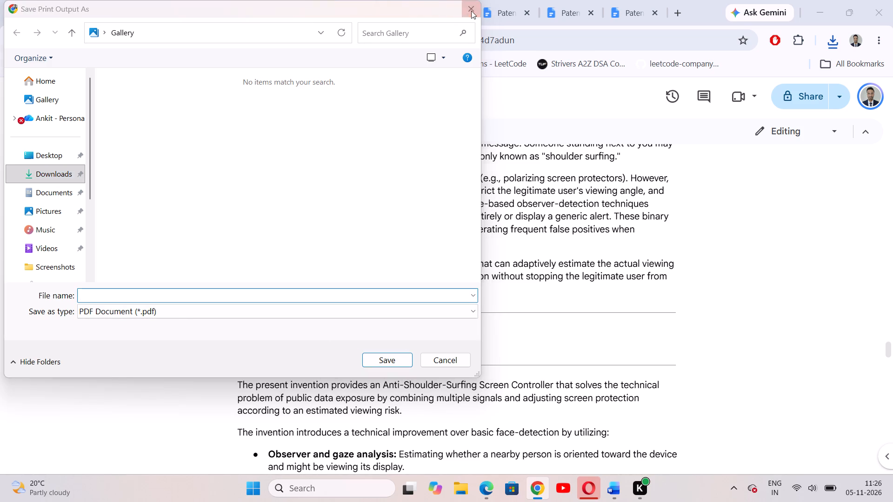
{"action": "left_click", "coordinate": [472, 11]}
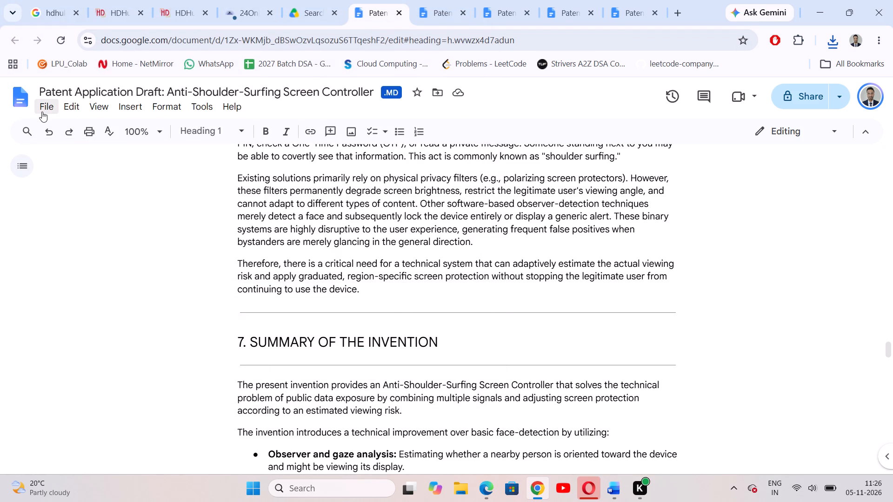
Download the Anti-Shoulder-Surfing Screen Controller draft as a PDF document and open the downloaded file.
{"action": "left_click", "coordinate": [42, 112]}
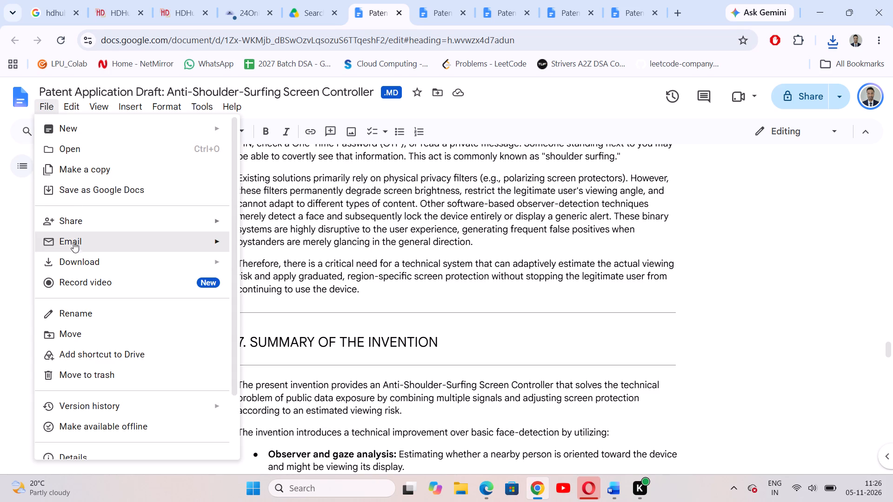
{"action": "left_click", "coordinate": [72, 259]}
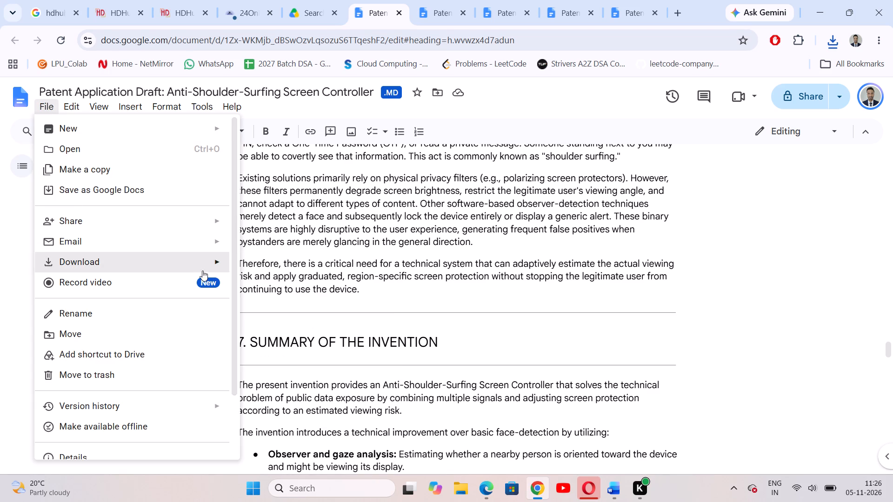
{"action": "left_click", "coordinate": [278, 275]}
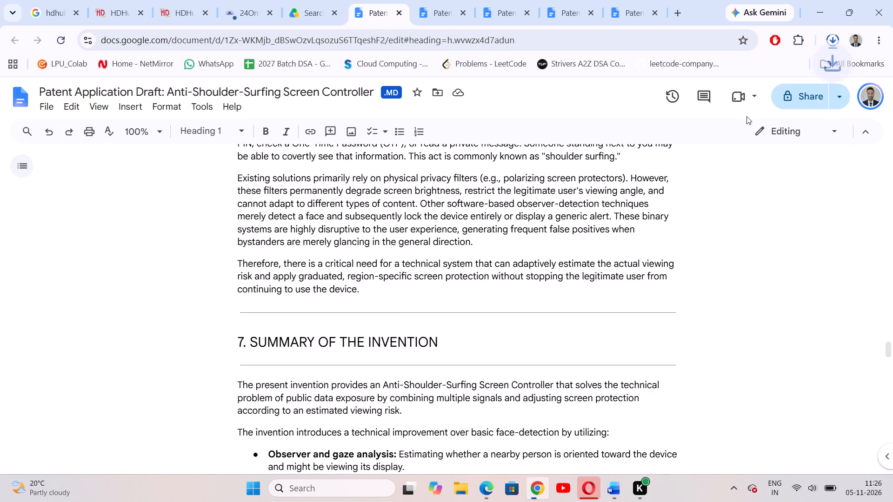
{"action": "double_click", "coordinate": [713, 84]}
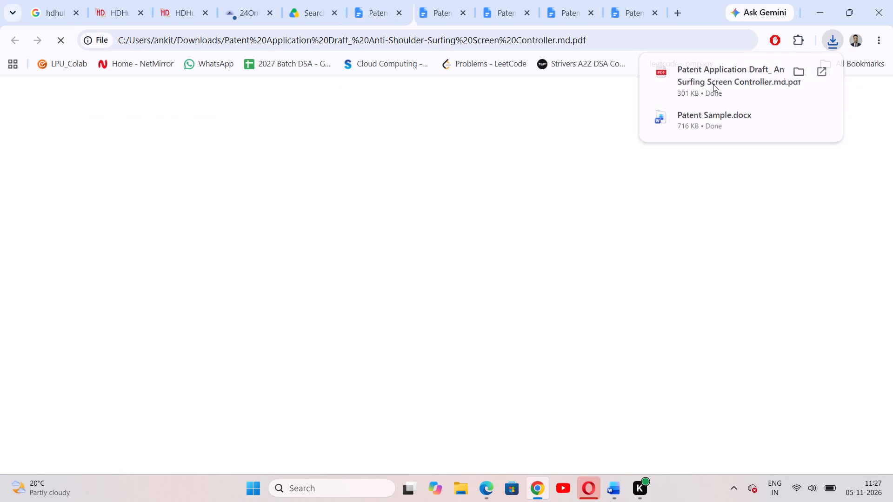
Glance over the opening pages of the downloaded Anti-Shoulder-Surfing PDF and return to the Patent Sample document.
{"action": "scroll", "coordinate": [600, 308], "scroll_direction": "down", "scroll_amount": 5}
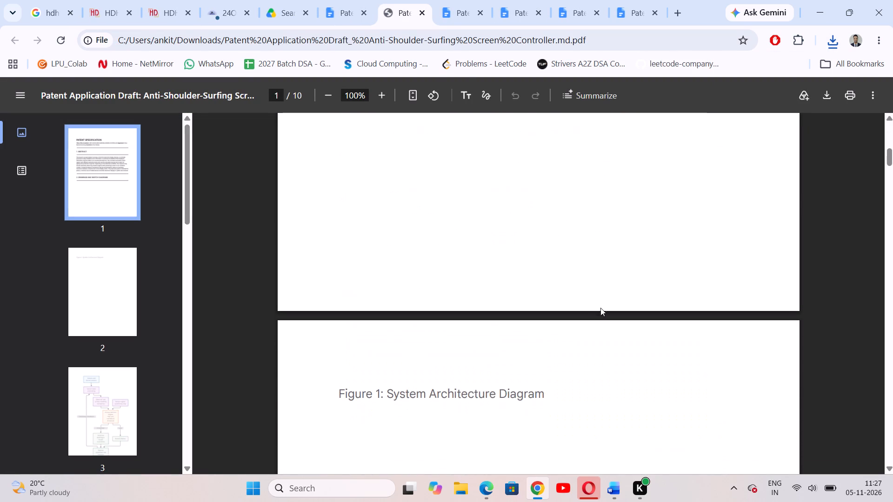
{"action": "left_click", "coordinate": [457, 0]}
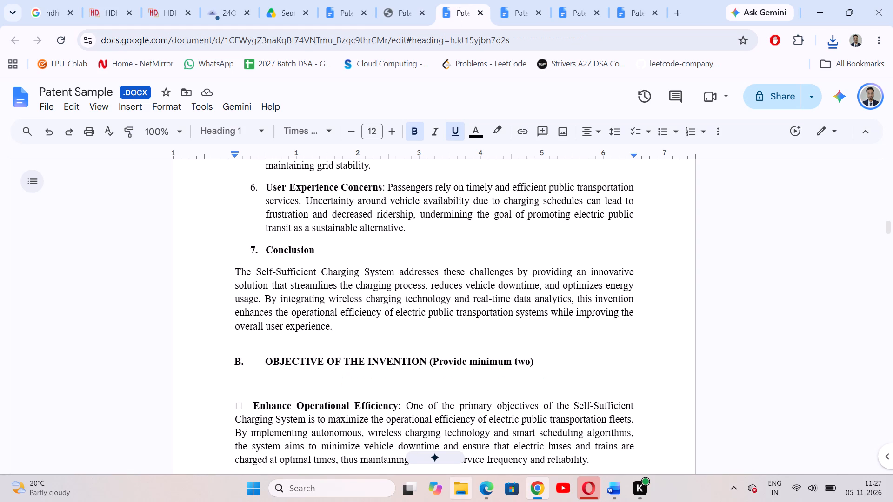
Delete Patent_Specification_AI_Study_Planner from the Downloads folder in File Explorer, closing its open Word document so the deletion can be retried.
{"action": "left_click", "coordinate": [463, 492]}
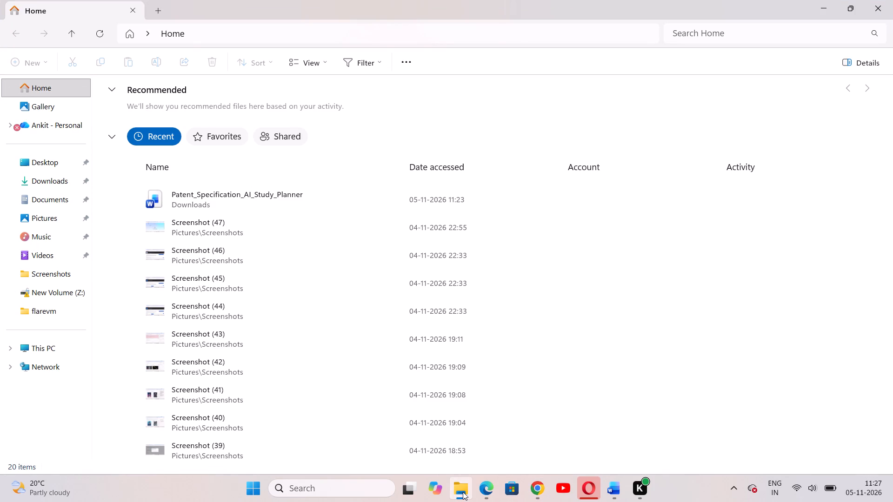
{"action": "left_click", "coordinate": [36, 180]}
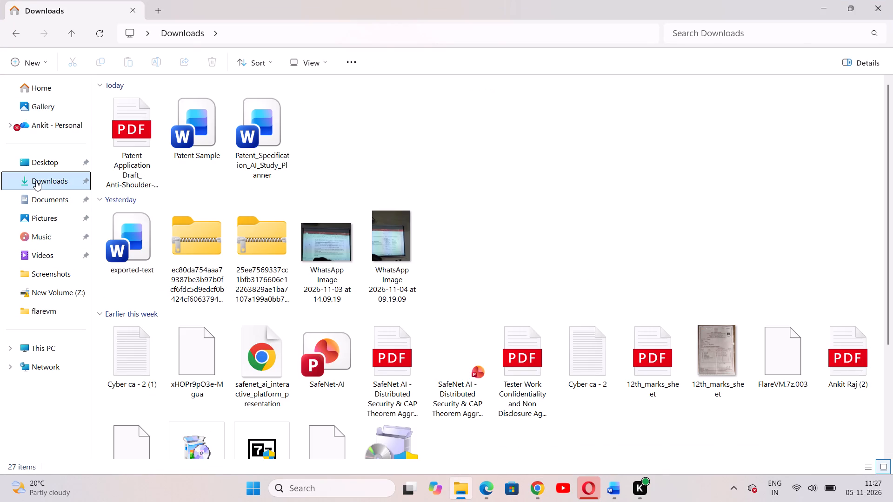
{"action": "left_click", "coordinate": [239, 141]}
{"action": "key", "text": "Delete"}
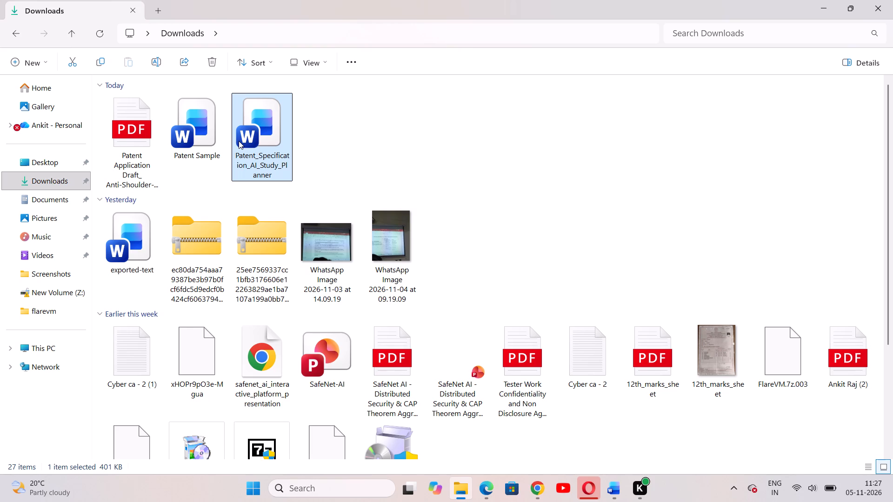
{"action": "left_click", "coordinate": [282, 257]}
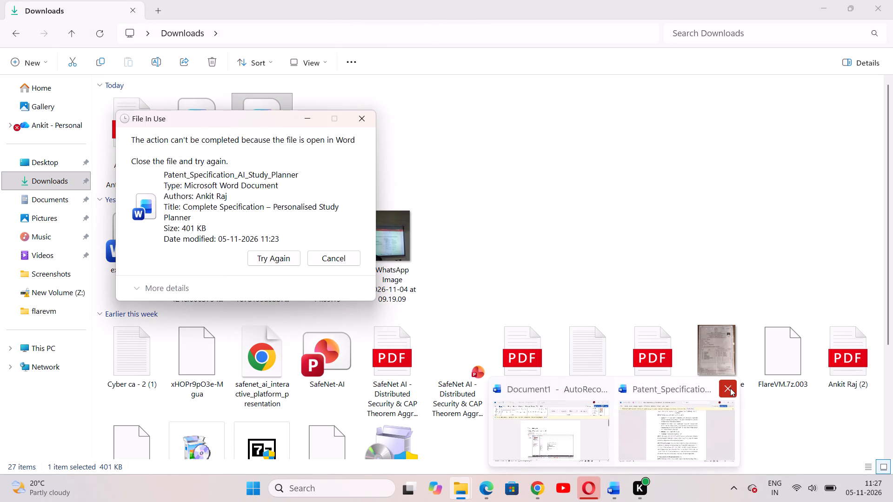
{"action": "left_click", "coordinate": [730, 388]}
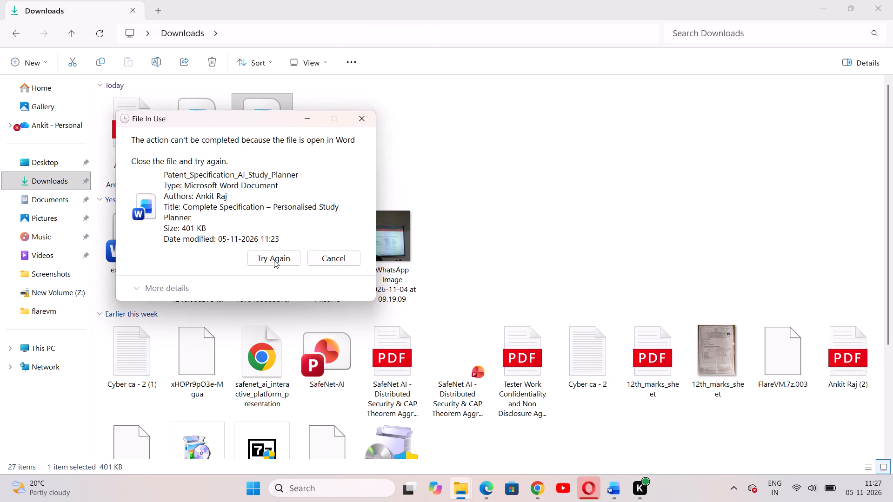
{"action": "left_click", "coordinate": [273, 258]}
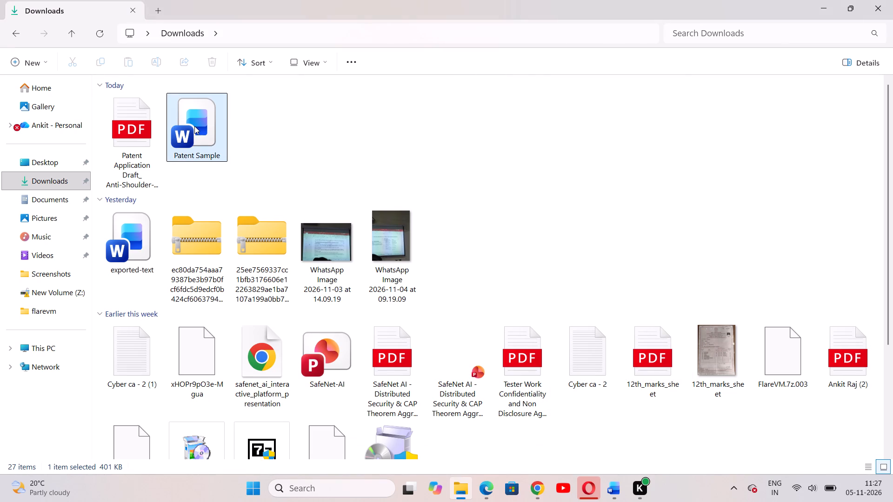
Copy the Patent Sample Word file from the Downloads folder.
{"action": "left_click", "coordinate": [288, 106]}
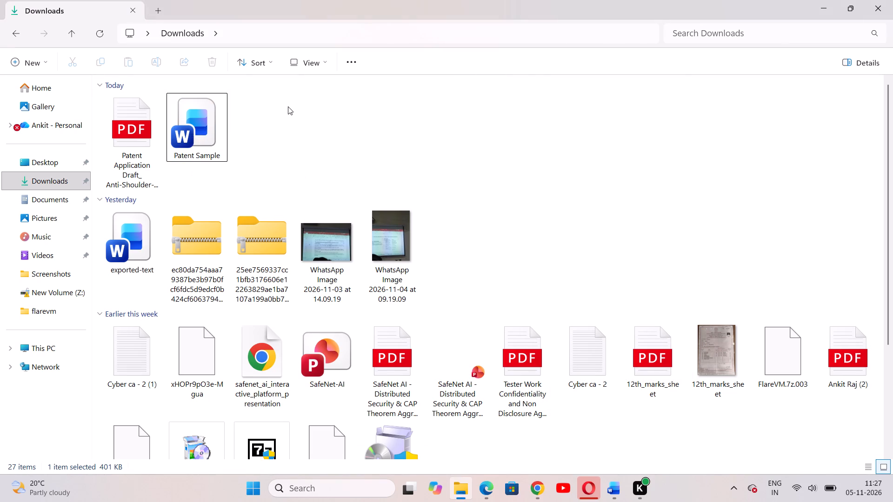
{"action": "left_click", "coordinate": [199, 117]}
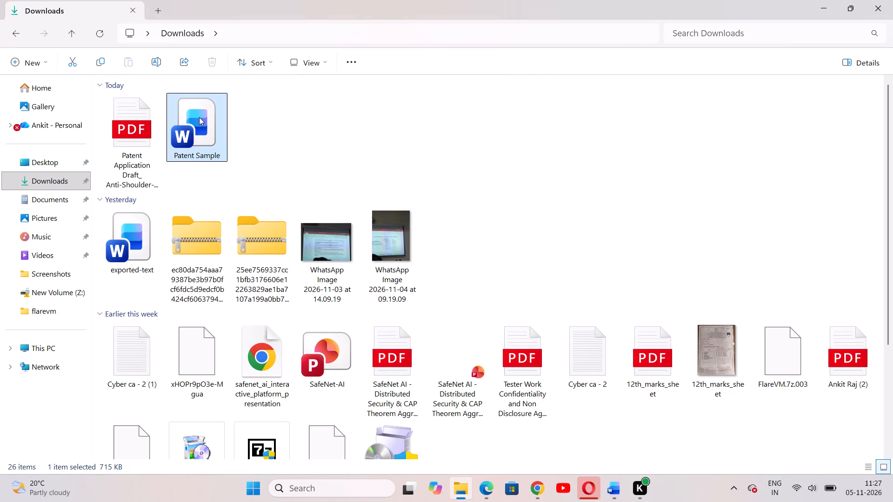
{"action": "key", "text": "ctrl+c"}
Switch to Chrome and close the open patent documents, the Drive search results and the 24Online Client page.
{"action": "left_click", "coordinate": [533, 497]}
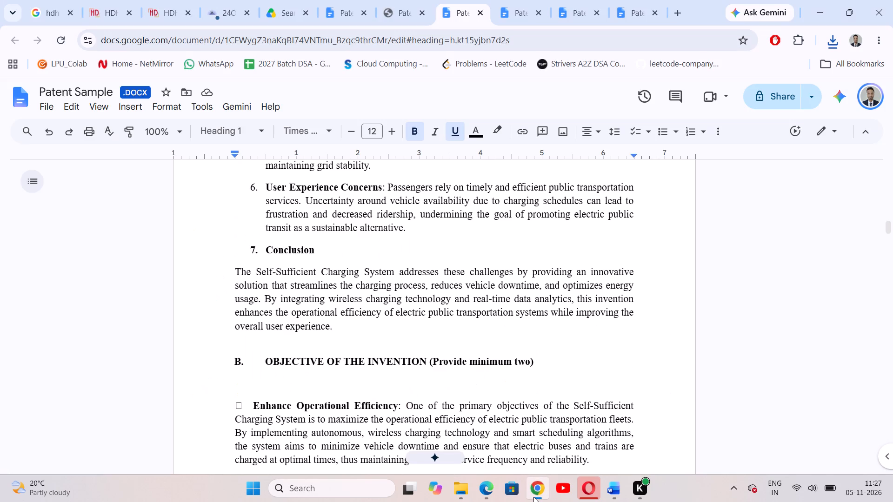
{"action": "triple_click", "coordinate": [653, 12]}
{"action": "triple_click", "coordinate": [653, 12]}
{"action": "triple_click", "coordinate": [653, 12]}
{"action": "double_click", "coordinate": [653, 12]}
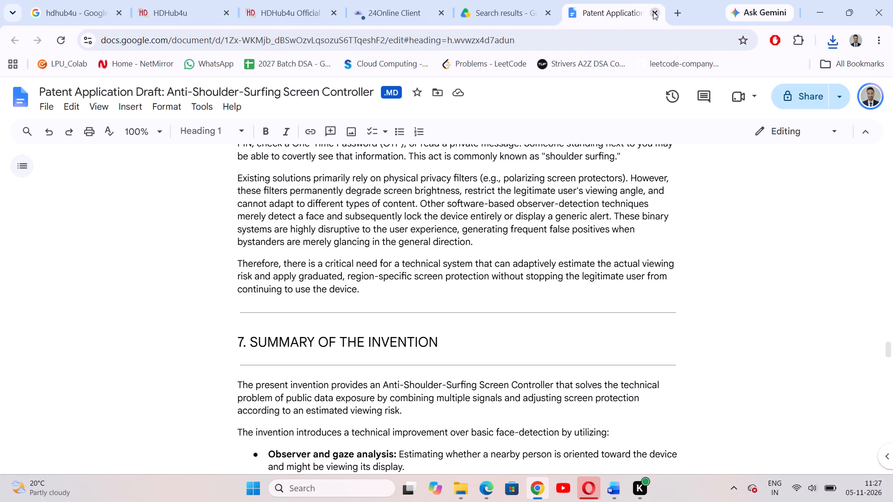
{"action": "double_click", "coordinate": [653, 12]}
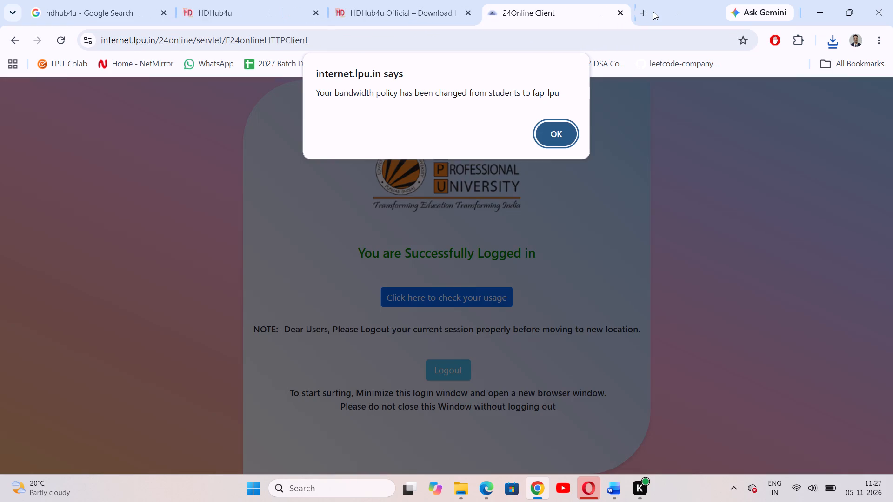
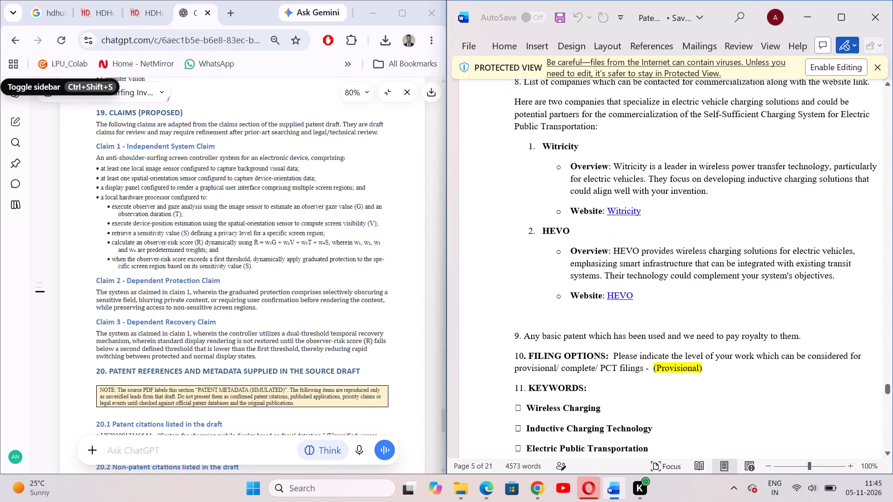
{"action": "scroll", "coordinate": [369, 330], "scroll_direction": "down", "scroll_amount": 5}
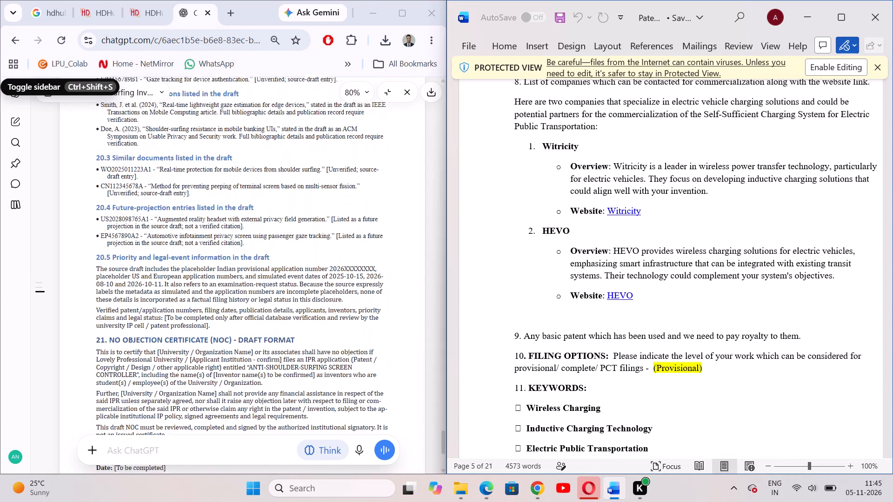
{"action": "scroll", "coordinate": [369, 330], "scroll_direction": "down", "scroll_amount": 6}
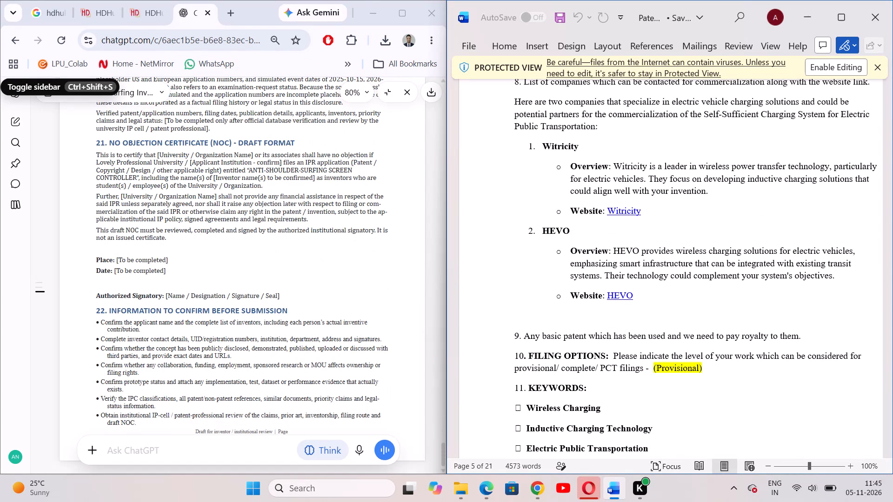
Download the generated invention disclosure form from ChatGPT and open the downloaded file in a maximized Word window.
{"action": "left_click", "coordinate": [430, 89]}
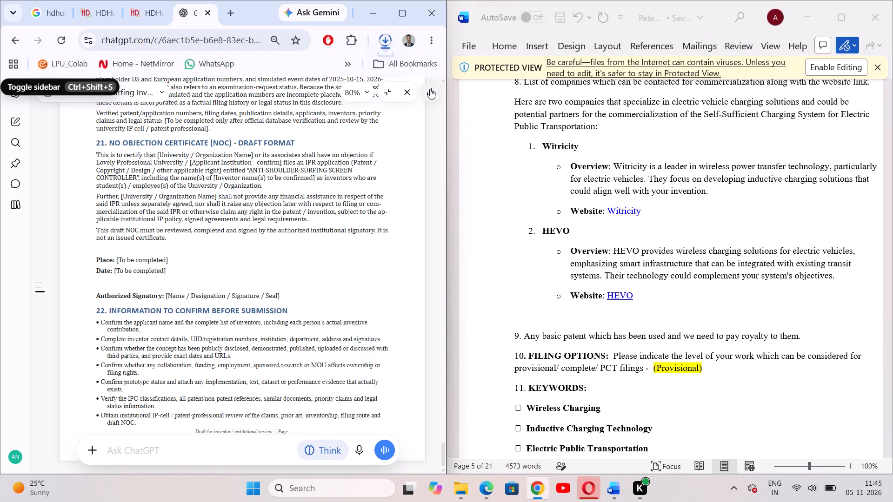
{"action": "left_click", "coordinate": [400, 16]}
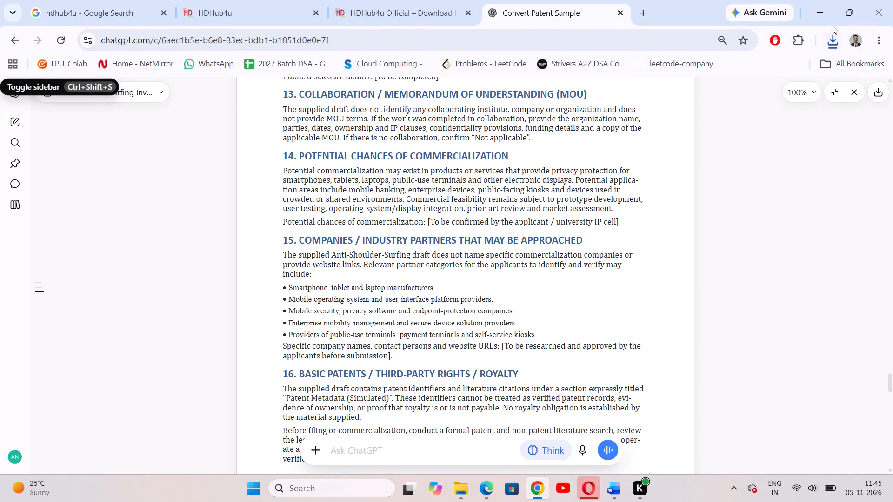
{"action": "left_click", "coordinate": [832, 33]}
{"action": "double_click", "coordinate": [726, 100]}
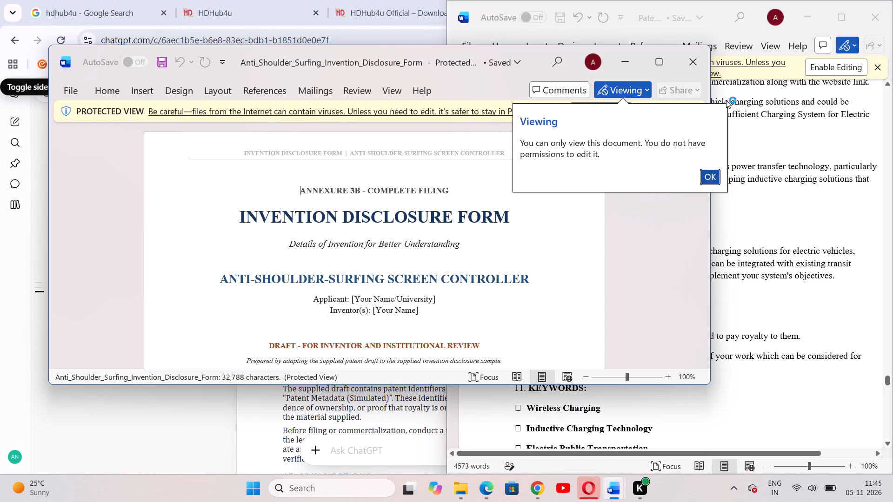
{"action": "left_click", "coordinate": [642, 62]}
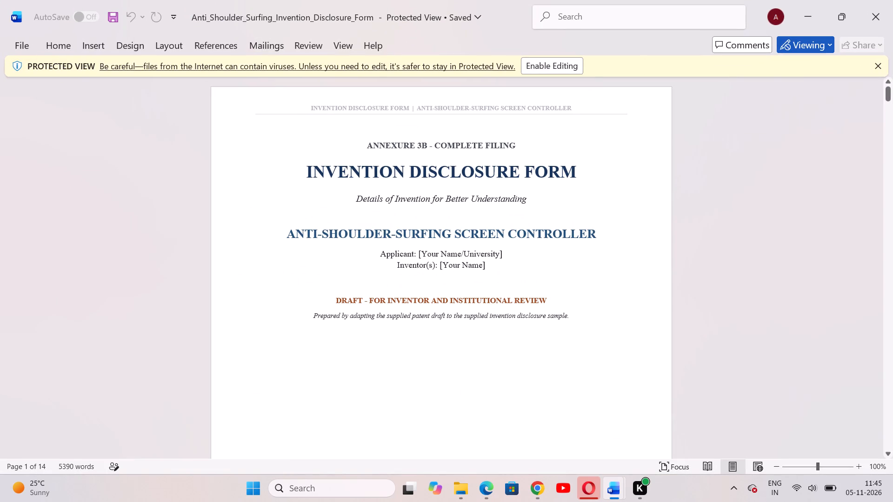
Look over the downloaded form's cover page, Title of the Invention and the internal inventors table.
{"action": "scroll", "coordinate": [643, 270], "scroll_direction": "down", "scroll_amount": 5}
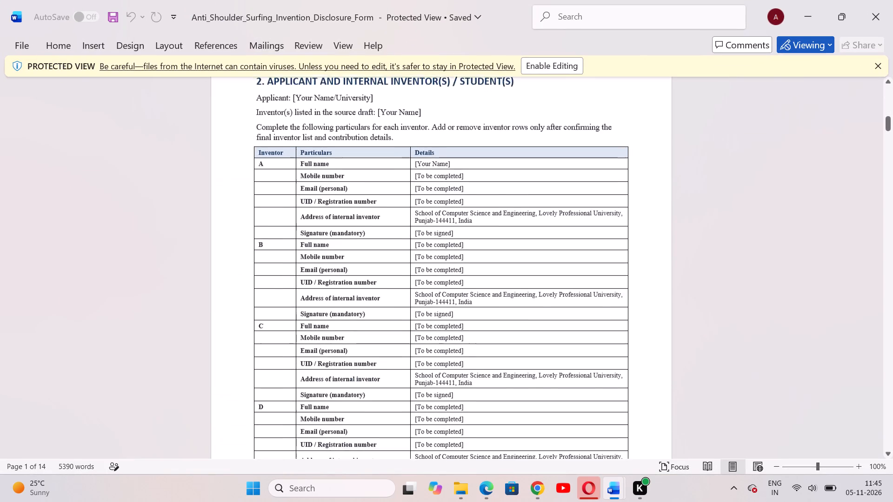
{"action": "scroll", "coordinate": [643, 270], "scroll_direction": "up", "scroll_amount": 2}
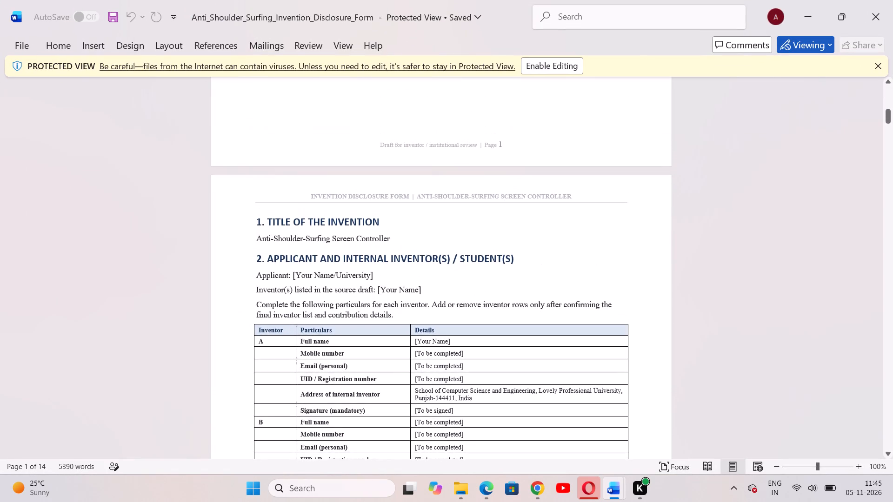
{"action": "scroll", "coordinate": [643, 270], "scroll_direction": "up", "scroll_amount": 2}
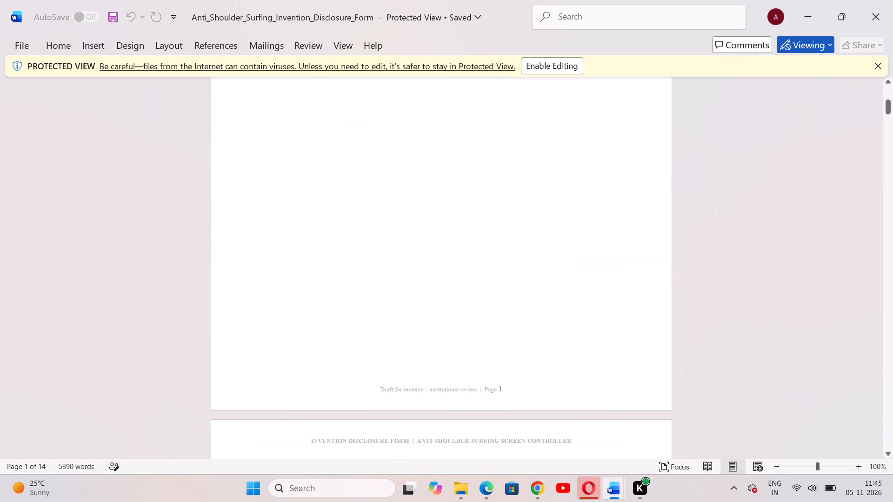
{"action": "scroll", "coordinate": [643, 270], "scroll_direction": "down", "scroll_amount": 3}
{"action": "scroll", "coordinate": [643, 270], "scroll_direction": "up", "scroll_amount": 1}
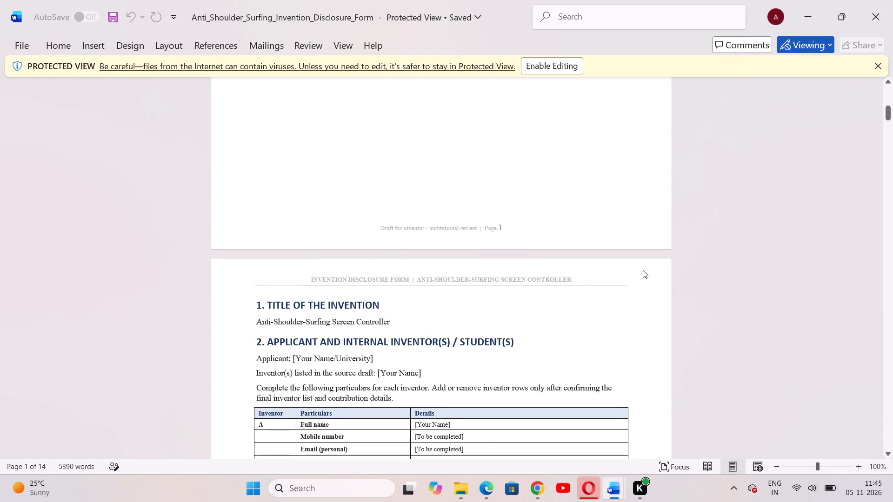
{"action": "scroll", "coordinate": [643, 270], "scroll_direction": "up", "scroll_amount": 6}
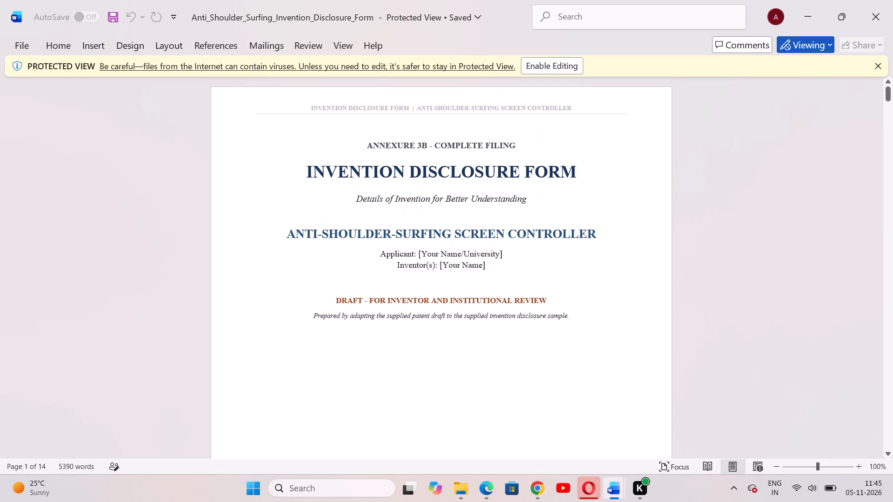
Enable editing and delete the page header text "INVENTION DISCLOSURE FORM | ANTI-SHOULDER-SURFING SCREEN CONTROLLER".
{"action": "triple_click", "coordinate": [580, 108]}
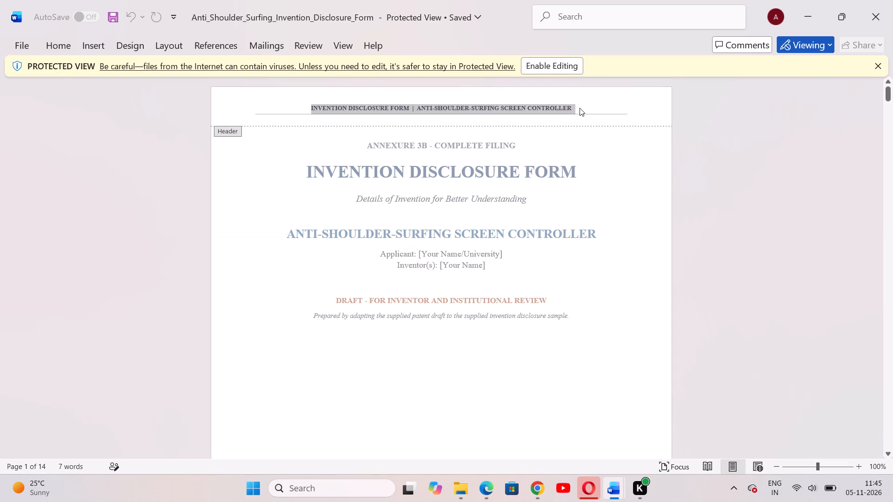
{"action": "key", "text": "Delete"}
{"action": "left_click", "coordinate": [556, 62]}
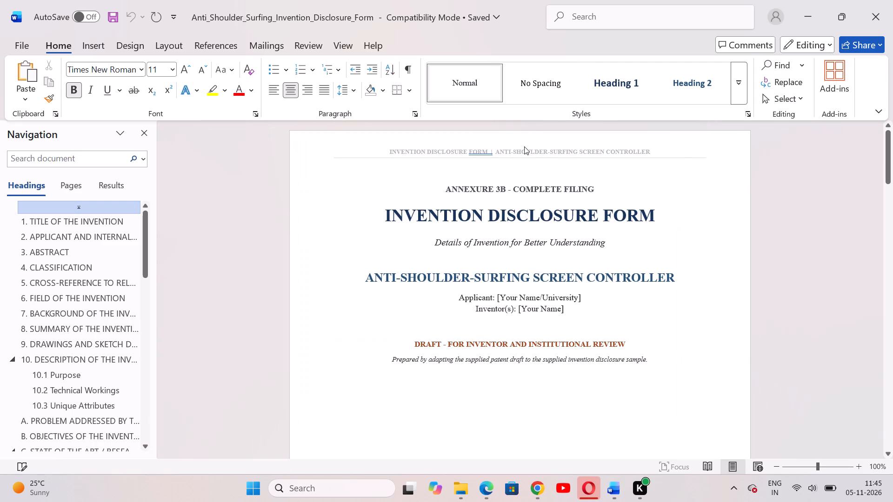
{"action": "triple_click", "coordinate": [524, 147]}
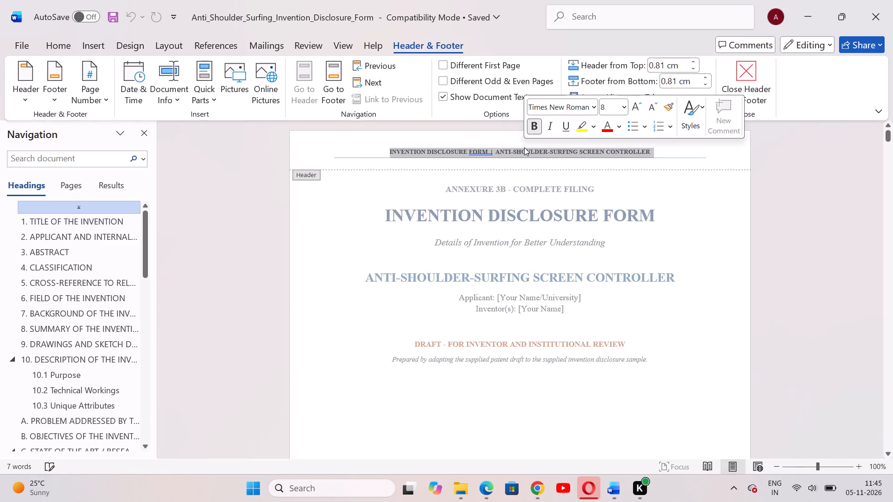
{"action": "key", "text": "Delete"}
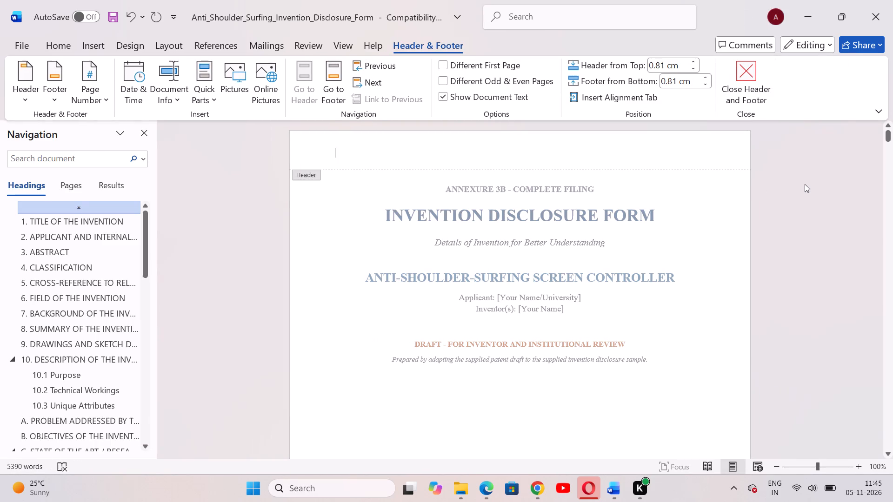
Delete the whole page footer line, including "Draft for inventor / institutional review" and the page number.
{"action": "left_click", "coordinate": [805, 184]}
{"action": "scroll", "coordinate": [723, 261], "scroll_direction": "down", "scroll_amount": 3}
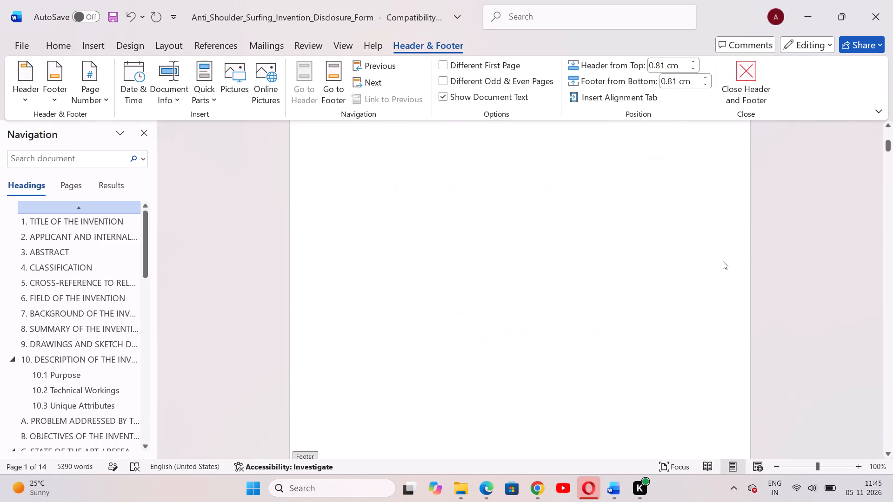
{"action": "scroll", "coordinate": [723, 261], "scroll_direction": "down", "scroll_amount": 2}
{"action": "scroll", "coordinate": [723, 261], "scroll_direction": "up", "scroll_amount": 2}
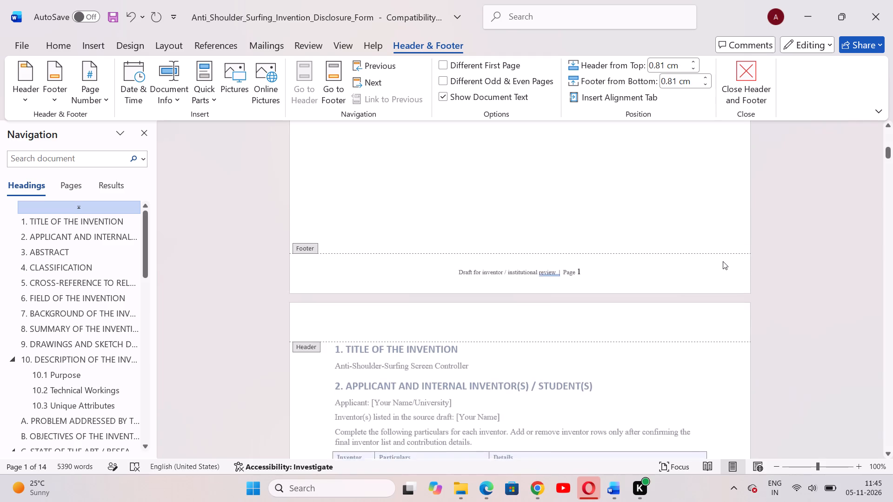
{"action": "left_click", "coordinate": [580, 284]}
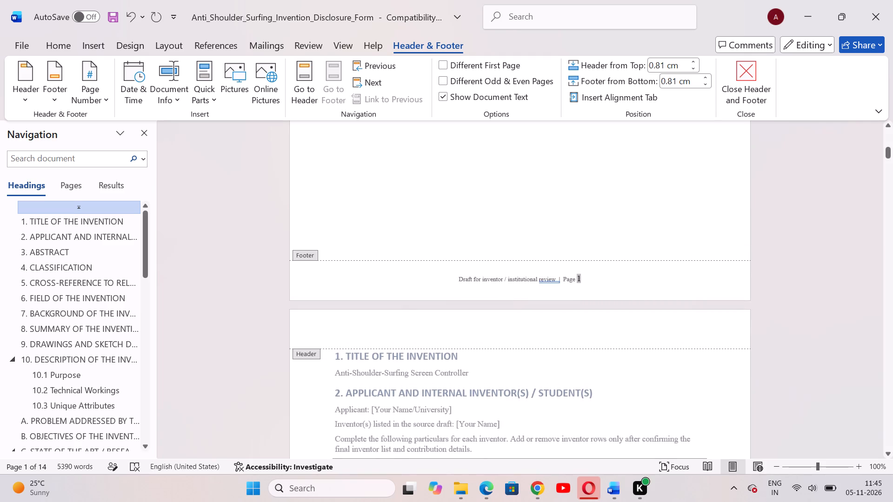
{"action": "left_click", "coordinate": [580, 284]}
{"action": "key", "text": "Delete"}
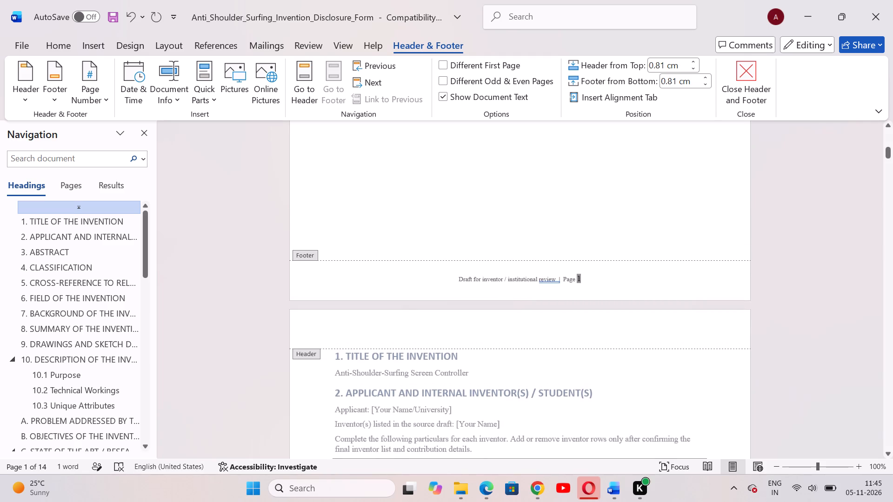
{"action": "triple_click", "coordinate": [580, 283]}
{"action": "left_click", "coordinate": [580, 283]}
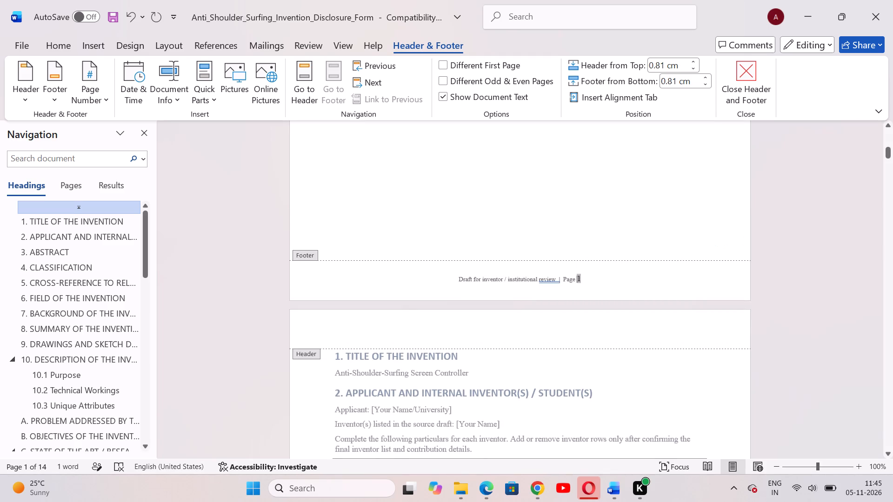
{"action": "triple_click", "coordinate": [580, 283]}
{"action": "left_click", "coordinate": [580, 283]}
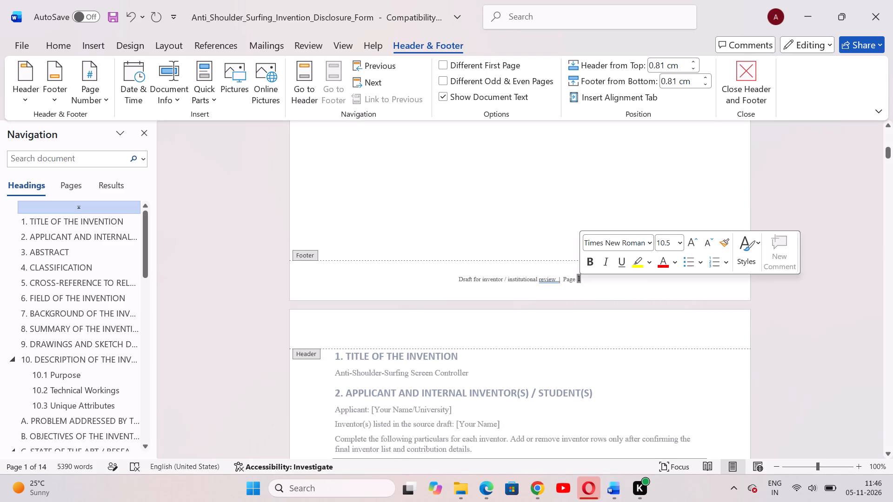
{"action": "triple_click", "coordinate": [580, 283]}
{"action": "key", "text": "Delete"}
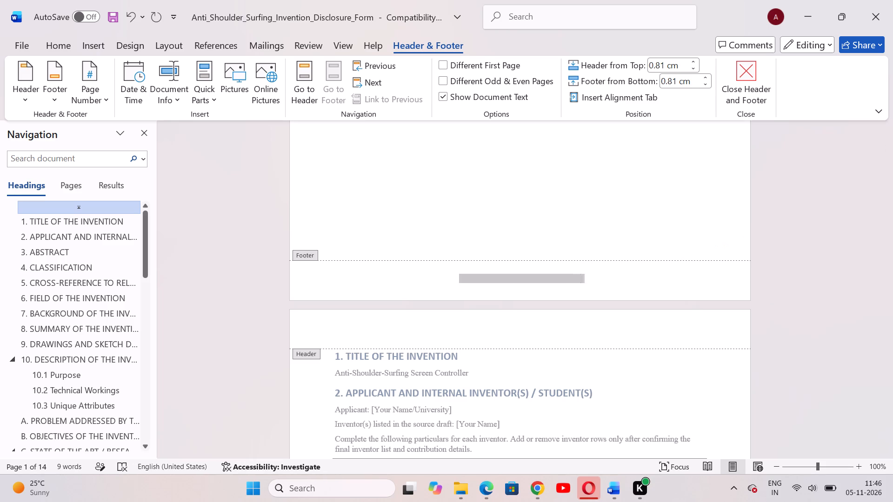
Check the headers, footers and layout of the pages from the inventors table to the Figure 2 flowchart.
{"action": "scroll", "coordinate": [602, 331], "scroll_direction": "down", "scroll_amount": 2}
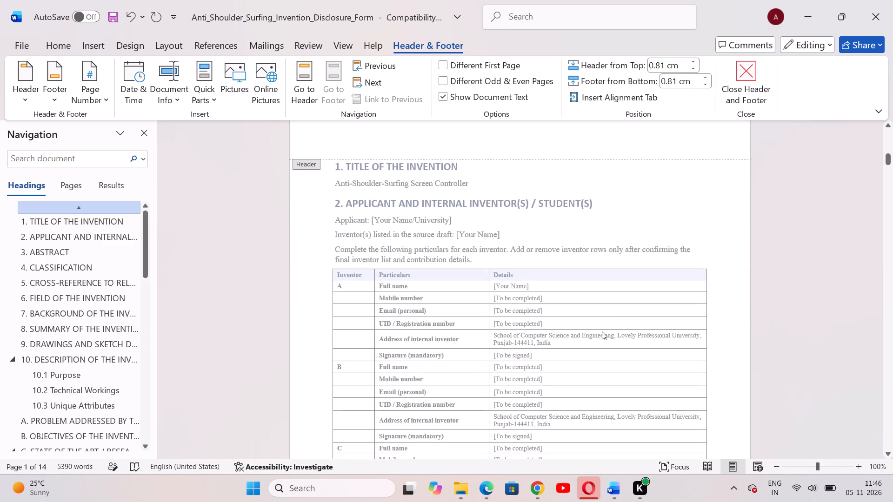
{"action": "scroll", "coordinate": [602, 331], "scroll_direction": "down", "scroll_amount": 5}
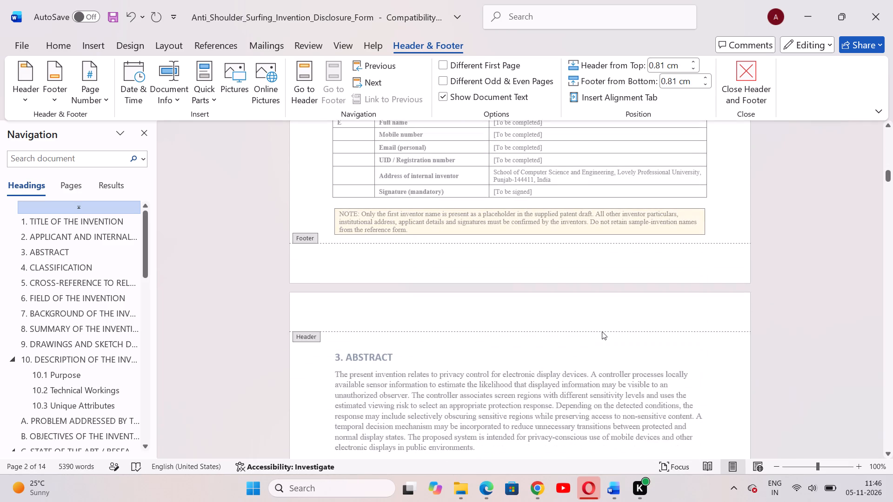
{"action": "scroll", "coordinate": [602, 331], "scroll_direction": "down", "scroll_amount": 1}
{"action": "scroll", "coordinate": [584, 285], "scroll_direction": "down", "scroll_amount": 1}
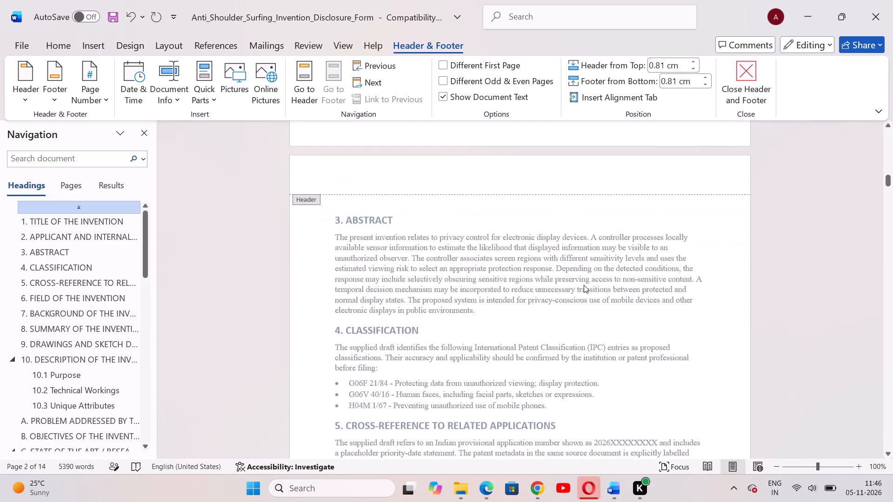
{"action": "scroll", "coordinate": [584, 285], "scroll_direction": "down", "scroll_amount": 2}
{"action": "scroll", "coordinate": [584, 285], "scroll_direction": "up", "scroll_amount": 3}
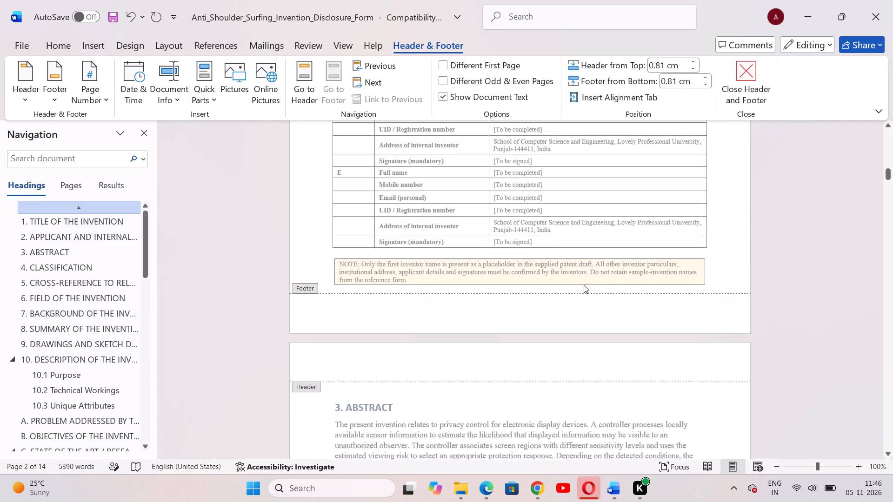
{"action": "scroll", "coordinate": [584, 285], "scroll_direction": "down", "scroll_amount": 3}
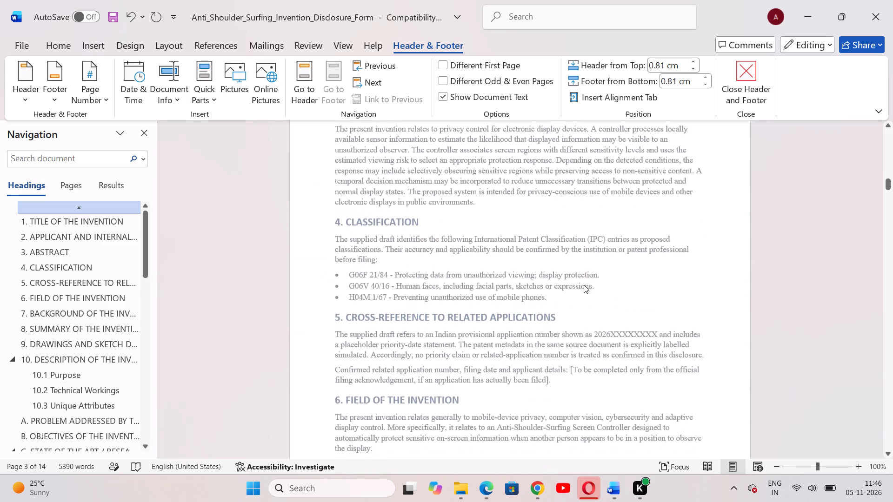
{"action": "scroll", "coordinate": [584, 285], "scroll_direction": "down", "scroll_amount": 4}
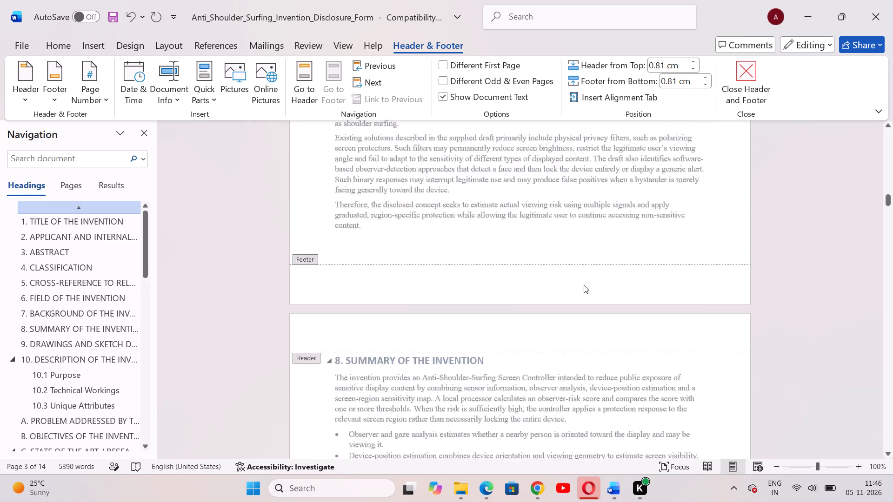
{"action": "scroll", "coordinate": [584, 285], "scroll_direction": "down", "scroll_amount": 6}
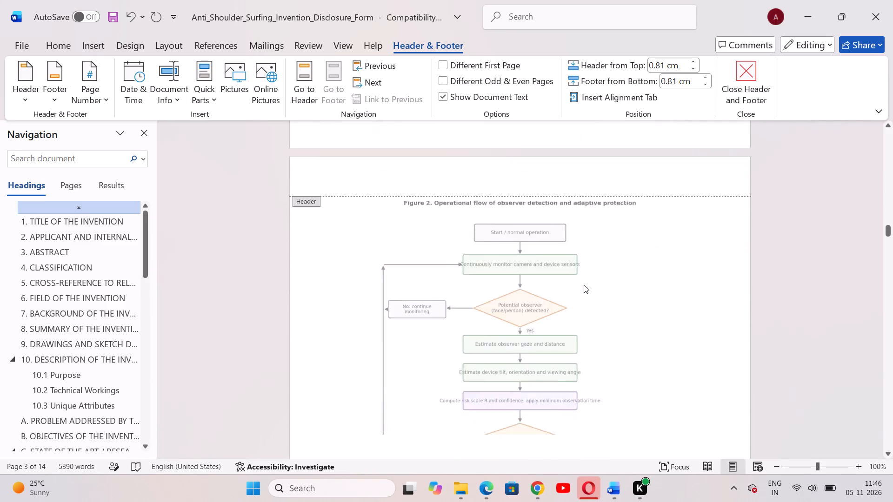
{"action": "scroll", "coordinate": [584, 285], "scroll_direction": "down", "scroll_amount": 1}
{"action": "scroll", "coordinate": [584, 285], "scroll_direction": "up", "scroll_amount": 3}
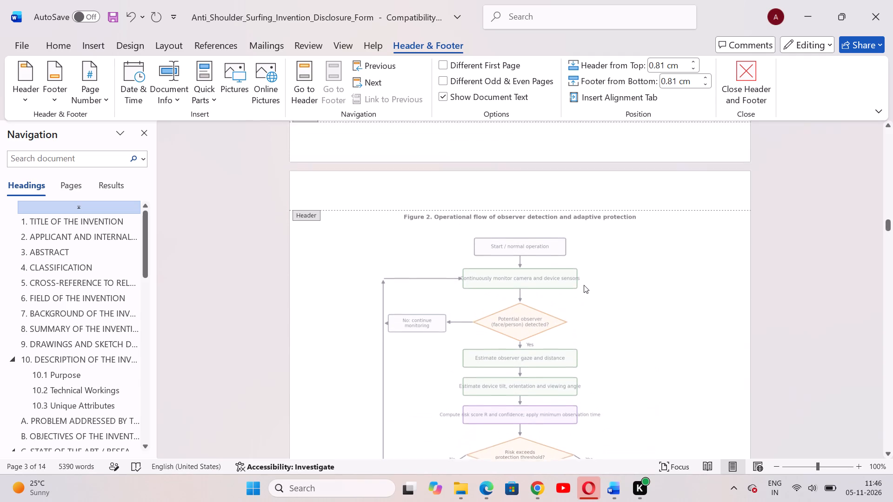
{"action": "scroll", "coordinate": [553, 238], "scroll_direction": "down", "scroll_amount": 3}
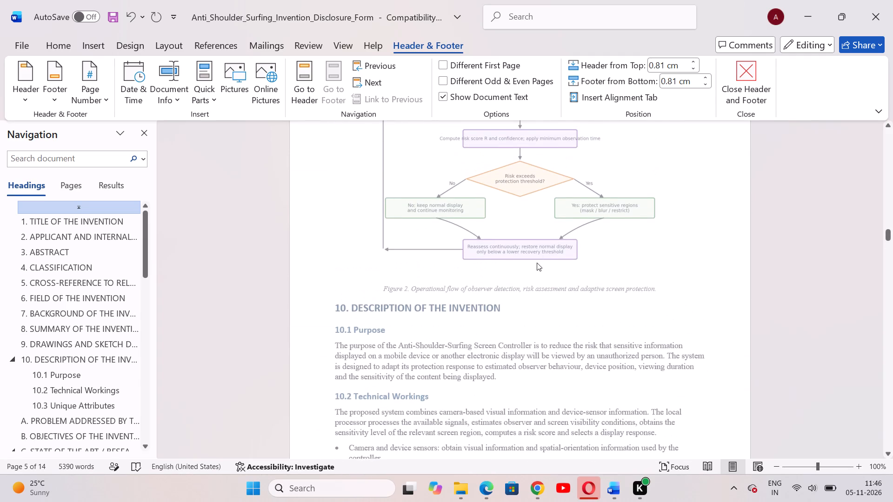
Check the pages from Description of the Invention to Companies / Industry Partners, and return from header and footer editing to the body text.
{"action": "left_click", "coordinate": [531, 285]}
{"action": "scroll", "coordinate": [531, 285], "scroll_direction": "down", "scroll_amount": 4}
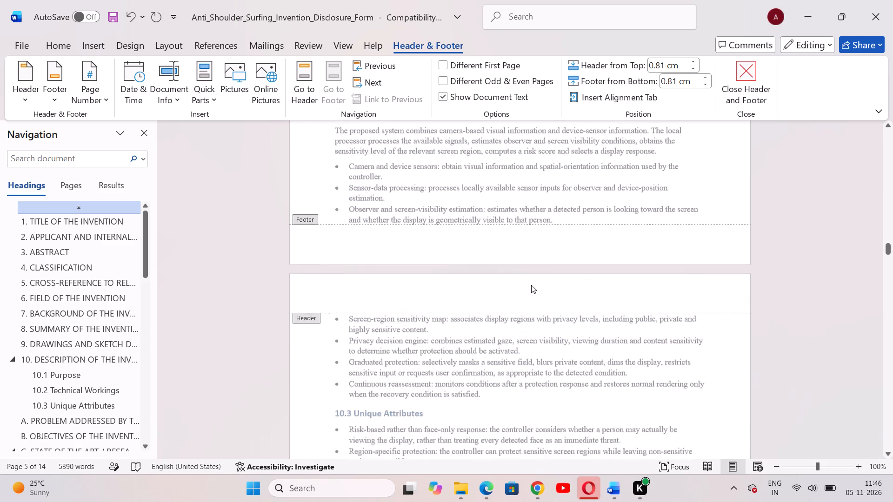
{"action": "scroll", "coordinate": [531, 285], "scroll_direction": "down", "scroll_amount": 11}
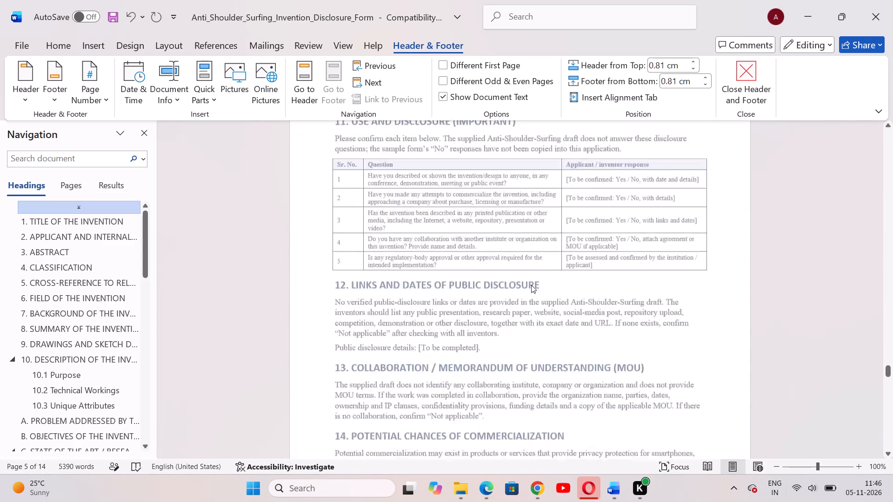
{"action": "scroll", "coordinate": [531, 285], "scroll_direction": "down", "scroll_amount": 2}
{"action": "left_click", "coordinate": [770, 244]}
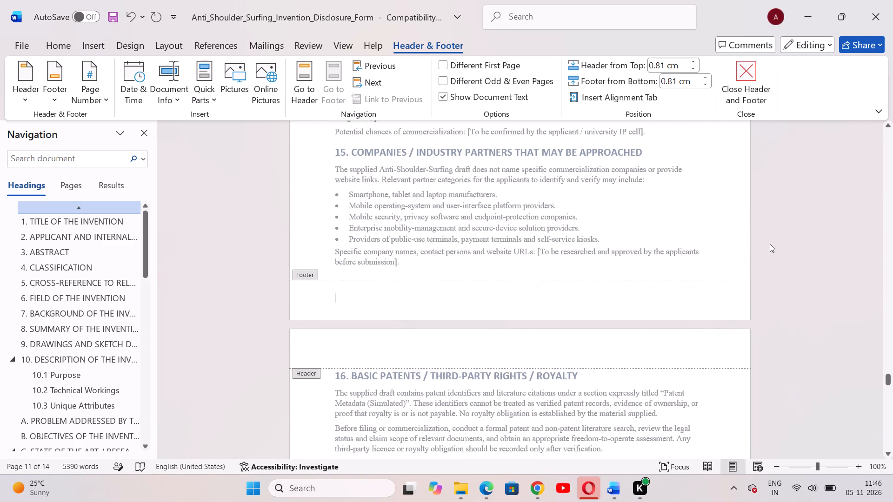
{"action": "triple_click", "coordinate": [770, 244]}
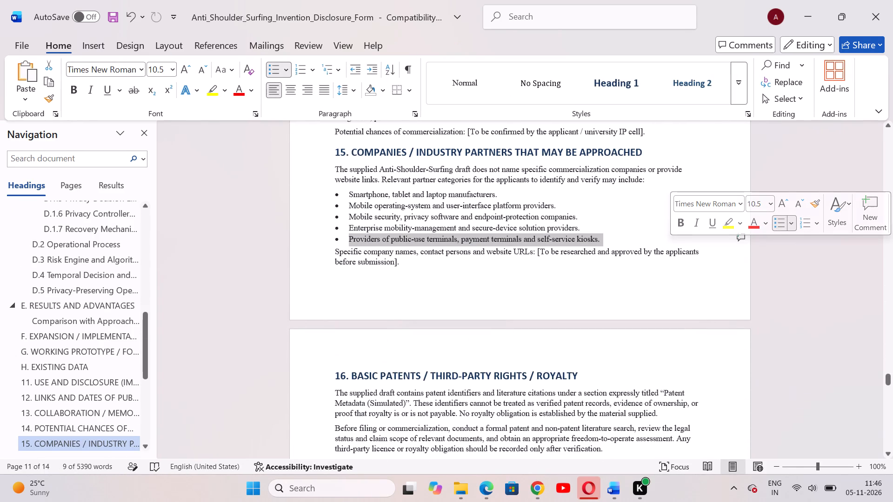
{"action": "left_click", "coordinate": [696, 270]}
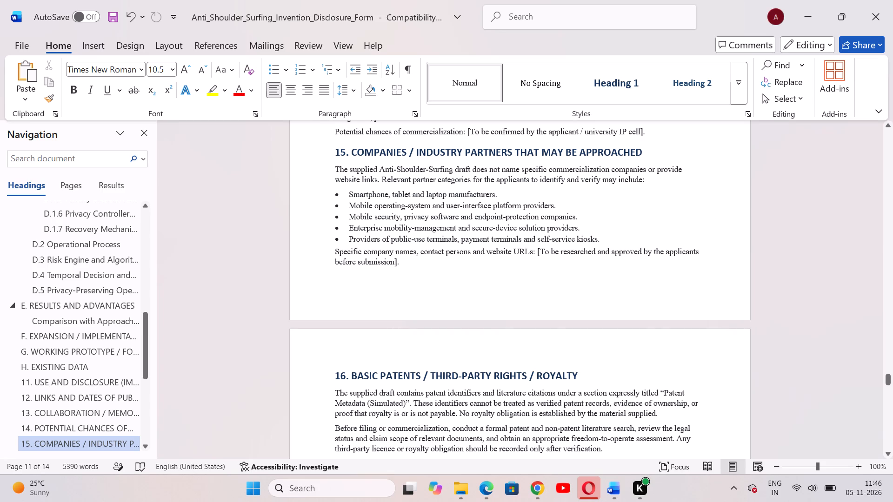
Review the remaining sections from Use and Disclosure through Keywords and Claims to Information to Confirm Before Submission.
{"action": "scroll", "coordinate": [469, 293], "scroll_direction": "up", "scroll_amount": 4}
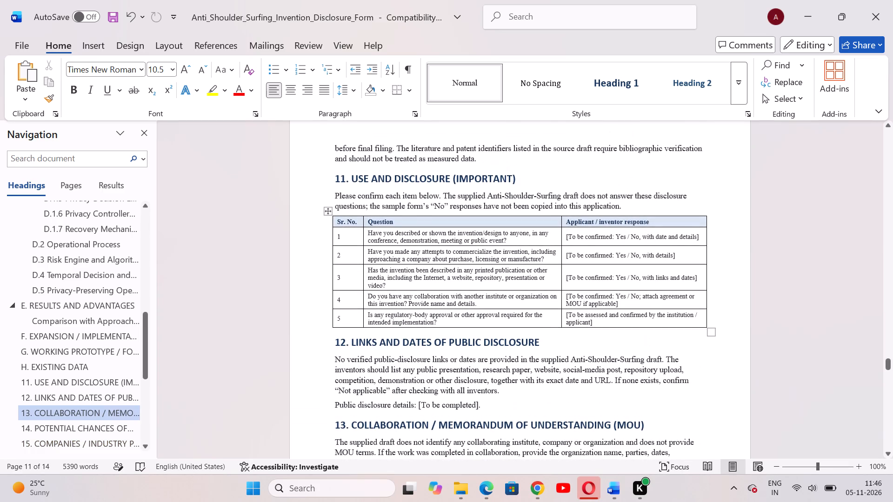
{"action": "scroll", "coordinate": [469, 293], "scroll_direction": "down", "scroll_amount": 7}
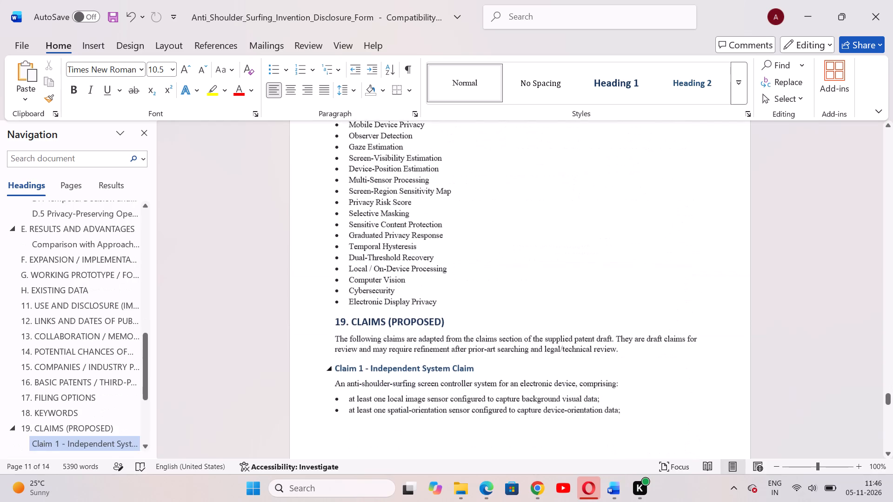
{"action": "scroll", "coordinate": [469, 293], "scroll_direction": "down", "scroll_amount": 12}
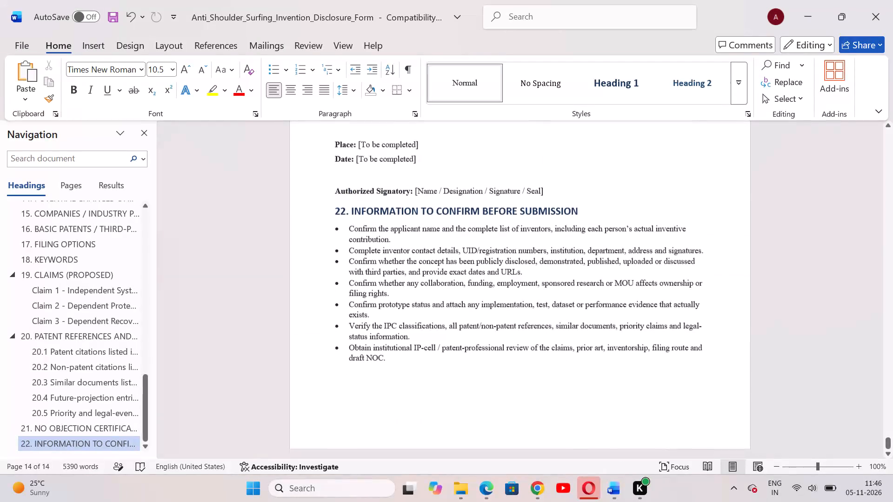
{"action": "scroll", "coordinate": [469, 293], "scroll_direction": "down", "scroll_amount": 5}
{"action": "scroll", "coordinate": [469, 293], "scroll_direction": "up", "scroll_amount": 20}
{"action": "scroll", "coordinate": [469, 293], "scroll_direction": "up", "scroll_amount": 3}
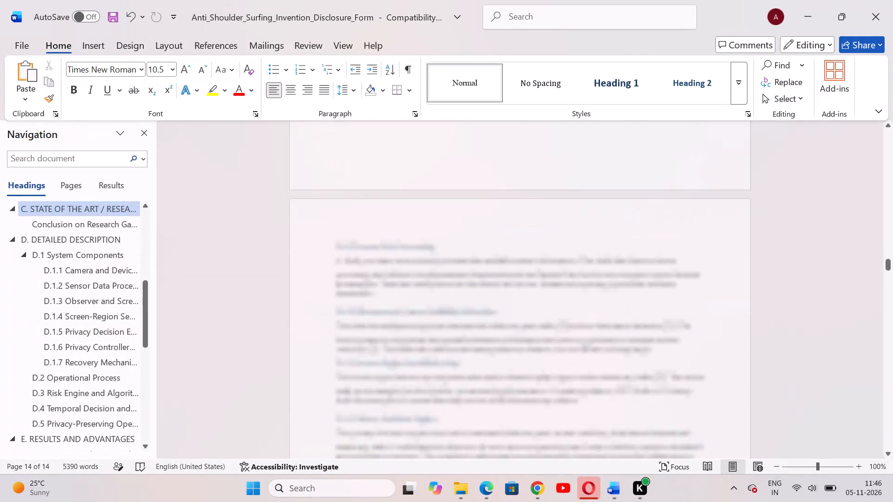
Replace the "[Your Name]" placeholder in Inventor A's full name row of the inventors table with the inventor's name.
{"action": "scroll", "coordinate": [469, 293], "scroll_direction": "up", "scroll_amount": 7}
{"action": "scroll", "coordinate": [469, 293], "scroll_direction": "down", "scroll_amount": 1}
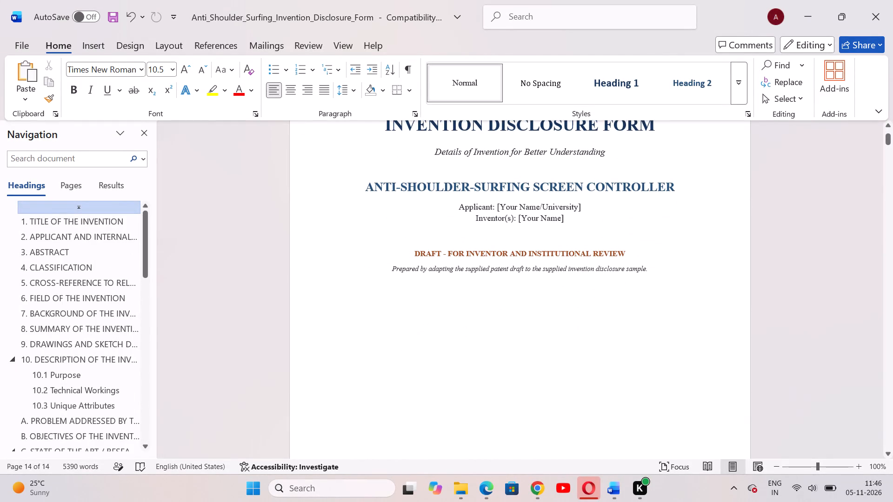
{"action": "scroll", "coordinate": [495, 298], "scroll_direction": "up", "scroll_amount": 2}
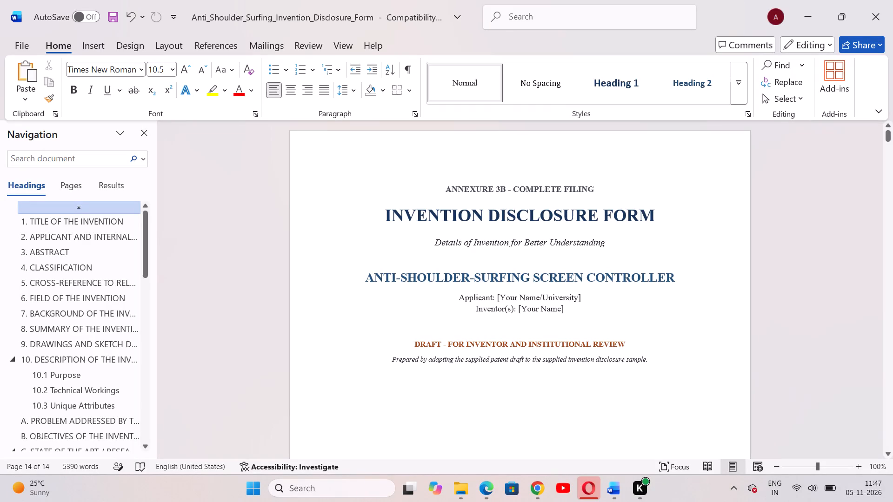
{"action": "scroll", "coordinate": [544, 322], "scroll_direction": "down", "scroll_amount": 5}
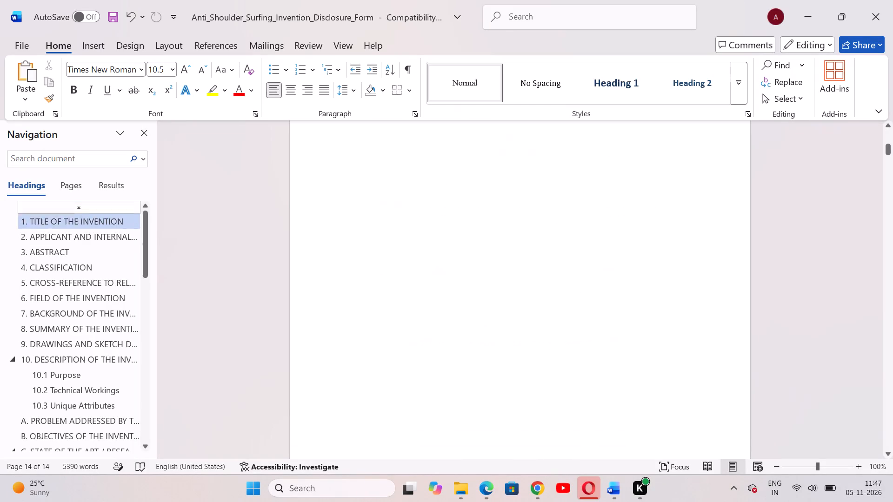
{"action": "scroll", "coordinate": [544, 322], "scroll_direction": "down", "scroll_amount": 2}
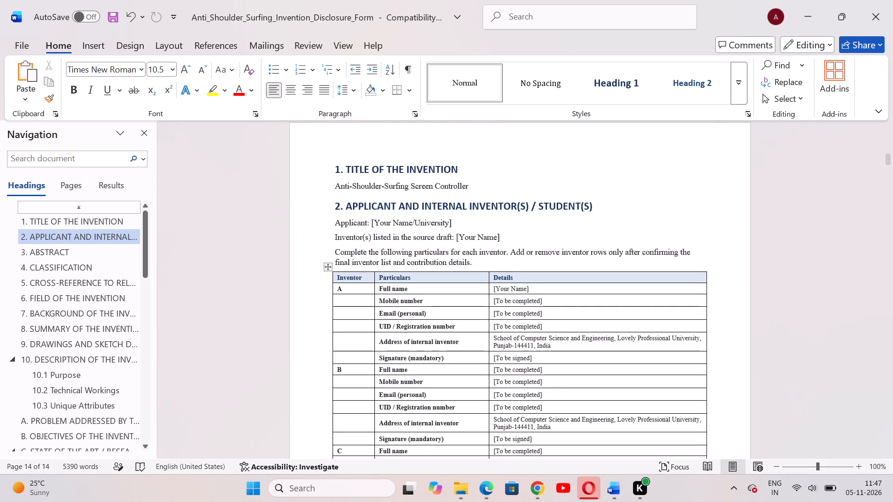
{"action": "left_click", "coordinate": [534, 288]}
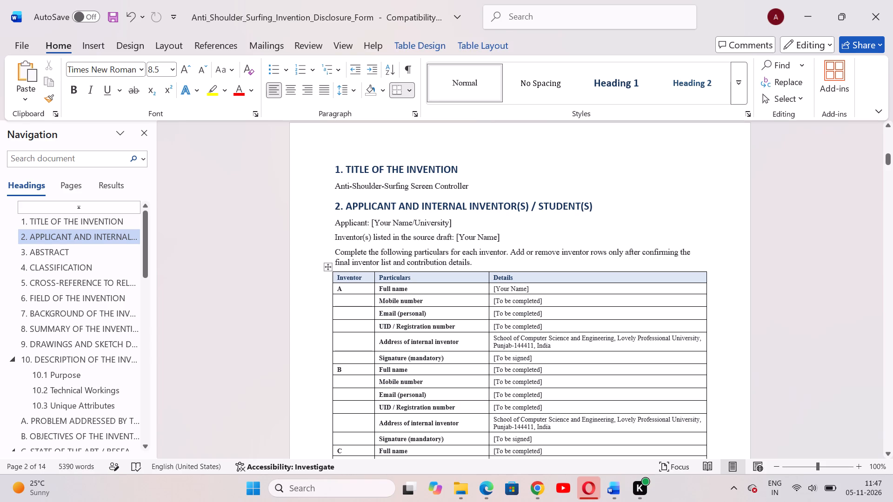
{"action": "key", "text": "BackSpace"}
{"action": "key", "text": "BackSpace"}
{"action": "key", "text": "BackSpace"}
{"action": "key", "text": "BackSpace"}
{"action": "key", "text": "BackSpace"}
{"action": "key", "text": "BackSpace"}
{"action": "key", "text": "BackSpace"}
{"action": "key", "text": "BackSpace"}
{"action": "key", "text": "BackSpace"}
{"action": "key", "text": "BackSpace"}
{"action": "key", "text": "BackSpace"}
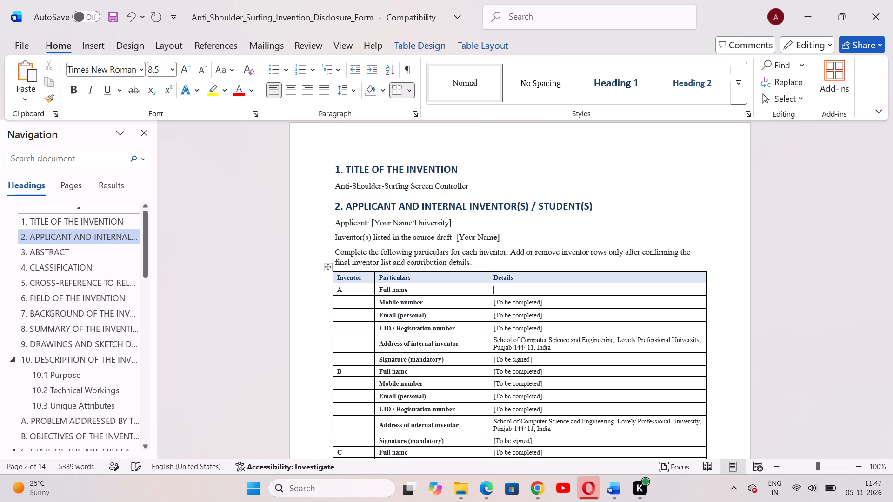
{"action": "type", "text": "Ankit"}
{"action": "key", "text": "space"}
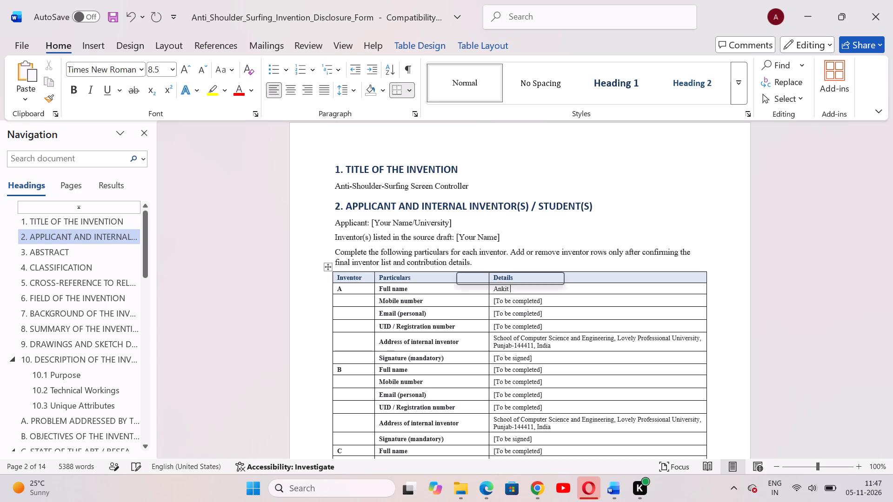
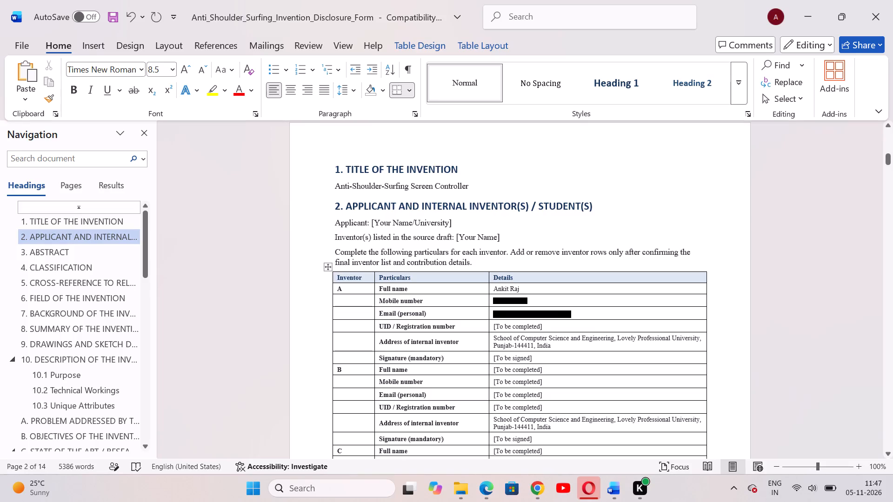
Replace the "[To be completed]" placeholder in Inventor A's UID / Registration number row with the inventor's registration number.
{"action": "left_click", "coordinate": [547, 327]}
{"action": "key", "text": "BackSpace"}
{"action": "key", "text": "BackSpace"}
{"action": "key", "text": "BackSpace"}
{"action": "key", "text": "BackSpace"}
{"action": "key", "text": "BackSpace"}
{"action": "key", "text": "BackSpace"}
{"action": "key", "text": "BackSpace"}
{"action": "key", "text": "BackSpace"}
{"action": "key", "text": "BackSpace"}
{"action": "key", "text": "BackSpace"}
{"action": "key", "text": "BackSpace"}
{"action": "key", "text": "BackSpace"}
{"action": "key", "text": "BackSpace"}
{"action": "key", "text": "BackSpace"}
{"action": "key", "text": "BackSpace"}
{"action": "key", "text": "BackSpace"}
{"action": "key", "text": "BackSpace"}
{"action": "key", "text": "BackSpace"}
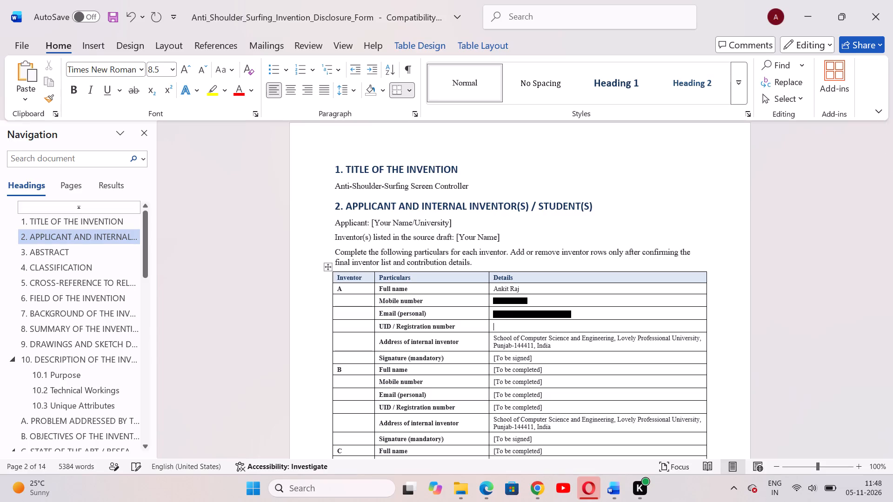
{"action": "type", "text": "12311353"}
Clear the "[To be signed]" placeholder from Inventor A's signature row in the inventors table.
{"action": "scroll", "coordinate": [559, 367], "scroll_direction": "down", "scroll_amount": 1}
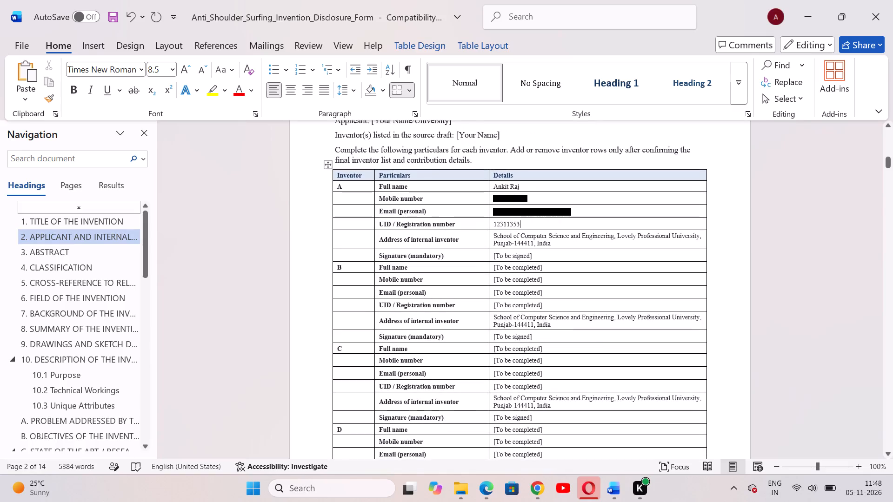
{"action": "scroll", "coordinate": [533, 268], "scroll_direction": "down", "scroll_amount": 2}
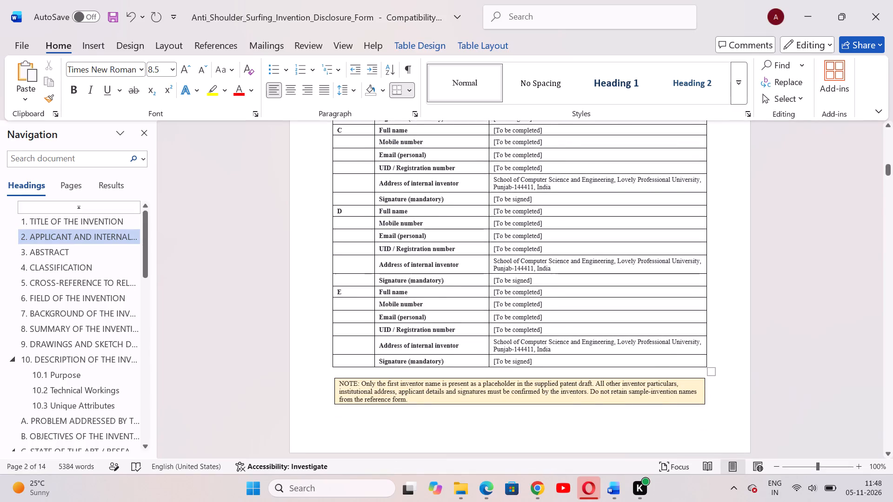
{"action": "scroll", "coordinate": [533, 268], "scroll_direction": "up", "scroll_amount": 2}
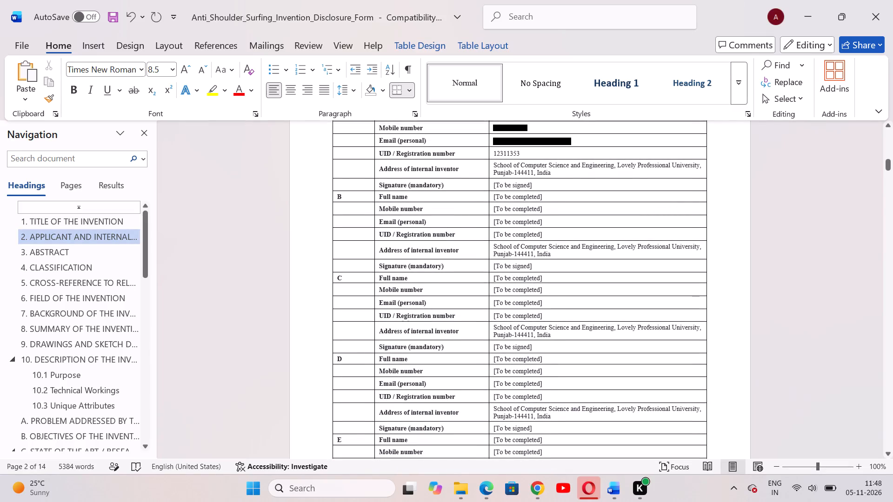
{"action": "left_click_drag", "start_coordinate": [536, 187], "coordinate": [497, 186]}
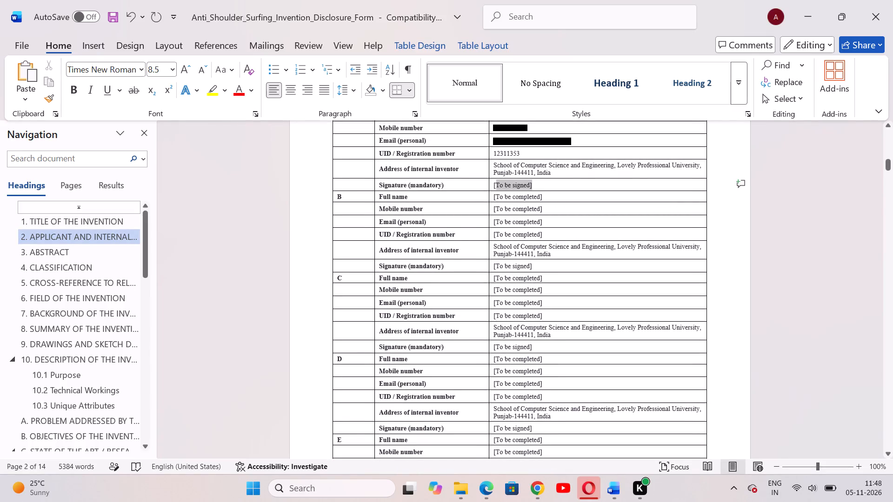
{"action": "left_click_drag", "start_coordinate": [497, 186], "coordinate": [494, 186]}
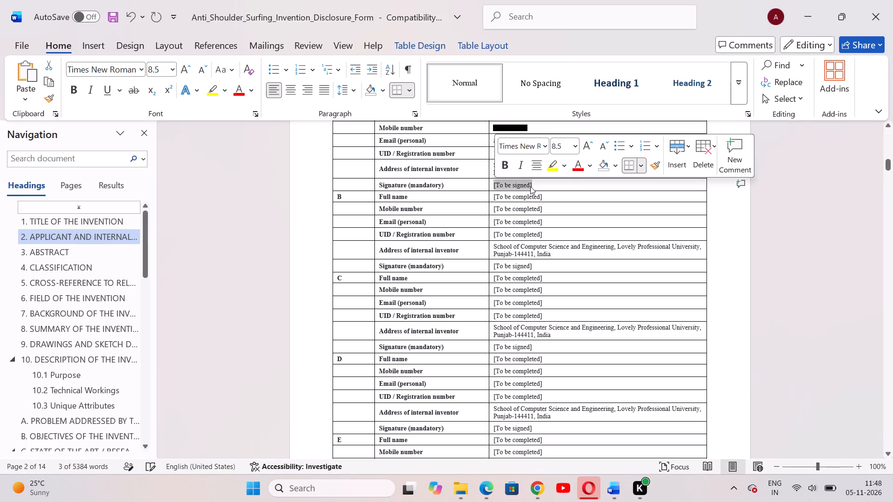
{"action": "left_click", "coordinate": [540, 186]}
{"action": "left_click_drag", "start_coordinate": [540, 186], "coordinate": [493, 185]}
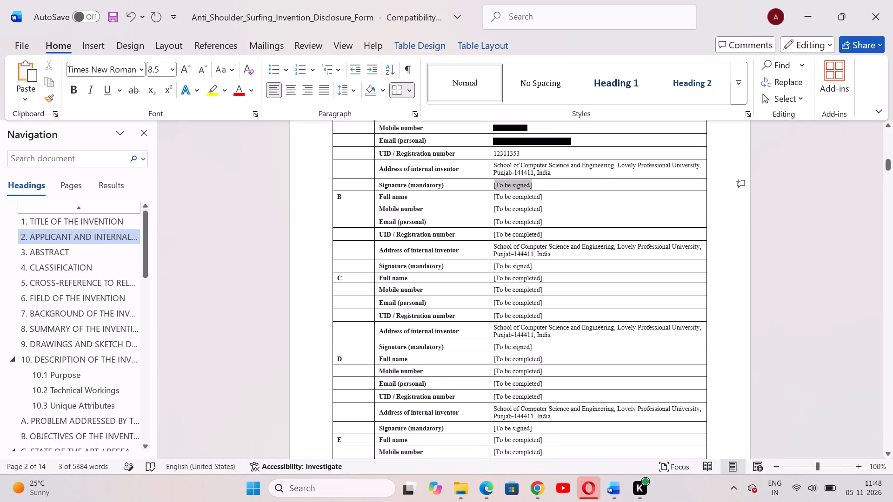
{"action": "left_click_drag", "start_coordinate": [493, 185], "coordinate": [490, 185]}
{"action": "key", "text": "BackSpace"}
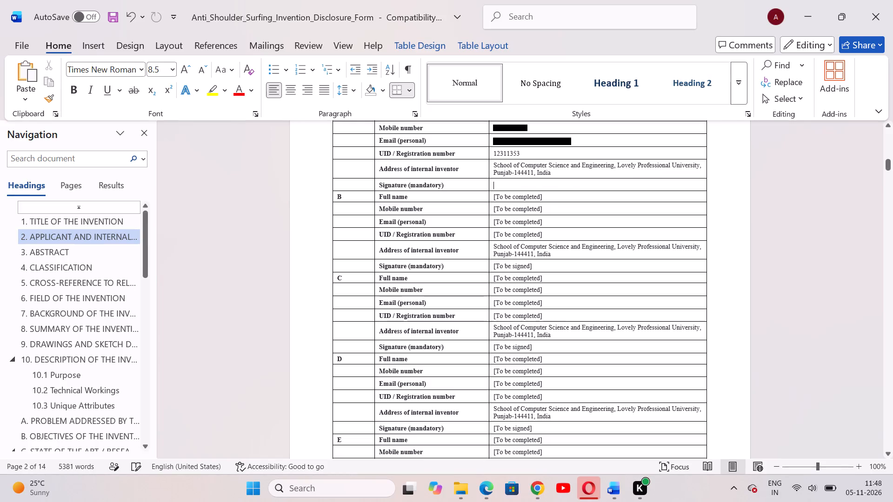
Clear the "[To be completed]" placeholders from Inventor B's full name, mobile number, email and UID / Registration number rows.
{"action": "left_click_drag", "start_coordinate": [550, 199], "coordinate": [494, 200]}
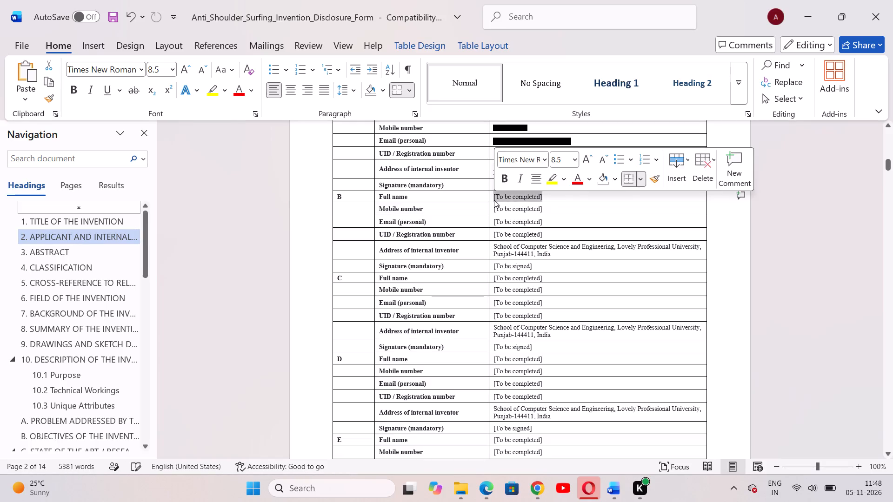
{"action": "key", "text": "BackSpace"}
{"action": "left_click_drag", "start_coordinate": [546, 210], "coordinate": [491, 211]}
{"action": "key", "text": "BackSpace"}
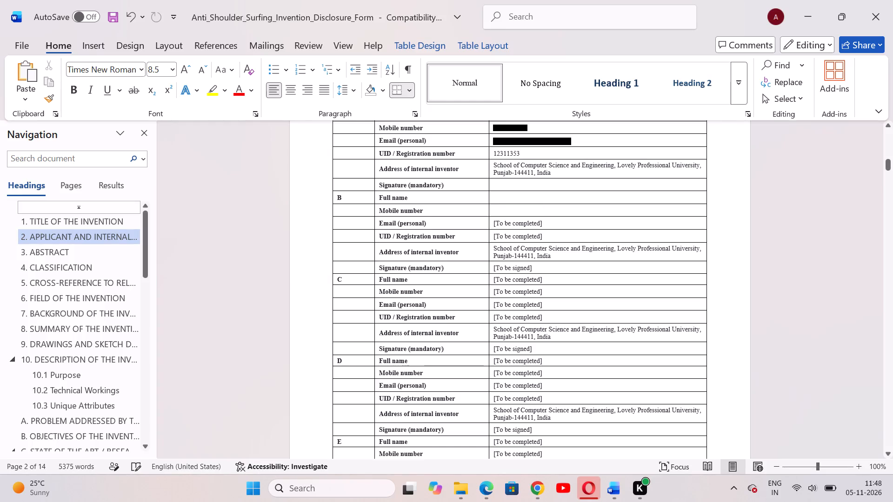
{"action": "left_click_drag", "start_coordinate": [551, 221], "coordinate": [492, 224]}
{"action": "key", "text": "BackSpace"}
{"action": "left_click_drag", "start_coordinate": [552, 236], "coordinate": [492, 239]}
{"action": "key", "text": "BackSpace"}
Clear the "[To be completed]" placeholders from Inventor C's full name and mobile number rows.
{"action": "left_click_drag", "start_coordinate": [550, 282], "coordinate": [501, 280]}
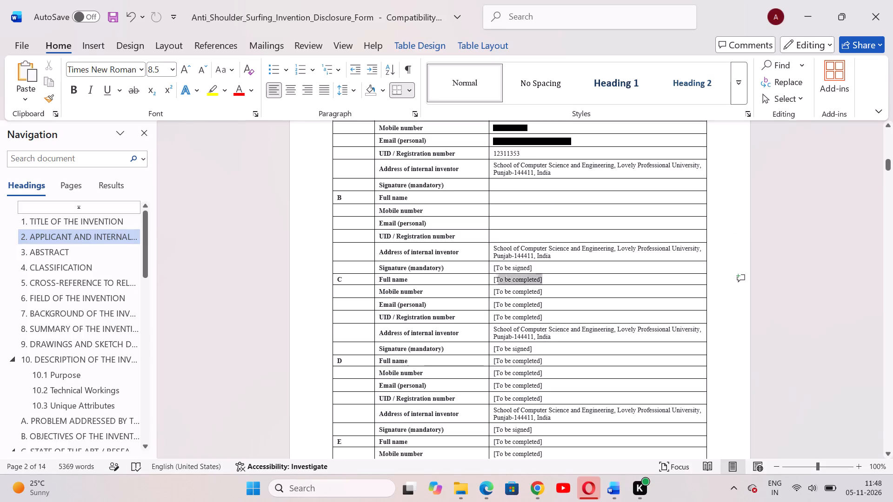
{"action": "left_click_drag", "start_coordinate": [501, 280], "coordinate": [493, 279]}
{"action": "key", "text": "BackSpace"}
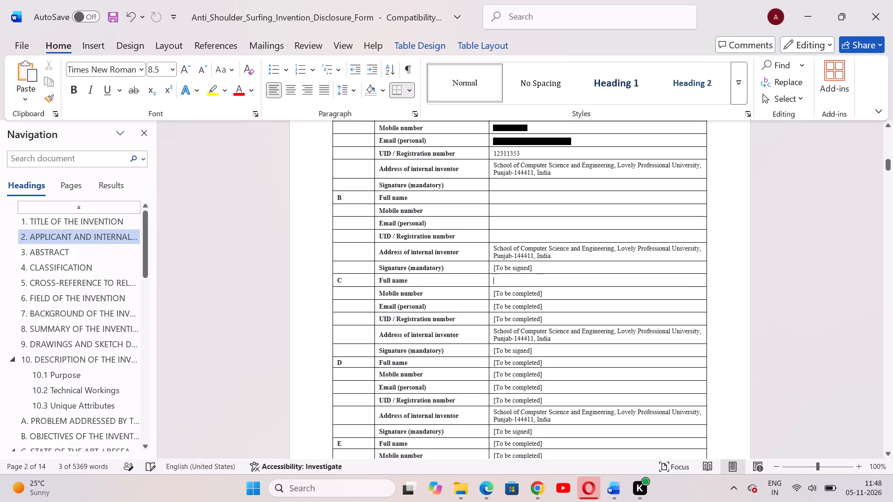
{"action": "left_click_drag", "start_coordinate": [551, 296], "coordinate": [505, 298]}
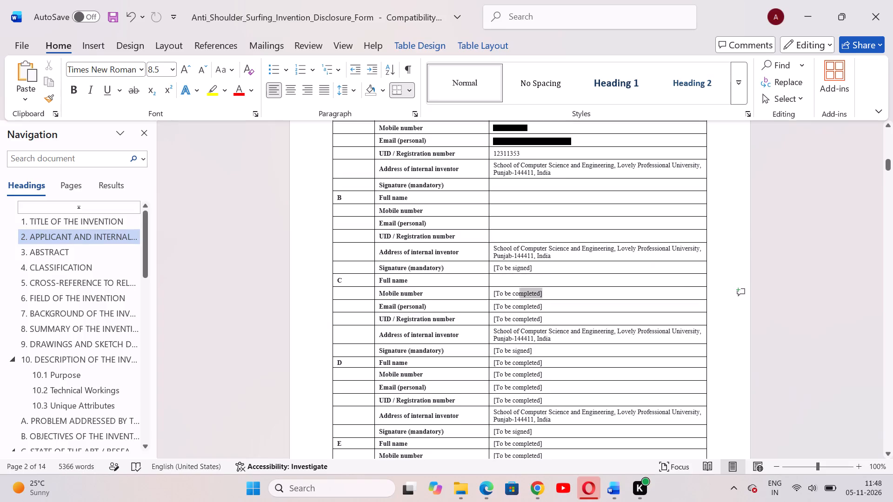
{"action": "left_click_drag", "start_coordinate": [505, 298], "coordinate": [489, 298]}
{"action": "left_click", "coordinate": [558, 295]}
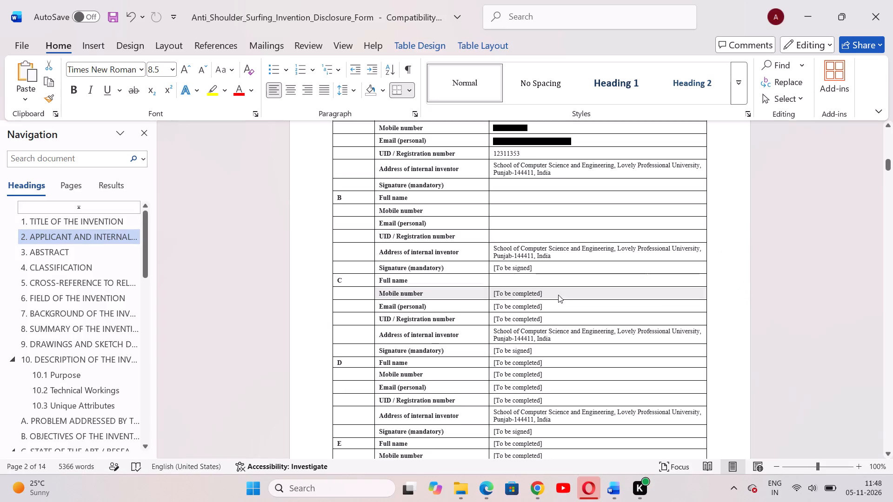
{"action": "key", "text": "BackSpace"}
{"action": "key", "text": "BackSpace"}
{"action": "key", "text": "BackSpace"}
{"action": "key", "text": "BackSpace"}
{"action": "key", "text": "BackSpace"}
{"action": "key", "text": "BackSpace"}
{"action": "key", "text": "BackSpace"}
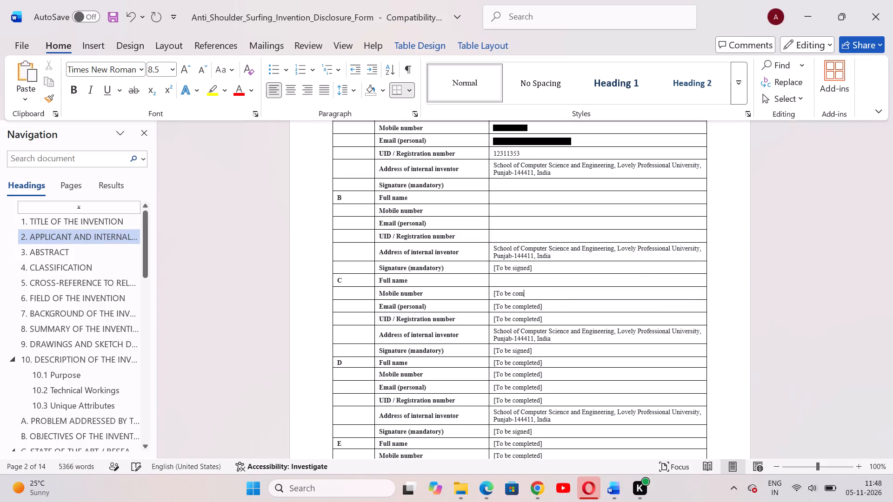
{"action": "key", "text": "BackSpace"}
{"action": "key", "text": "BackSpace"}
{"action": "key", "text": "BackSpace"}
{"action": "key", "text": "BackSpace"}
{"action": "key", "text": "BackSpace"}
{"action": "key", "text": "BackSpace"}
{"action": "key", "text": "BackSpace"}
{"action": "key", "text": "BackSpace"}
{"action": "key", "text": "BackSpace"}
{"action": "key", "text": "BackSpace"}
Clear the placeholders from Inventor C's email, UID / Registration number and signature rows.
{"action": "left_click_drag", "start_coordinate": [556, 310], "coordinate": [535, 310]}
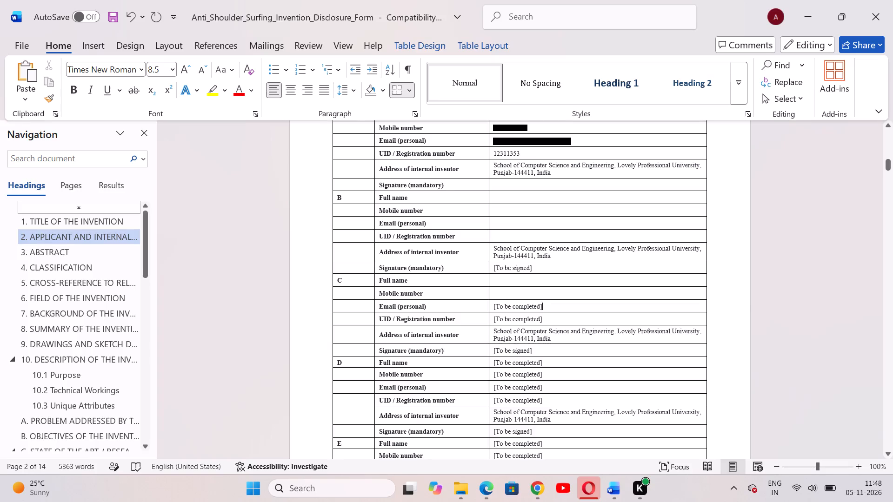
{"action": "left_click_drag", "start_coordinate": [535, 310], "coordinate": [493, 310]}
{"action": "key", "text": "BackSpace"}
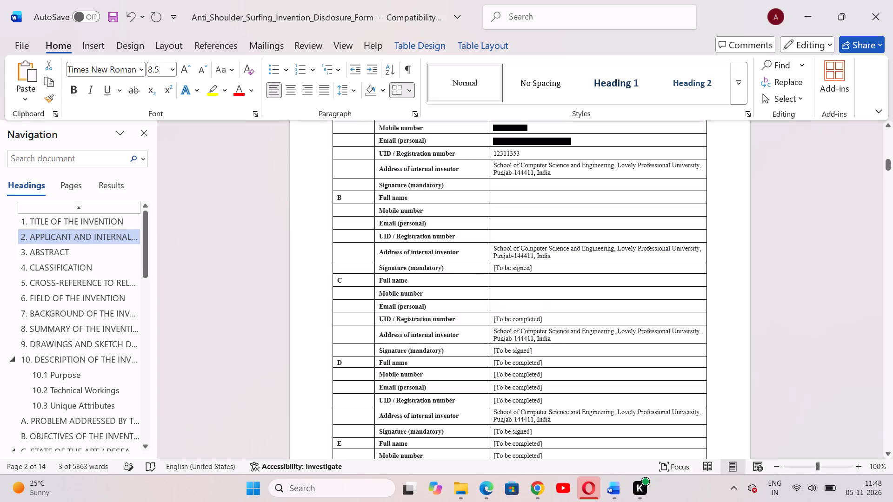
{"action": "left_click", "coordinate": [544, 317]}
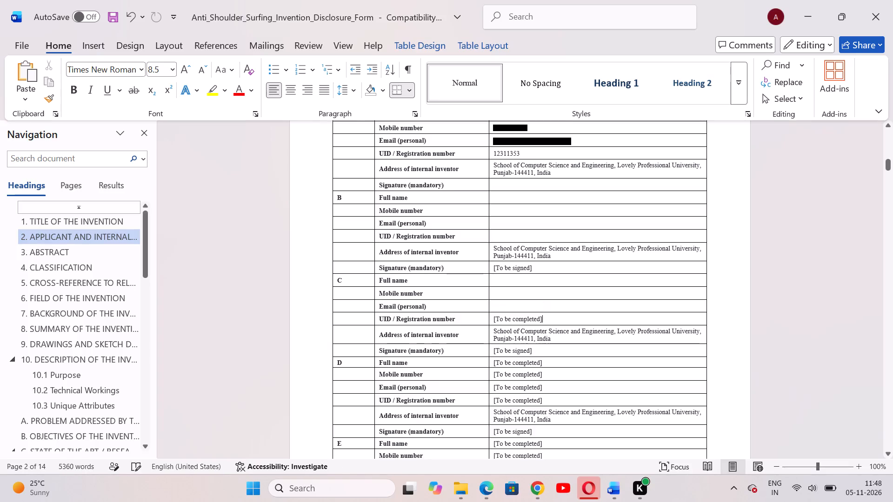
{"action": "left_click_drag", "start_coordinate": [544, 317], "coordinate": [493, 320]}
{"action": "key", "text": "BackSpace"}
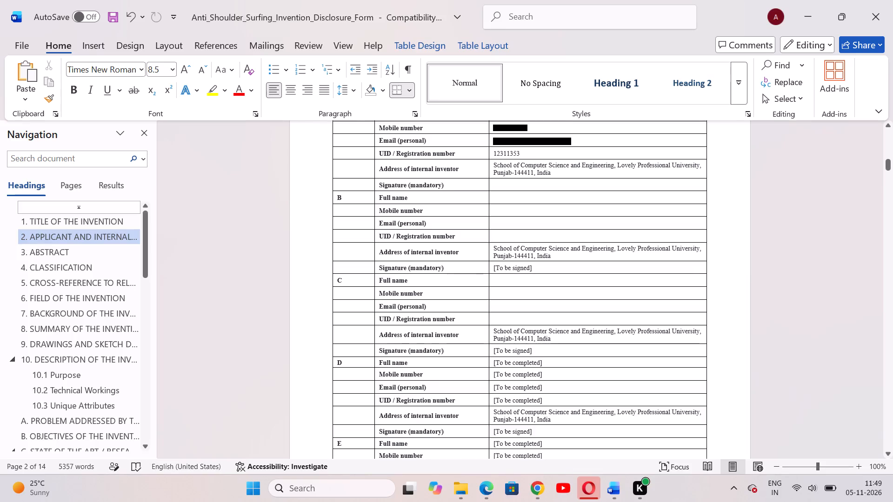
{"action": "left_click_drag", "start_coordinate": [537, 350], "coordinate": [492, 353]}
{"action": "key", "text": "BackSpace"}
Clear the "[To be completed]" placeholders from Inventor D's full name, mobile number, email and UID / Registration number rows.
{"action": "left_click_drag", "start_coordinate": [552, 364], "coordinate": [503, 364]}
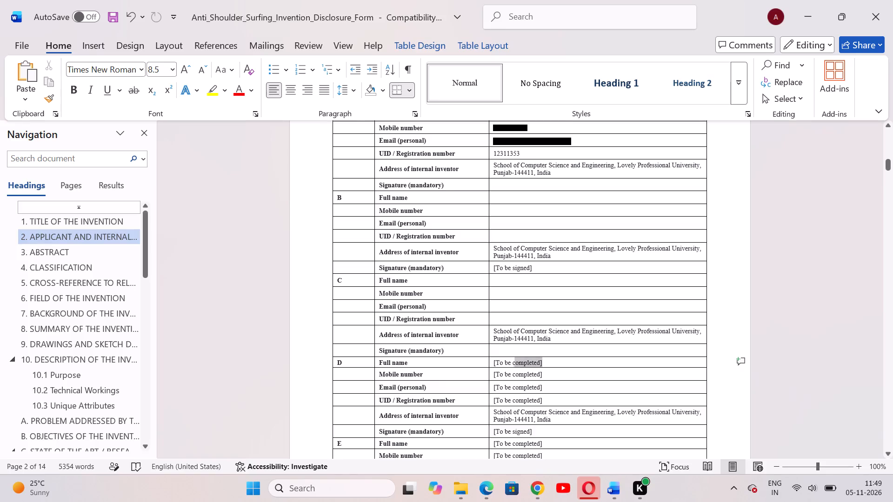
{"action": "left_click_drag", "start_coordinate": [503, 364], "coordinate": [498, 364]}
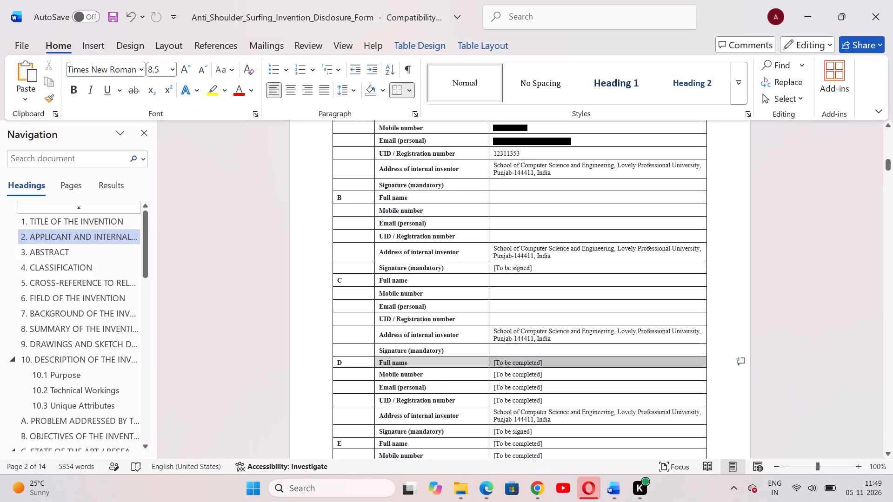
{"action": "left_click_drag", "start_coordinate": [498, 364], "coordinate": [537, 361]}
{"action": "left_click", "coordinate": [549, 361]}
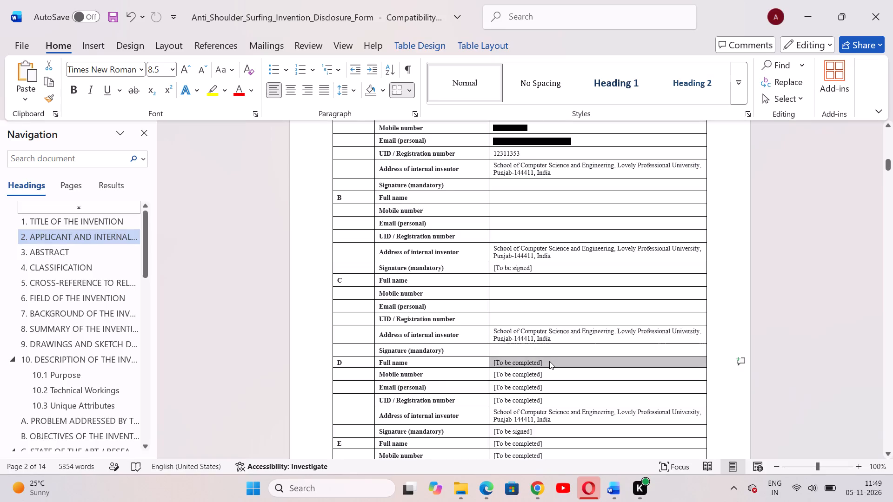
{"action": "left_click_drag", "start_coordinate": [549, 361], "coordinate": [498, 362]}
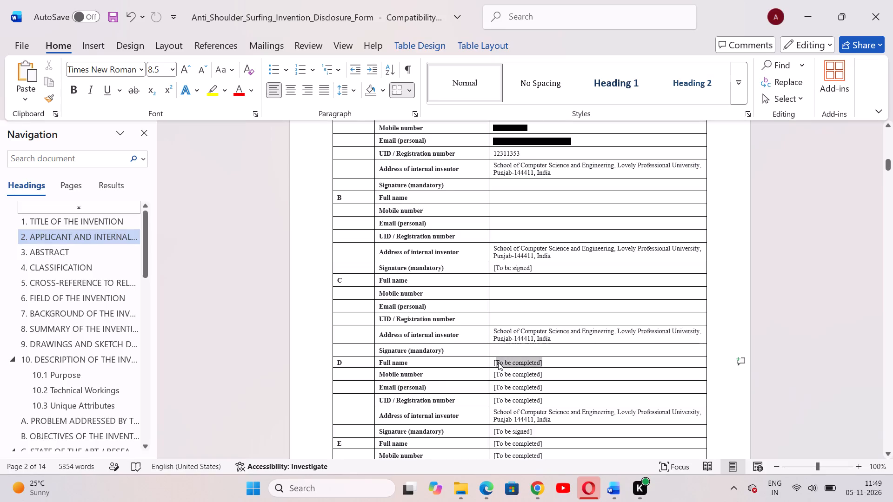
{"action": "left_click_drag", "start_coordinate": [498, 362], "coordinate": [493, 362]}
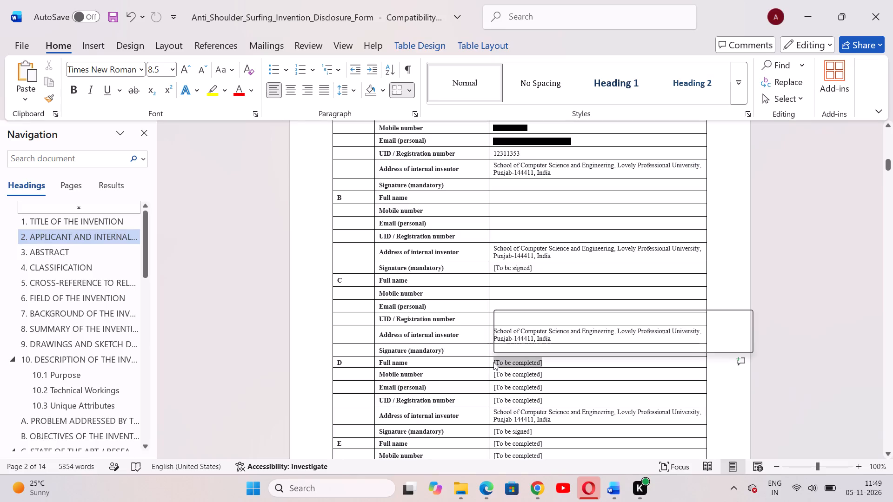
{"action": "key", "text": "BackSpace"}
{"action": "left_click_drag", "start_coordinate": [546, 376], "coordinate": [494, 376]}
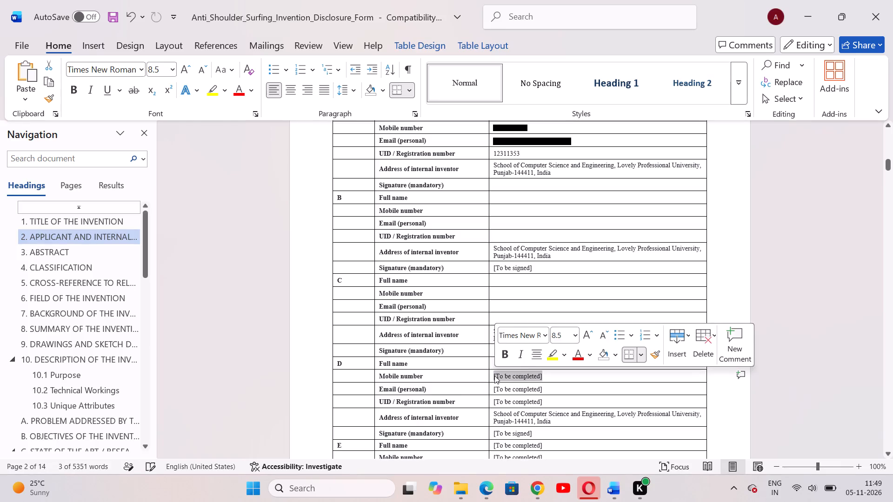
{"action": "key", "text": "BackSpace"}
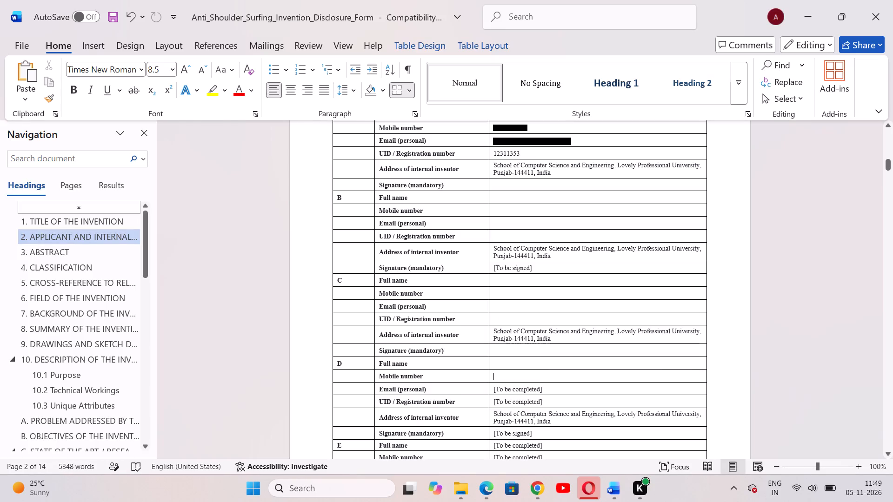
{"action": "left_click_drag", "start_coordinate": [550, 392], "coordinate": [492, 392]}
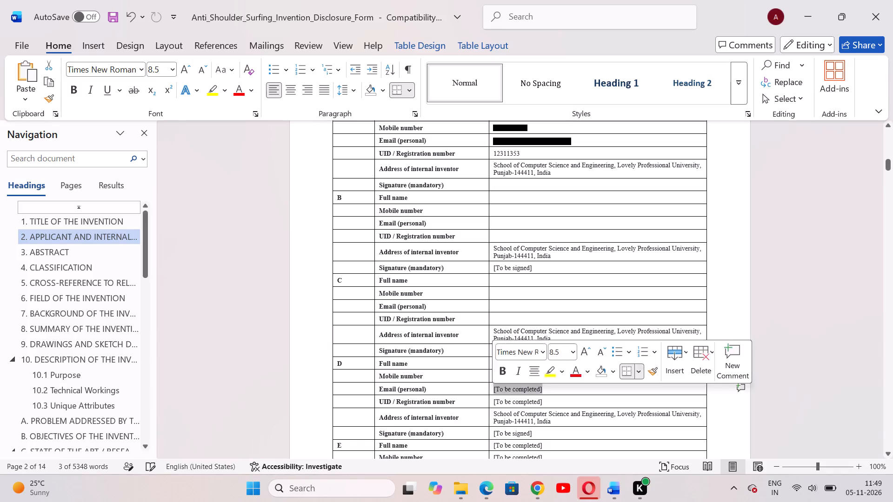
{"action": "key", "text": "BackSpace"}
{"action": "left_click_drag", "start_coordinate": [549, 400], "coordinate": [511, 402]}
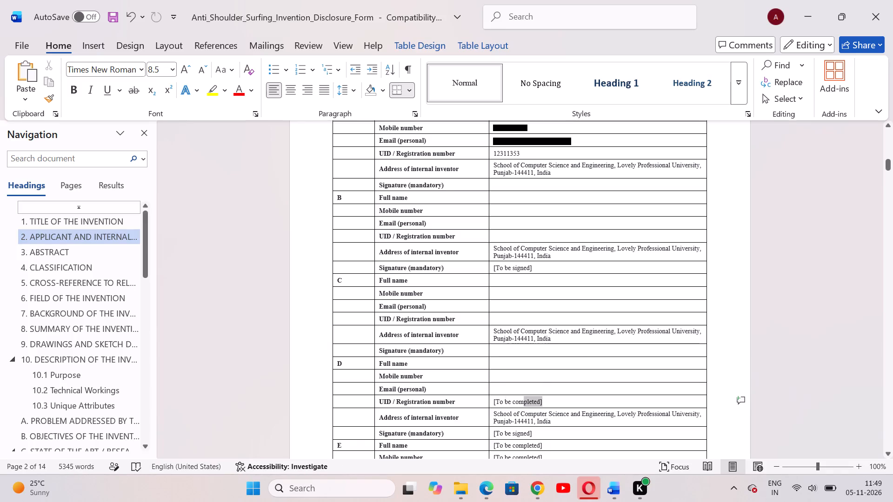
{"action": "left_click_drag", "start_coordinate": [511, 402], "coordinate": [493, 402]}
{"action": "key", "text": "BackSpace"}
{"action": "scroll", "coordinate": [532, 405], "scroll_direction": "down", "scroll_amount": 1}
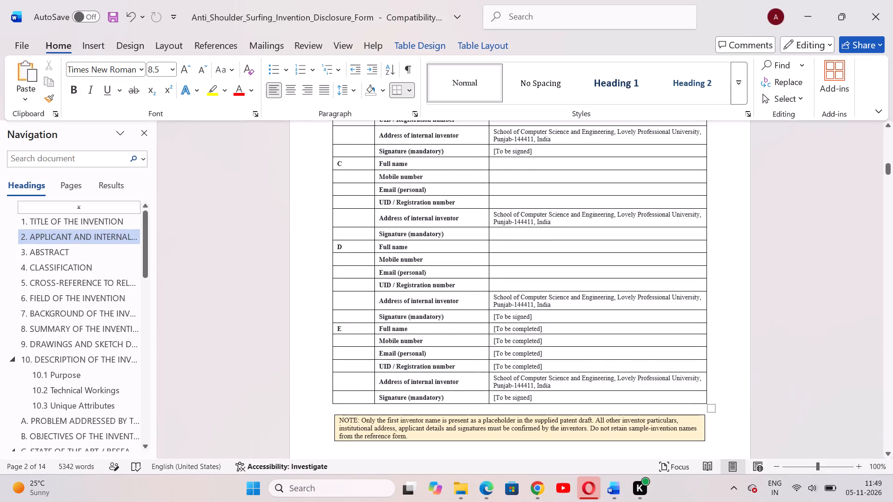
Clear the "[To be signed]" placeholder from Inventor D's signature row.
{"action": "scroll", "coordinate": [532, 363], "scroll_direction": "up", "scroll_amount": 2}
{"action": "scroll", "coordinate": [519, 339], "scroll_direction": "down", "scroll_amount": 2}
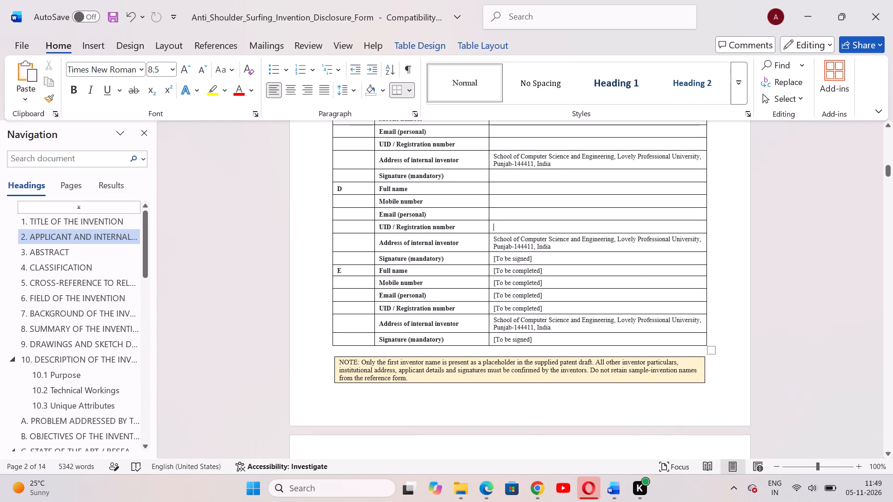
{"action": "left_click_drag", "start_coordinate": [539, 258], "coordinate": [493, 261]}
{"action": "key", "text": "BackSpace"}
Clear the placeholders from Inventor E's full name, mobile number, email, UID / Registration number and signature rows.
{"action": "left_click_drag", "start_coordinate": [546, 271], "coordinate": [492, 272]}
{"action": "key", "text": "BackSpace"}
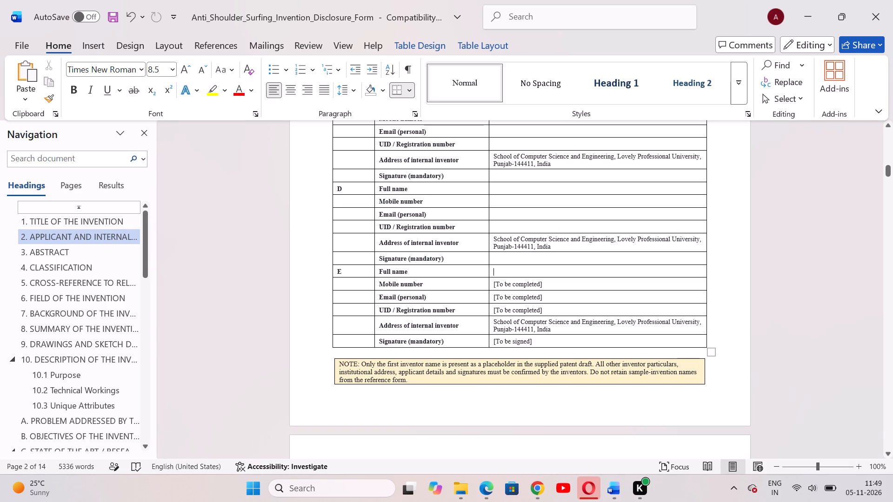
{"action": "left_click_drag", "start_coordinate": [546, 286], "coordinate": [491, 287]}
{"action": "key", "text": "BackSpace"}
{"action": "left_click_drag", "start_coordinate": [542, 299], "coordinate": [491, 300]}
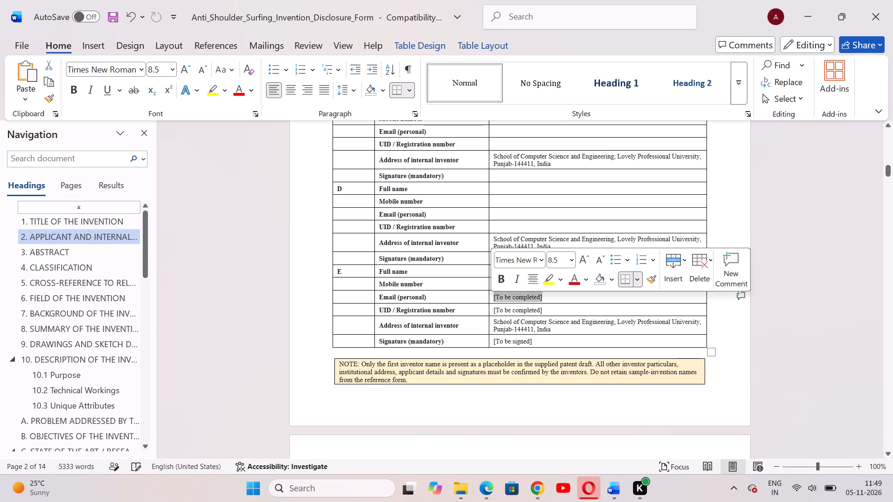
{"action": "key", "text": "BackSpace"}
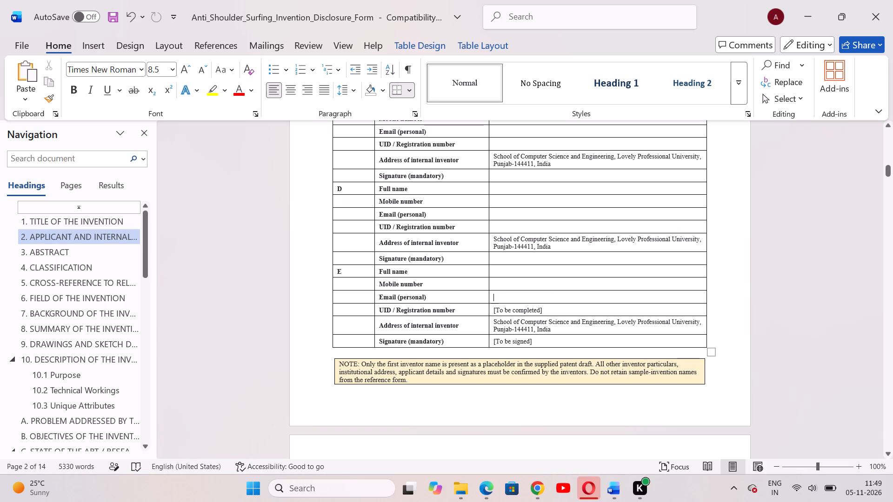
{"action": "left_click_drag", "start_coordinate": [553, 308], "coordinate": [492, 314]}
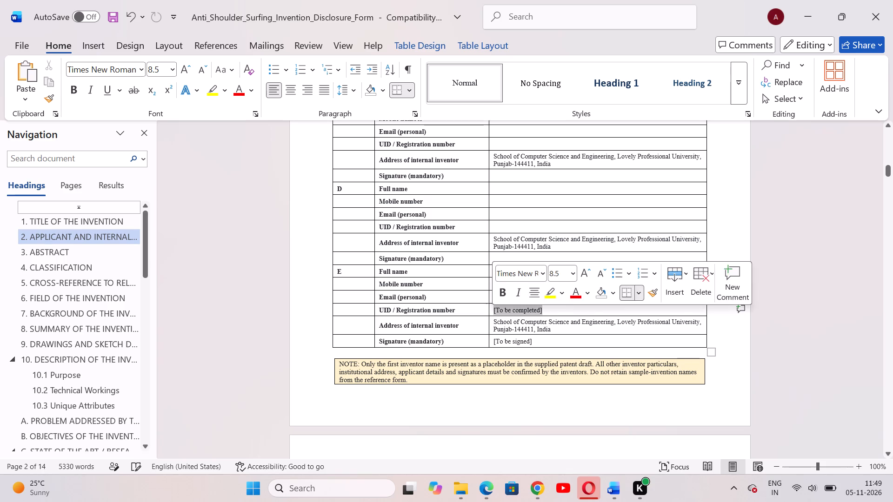
{"action": "key", "text": "BackSpace"}
{"action": "left_click_drag", "start_coordinate": [534, 341], "coordinate": [492, 345]}
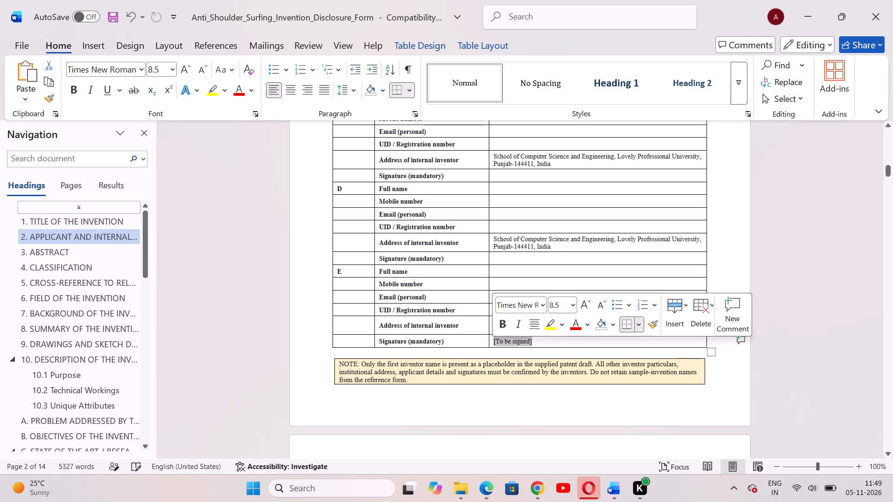
{"action": "key", "text": "BackSpace"}
Review the inventor table from Inventor A to Inventor E for leftover placeholders and address wording.
{"action": "scroll", "coordinate": [546, 324], "scroll_direction": "up", "scroll_amount": 2}
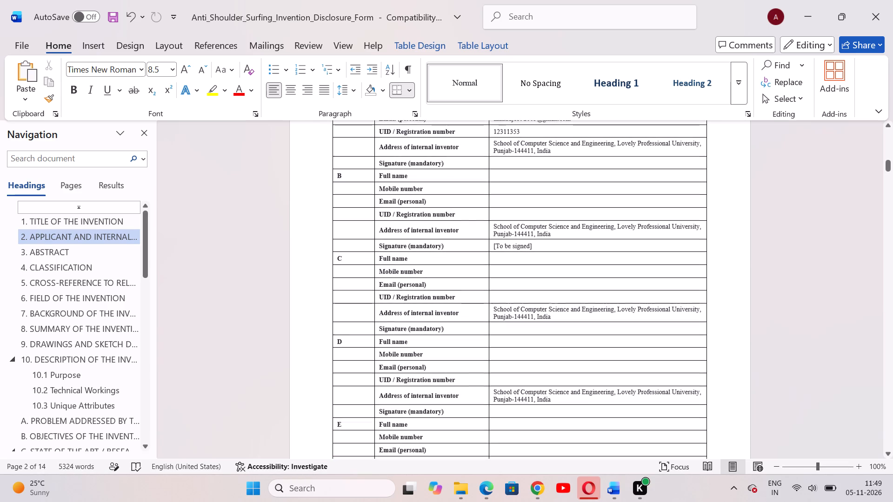
{"action": "scroll", "coordinate": [546, 324], "scroll_direction": "down", "scroll_amount": 1}
{"action": "scroll", "coordinate": [546, 324], "scroll_direction": "up", "scroll_amount": 2}
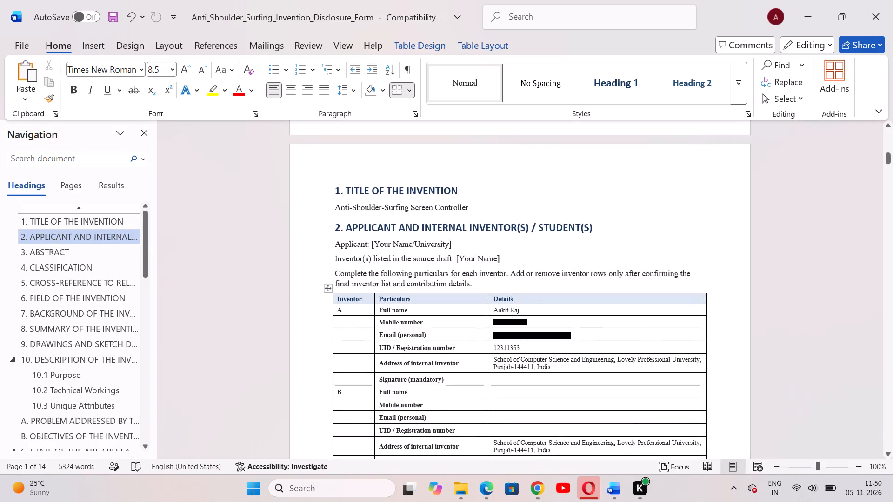
{"action": "scroll", "coordinate": [538, 368], "scroll_direction": "down", "scroll_amount": 1}
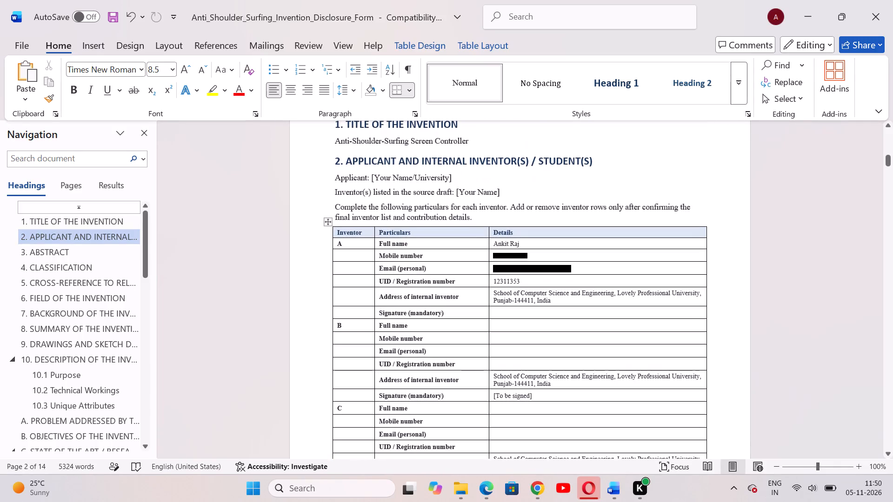
{"action": "scroll", "coordinate": [538, 368], "scroll_direction": "down", "scroll_amount": 2}
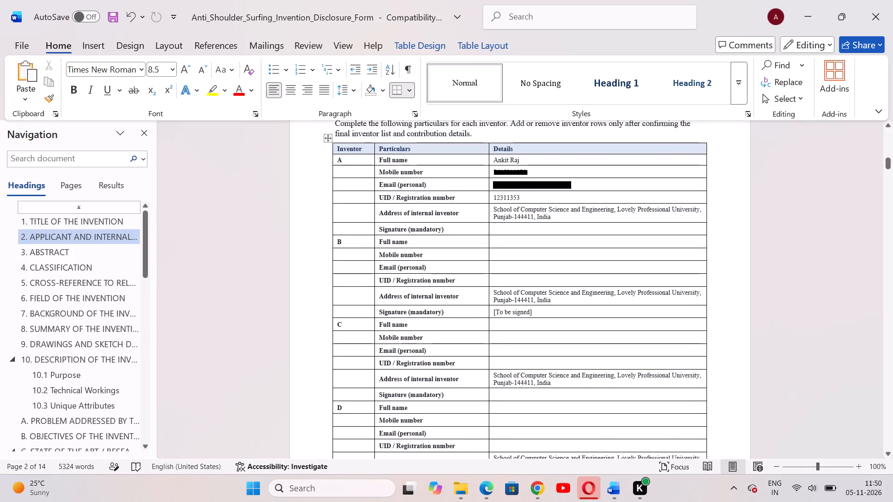
{"action": "scroll", "coordinate": [538, 368], "scroll_direction": "down", "scroll_amount": 1}
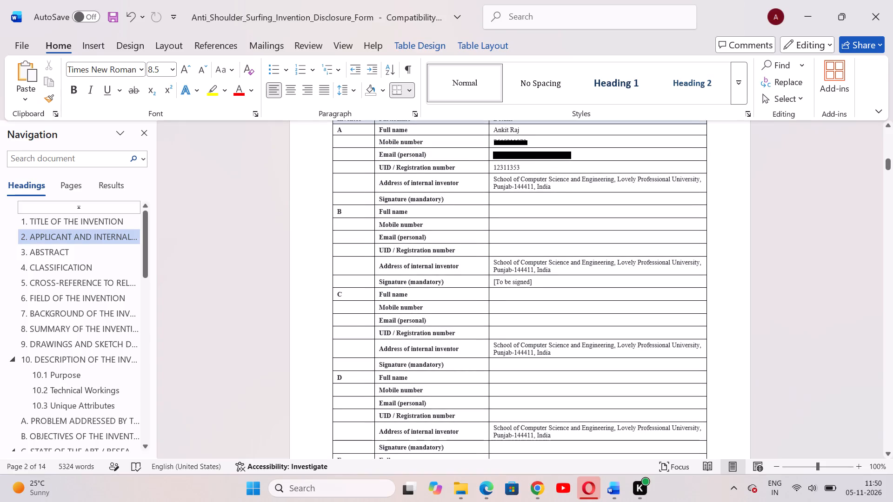
{"action": "scroll", "coordinate": [538, 368], "scroll_direction": "down", "scroll_amount": 1}
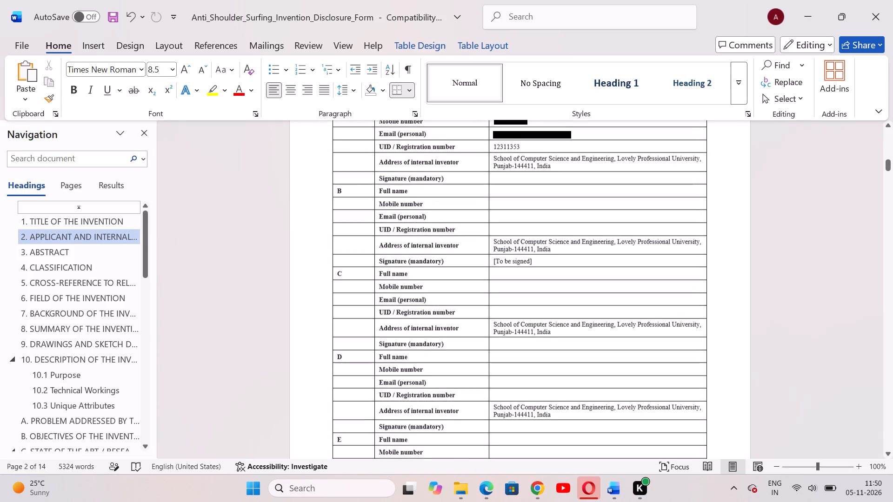
{"action": "scroll", "coordinate": [521, 262], "scroll_direction": "up", "scroll_amount": 1}
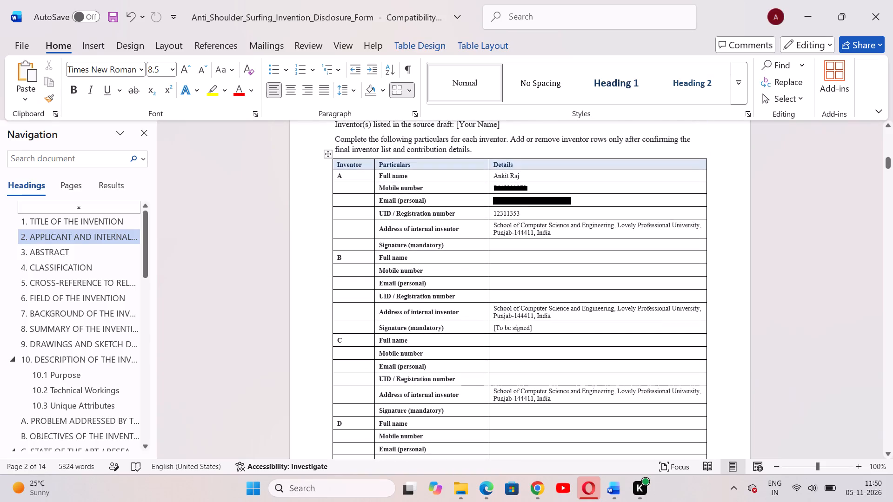
Remove "School of" from Inventor A's address so it starts with "Computer Science and Engineering".
{"action": "left_click", "coordinate": [521, 224]}
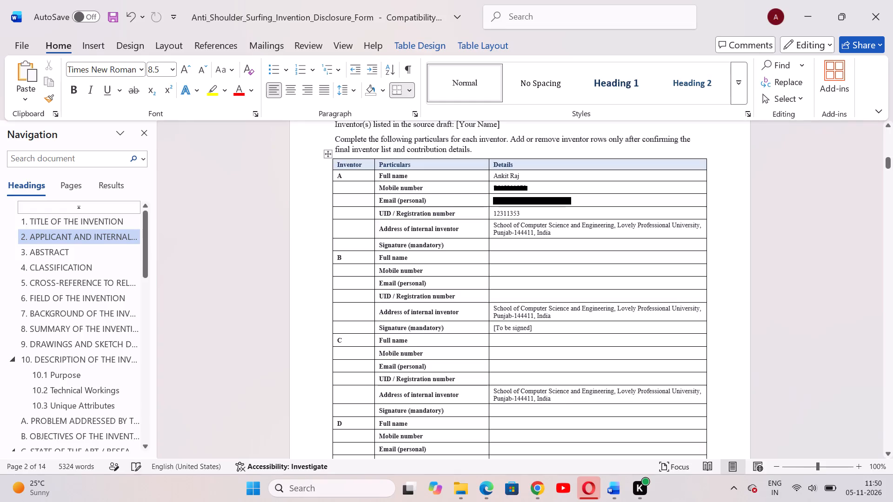
{"action": "key", "text": "BackSpace"}
{"action": "key", "text": "BackSpace"}
{"action": "key", "text": "BackSpace"}
{"action": "key", "text": "BackSpace"}
{"action": "key", "text": "BackSpace"}
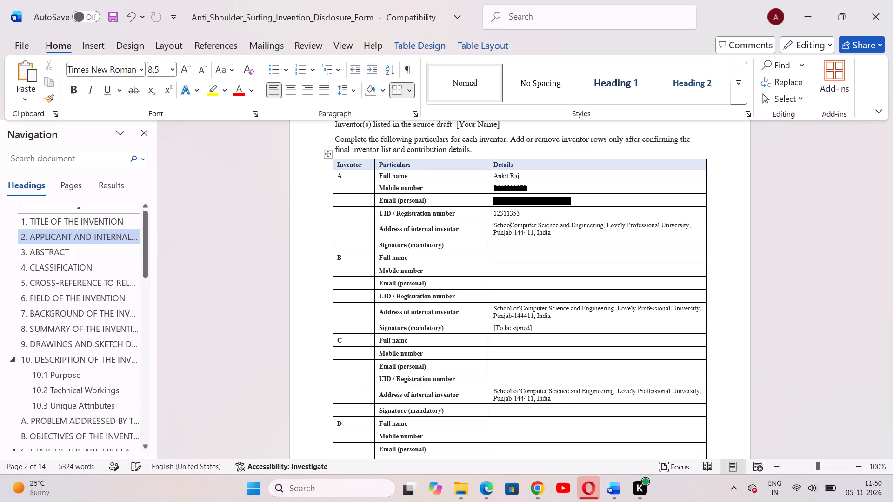
{"action": "key", "text": "BackSpace"}
{"action": "key", "text": "BackSpace"}
{"action": "key", "text": "BackSpace"}
{"action": "key", "text": "BackSpace"}
{"action": "key", "text": "BackSpace"}
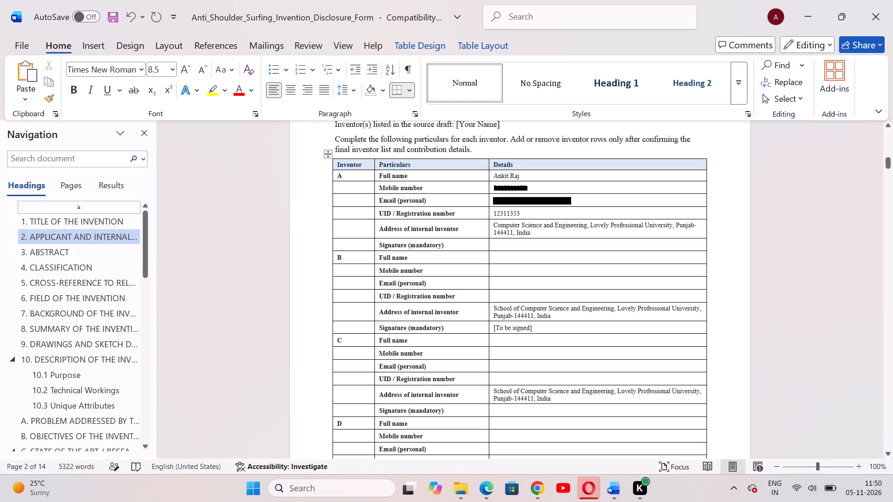
Remove "School of" from the start of Inventor B's address.
{"action": "left_click", "coordinate": [518, 309]}
{"action": "key", "text": "Right"}
{"action": "key", "text": "BackSpace"}
{"action": "key", "text": "BackSpace"}
{"action": "key", "text": "BackSpace"}
{"action": "key", "text": "BackSpace"}
{"action": "key", "text": "BackSpace"}
{"action": "key", "text": "BackSpace"}
{"action": "key", "text": "BackSpace"}
{"action": "key", "text": "BackSpace"}
{"action": "key", "text": "BackSpace"}
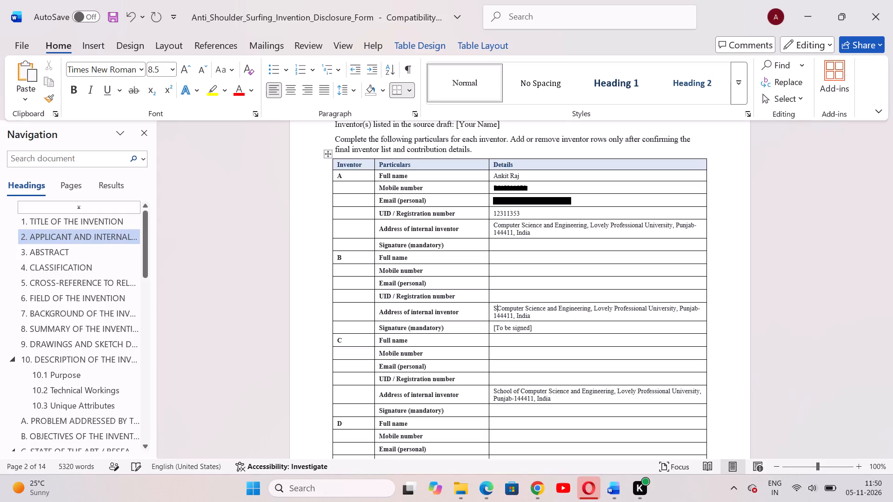
{"action": "key", "text": "BackSpace"}
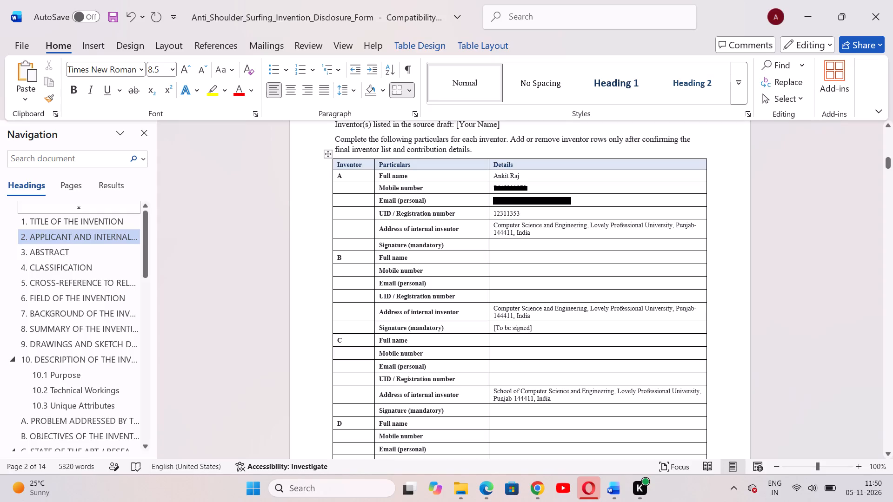
Remove "School of" from the start of Inventor C's address.
{"action": "left_click", "coordinate": [521, 390]}
{"action": "key", "text": "BackSpace"}
{"action": "key", "text": "BackSpace"}
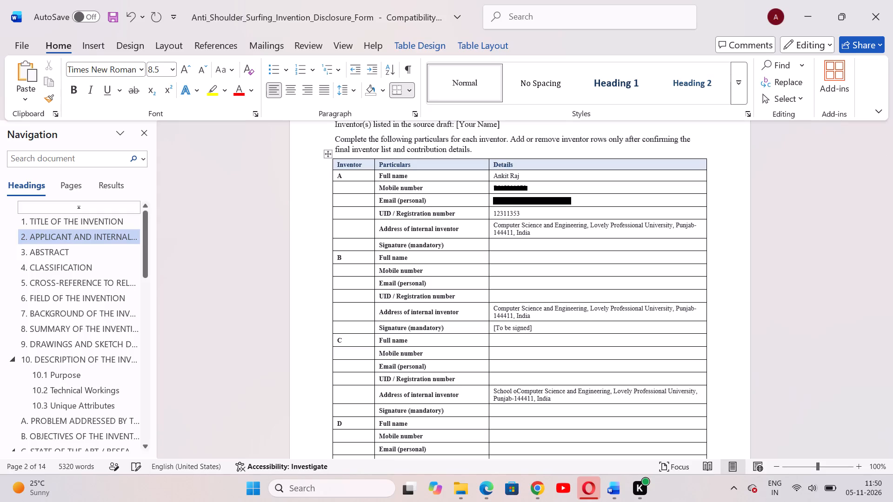
{"action": "key", "text": "BackSpace"}
{"action": "key", "text": "BackSpace"}
{"action": "key", "text": "BackSpace"}
{"action": "key", "text": "BackSpace"}
{"action": "key", "text": "BackSpace"}
{"action": "key", "text": "BackSpace"}
{"action": "key", "text": "BackSpace"}
{"action": "key", "text": "BackSpace"}
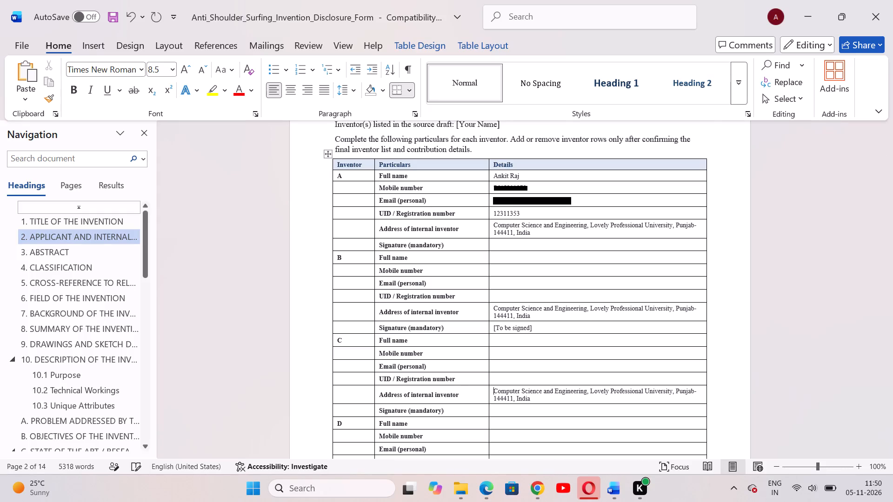
Remove "School of" from the start of Inventor D's address.
{"action": "scroll", "coordinate": [521, 390], "scroll_direction": "down", "scroll_amount": 3}
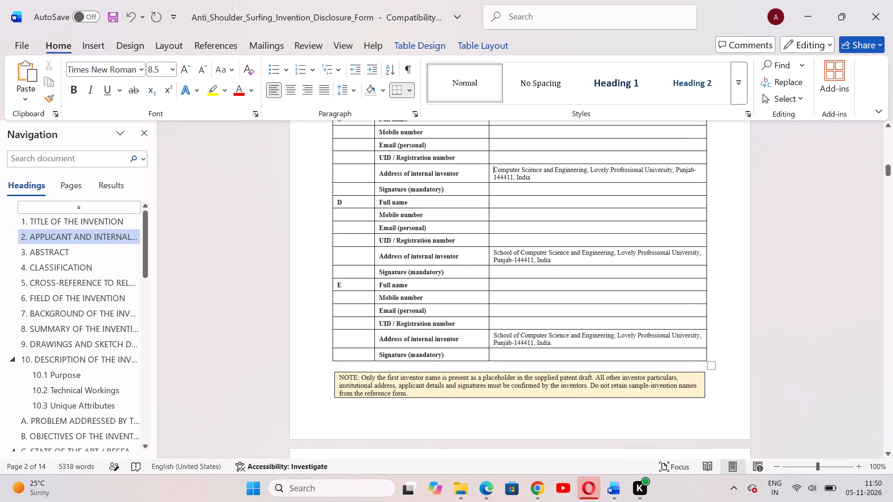
{"action": "left_click", "coordinate": [521, 253]}
{"action": "key", "text": "BackSpace"}
{"action": "key", "text": "BackSpace"}
{"action": "key", "text": "BackSpace"}
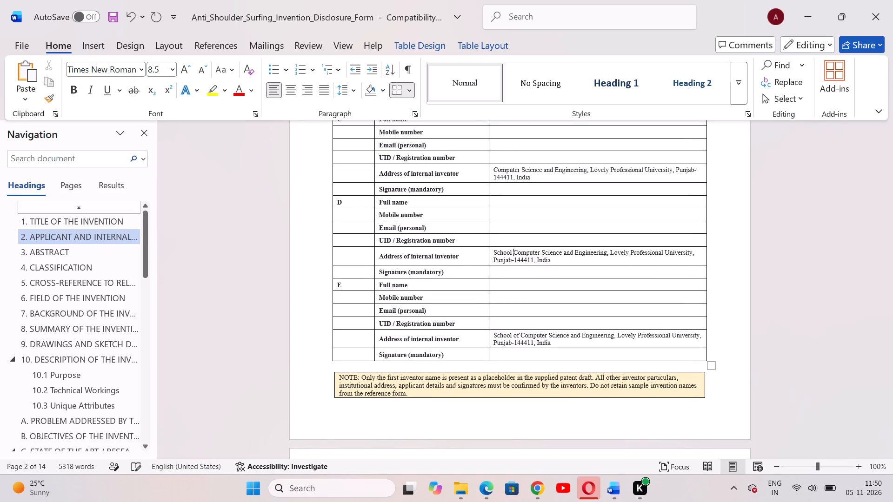
{"action": "key", "text": "BackSpace"}
{"action": "key", "text": "BackSpace"}
{"action": "key", "text": "BackSpace"}
{"action": "key", "text": "BackSpace"}
{"action": "key", "text": "BackSpace"}
{"action": "key", "text": "BackSpace"}
{"action": "key", "text": "BackSpace"}
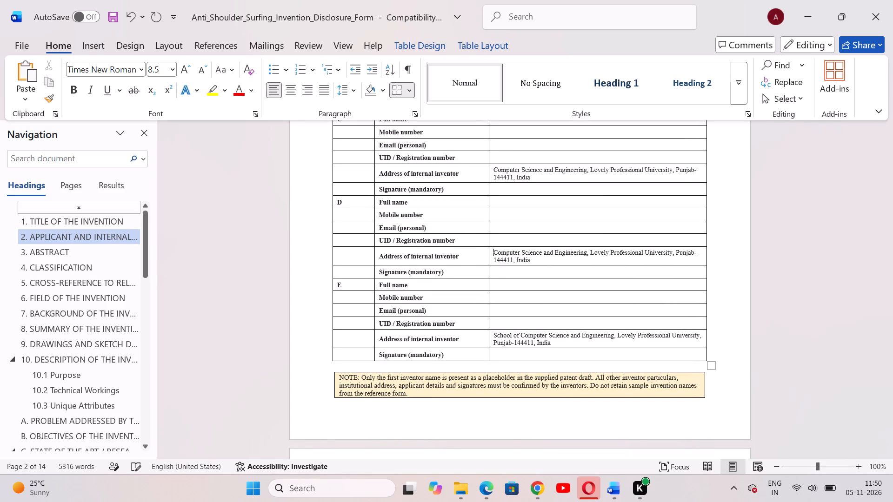
Remove "School of" from the start of Inventor E's address.
{"action": "left_click", "coordinate": [522, 338]}
{"action": "key", "text": "BackSpace"}
{"action": "key", "text": "BackSpace"}
{"action": "key", "text": "BackSpace"}
{"action": "key", "text": "BackSpace"}
{"action": "key", "text": "BackSpace"}
{"action": "key", "text": "BackSpace"}
{"action": "key", "text": "BackSpace"}
{"action": "key", "text": "BackSpace"}
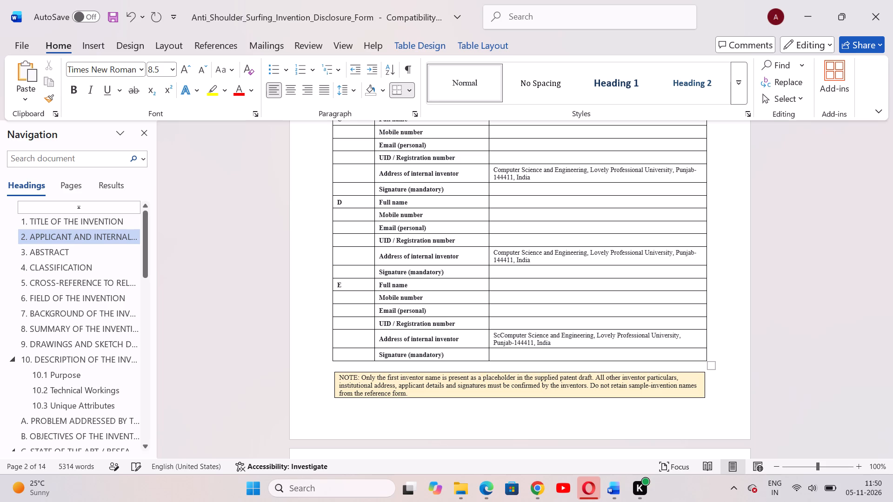
{"action": "key", "text": "BackSpace"}
{"action": "key", "text": "BackSpace"}
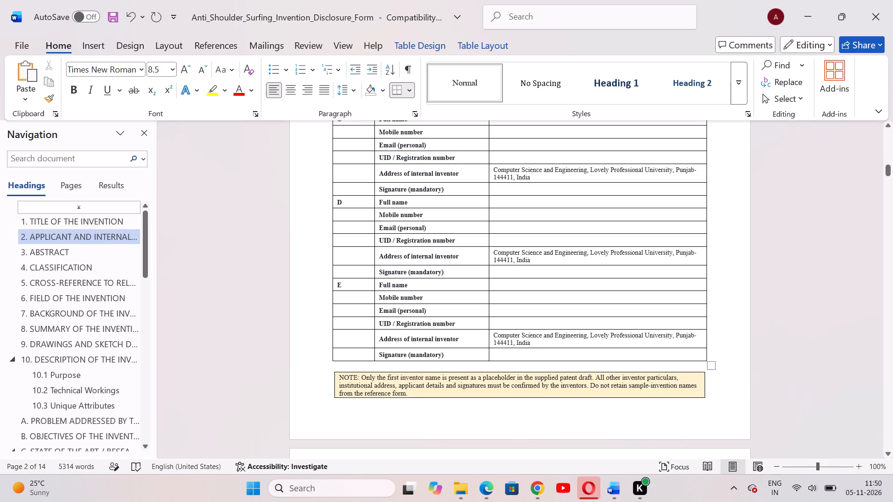
Review the disclosure form from the inventor table through to section 22, checking for content that still needs cleaning up.
{"action": "scroll", "coordinate": [535, 405], "scroll_direction": "down", "scroll_amount": 4}
{"action": "scroll", "coordinate": [535, 405], "scroll_direction": "up", "scroll_amount": 1}
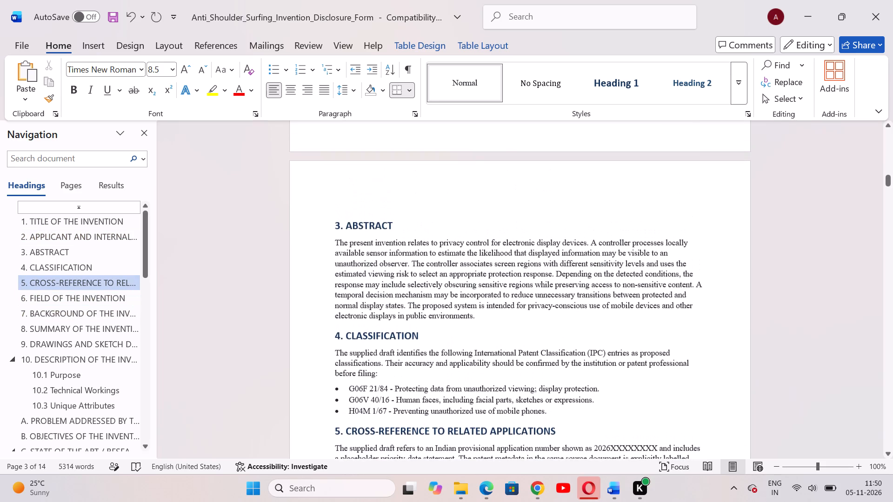
{"action": "scroll", "coordinate": [535, 405], "scroll_direction": "down", "scroll_amount": 6}
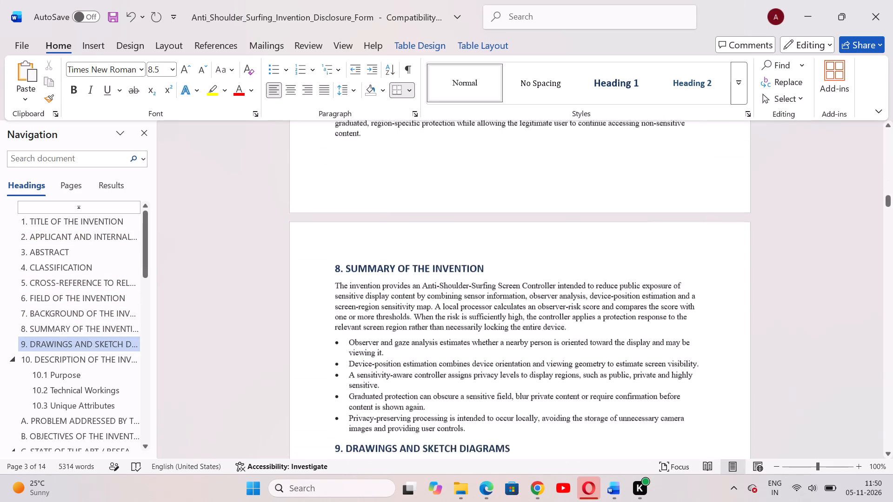
{"action": "scroll", "coordinate": [535, 405], "scroll_direction": "down", "scroll_amount": 4}
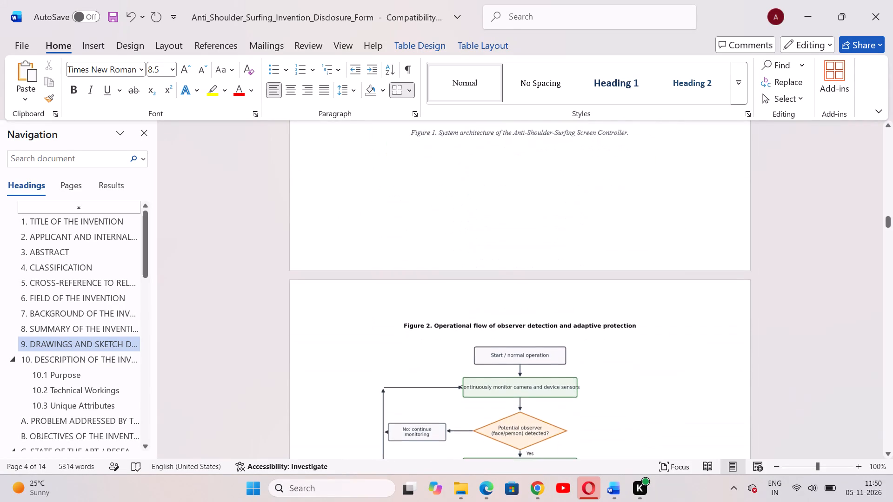
{"action": "scroll", "coordinate": [535, 405], "scroll_direction": "down", "scroll_amount": 6}
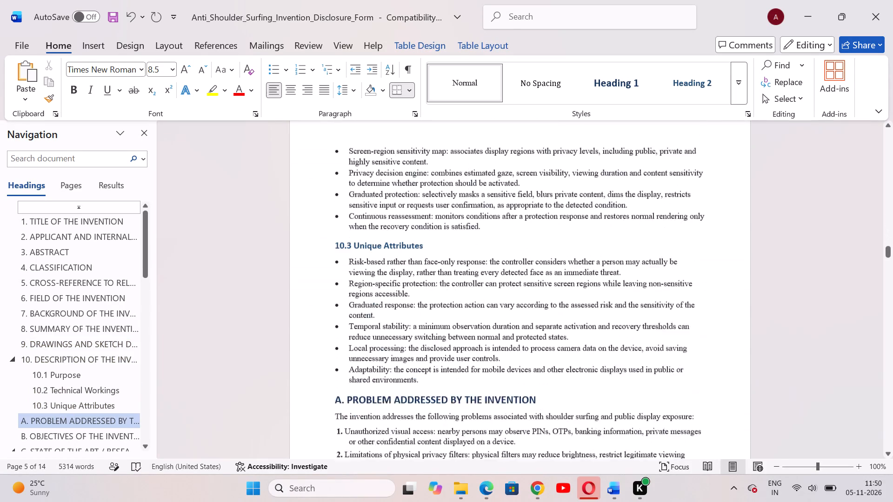
{"action": "scroll", "coordinate": [535, 405], "scroll_direction": "down", "scroll_amount": 4}
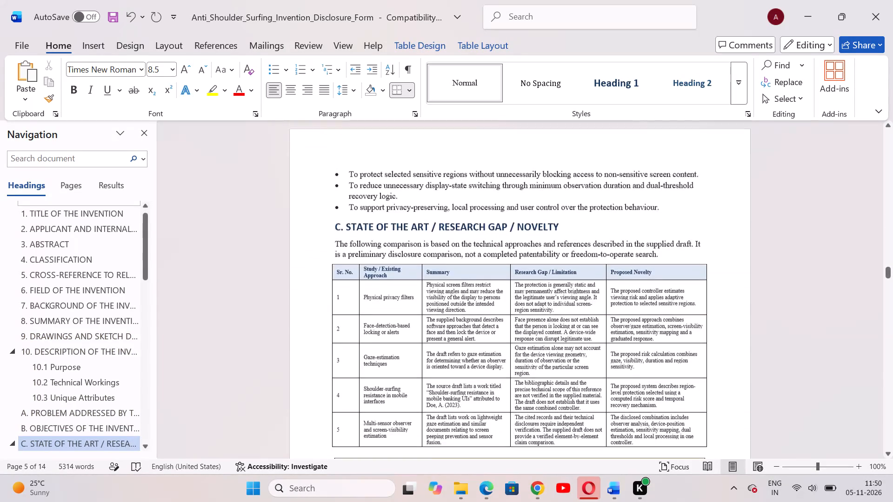
{"action": "scroll", "coordinate": [535, 405], "scroll_direction": "down", "scroll_amount": 7}
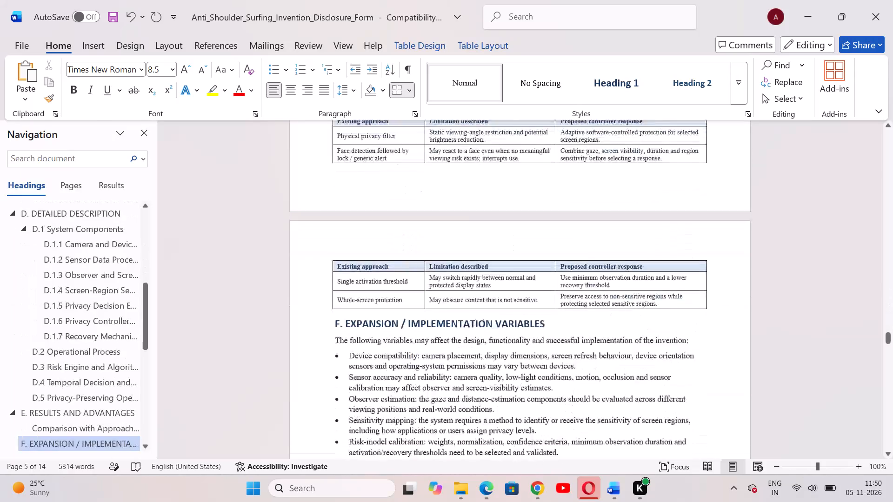
{"action": "scroll", "coordinate": [535, 405], "scroll_direction": "down", "scroll_amount": 8}
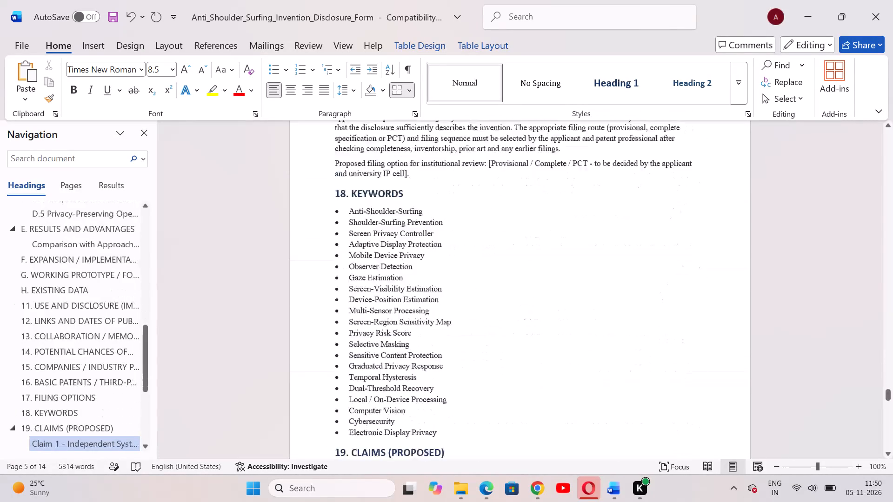
{"action": "scroll", "coordinate": [535, 405], "scroll_direction": "down", "scroll_amount": 9}
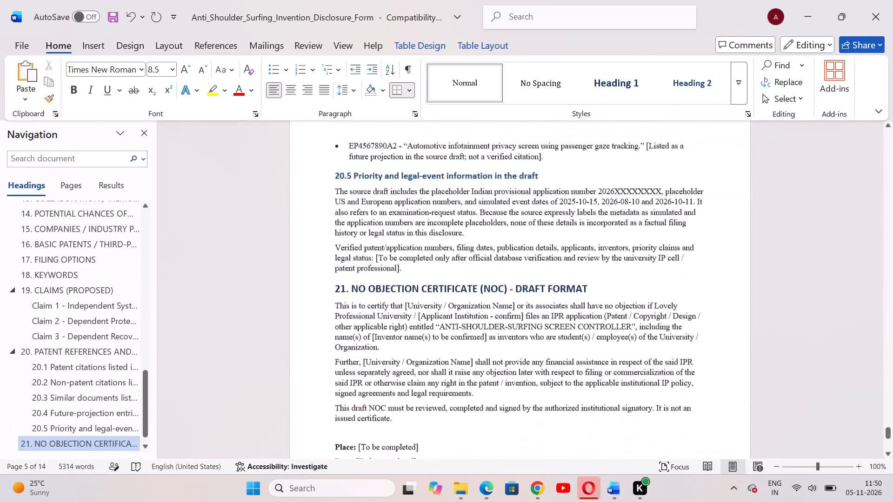
{"action": "scroll", "coordinate": [535, 405], "scroll_direction": "up", "scroll_amount": 4}
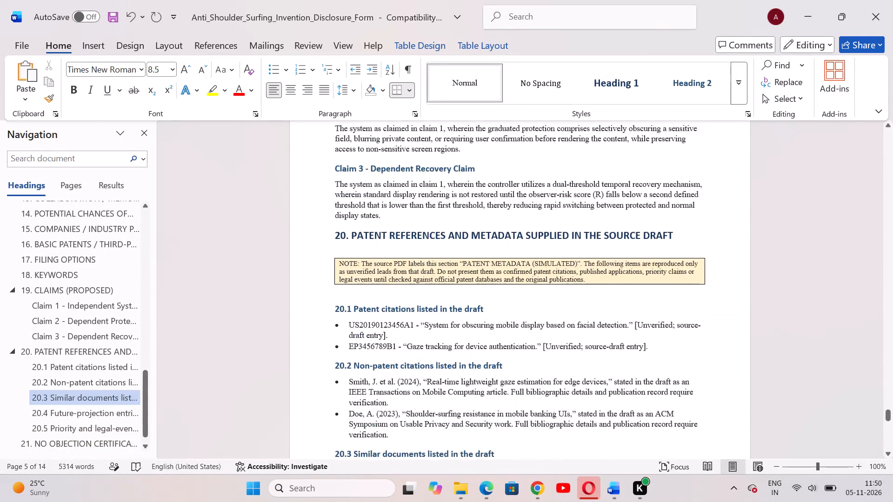
{"action": "scroll", "coordinate": [535, 405], "scroll_direction": "down", "scroll_amount": 16}
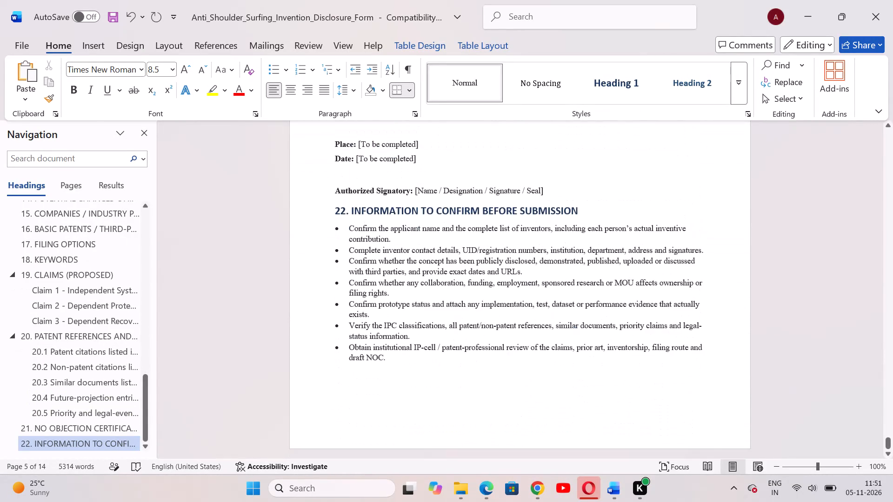
Delete the "[To be completed]" placeholder after Place in the section 21 No Objection Certificate.
{"action": "scroll", "coordinate": [535, 405], "scroll_direction": "up", "scroll_amount": 1}
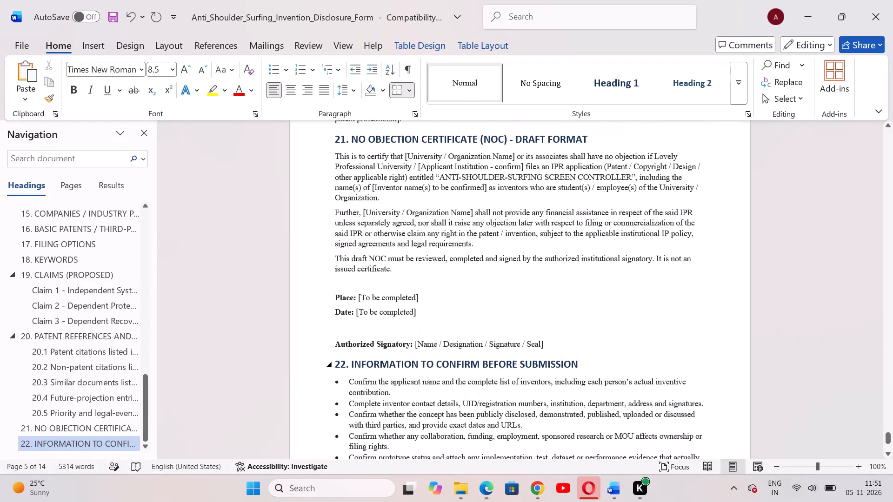
{"action": "scroll", "coordinate": [475, 371], "scroll_direction": "up", "scroll_amount": 1}
{"action": "left_click_drag", "start_coordinate": [421, 371], "coordinate": [359, 371]}
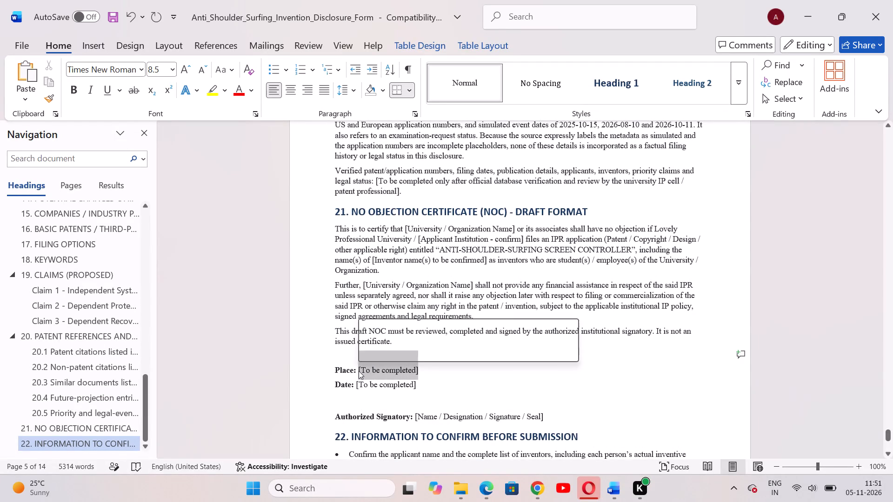
{"action": "key", "text": "BackSpace"}
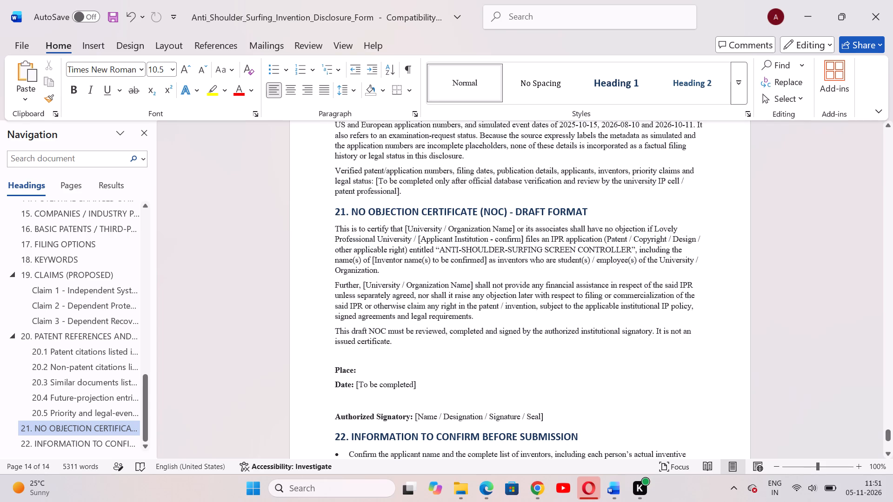
Delete the "[To be completed]" placeholder after Date in the No Objection Certificate.
{"action": "left_click_drag", "start_coordinate": [420, 384], "coordinate": [358, 386]}
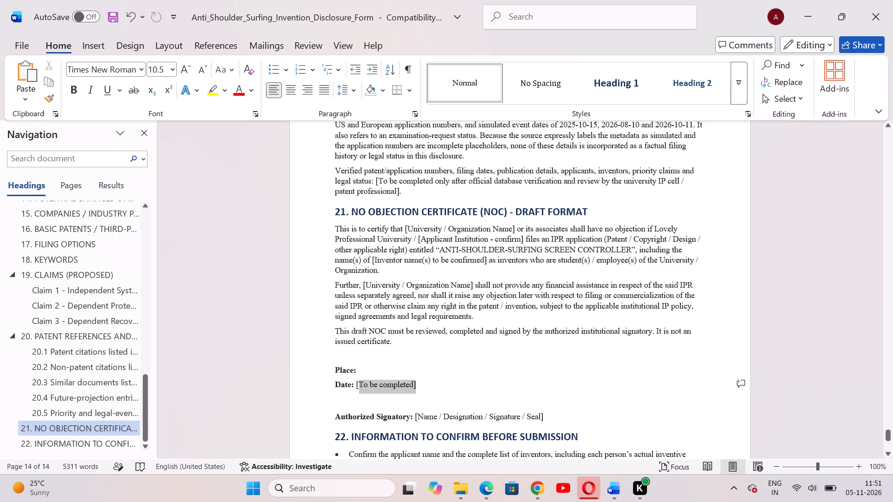
{"action": "left_click_drag", "start_coordinate": [358, 386], "coordinate": [354, 384]}
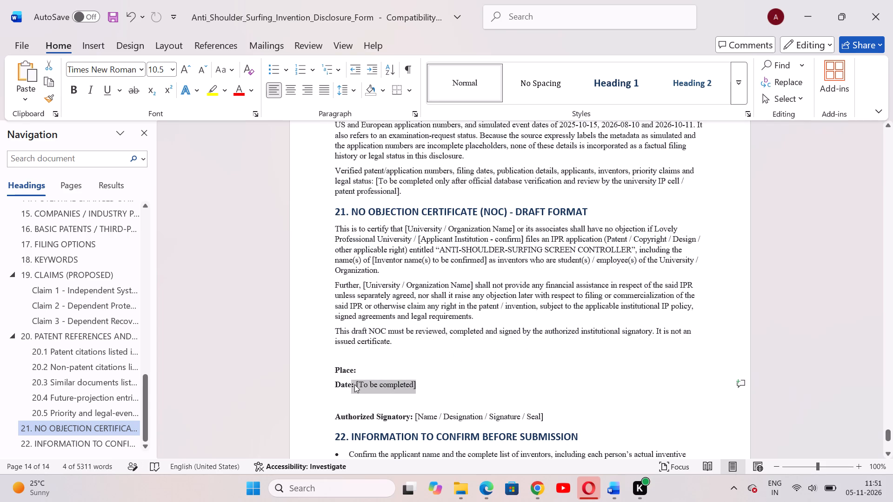
{"action": "key", "text": "shift+Right"}
{"action": "key", "text": "BackSpace"}
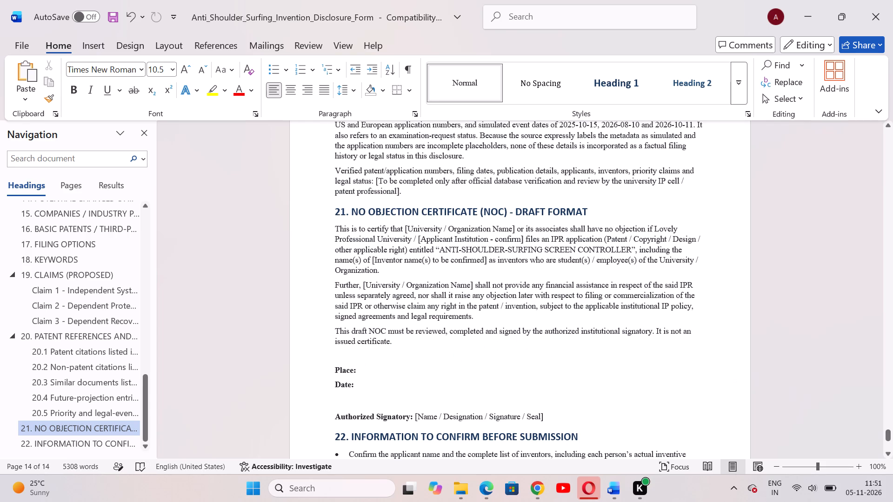
Delete the "[Name / Designation / Signature / Seal]" placeholder after Authorized Signatory in the No Objection Certificate.
{"action": "left_click_drag", "start_coordinate": [549, 413], "coordinate": [422, 419]}
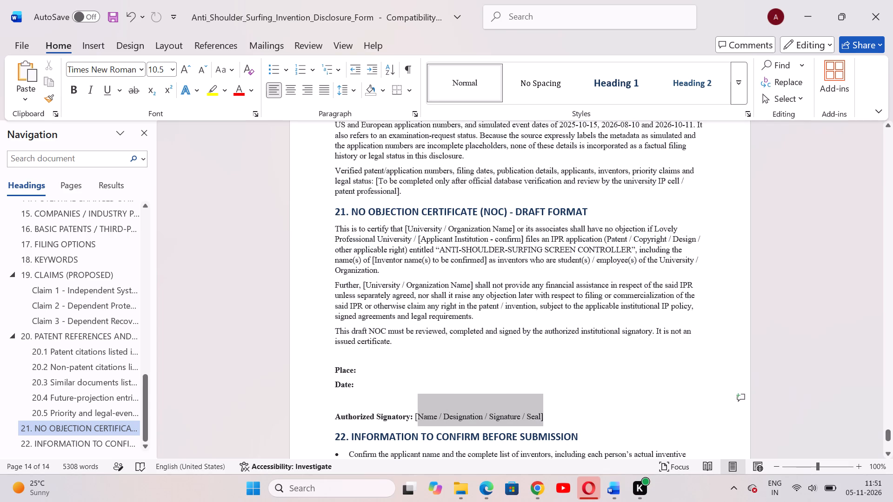
{"action": "left_click_drag", "start_coordinate": [422, 419], "coordinate": [414, 415]}
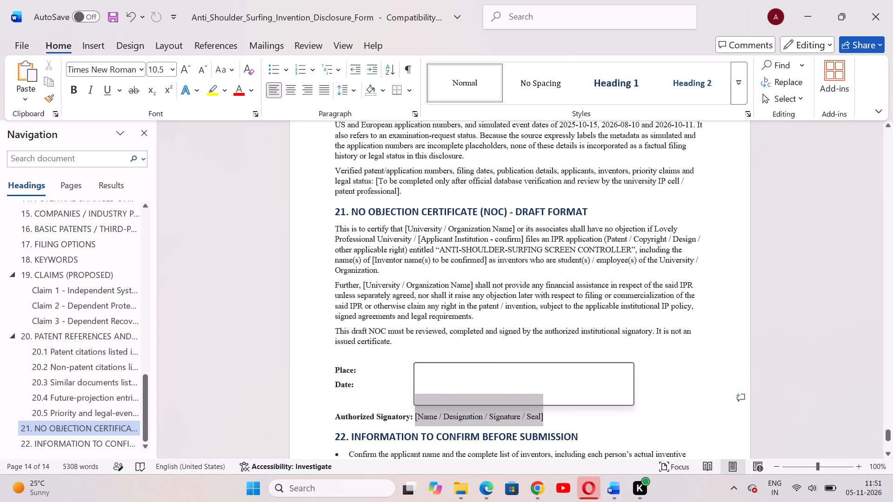
{"action": "key", "text": "BackSpace"}
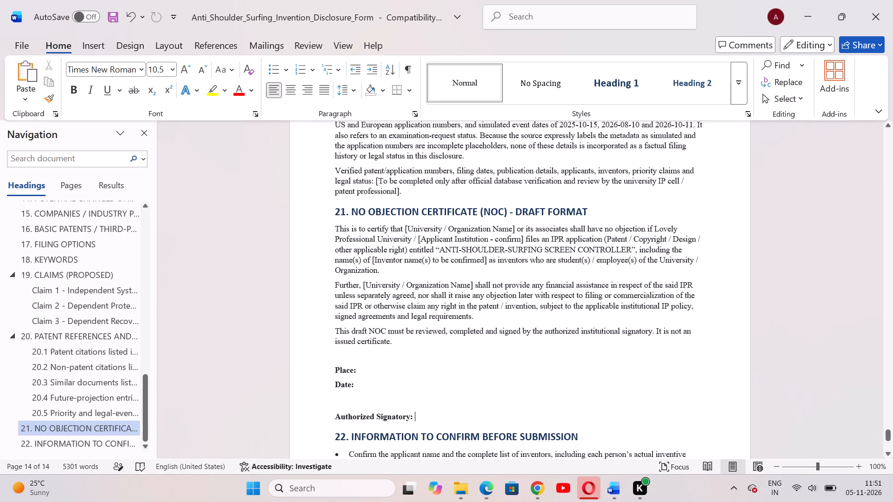
Look back through the disclosure form from the closing sections up to the title page, checking its content and layout.
{"action": "scroll", "coordinate": [450, 410], "scroll_direction": "down", "scroll_amount": 6}
{"action": "scroll", "coordinate": [450, 410], "scroll_direction": "up", "scroll_amount": 5}
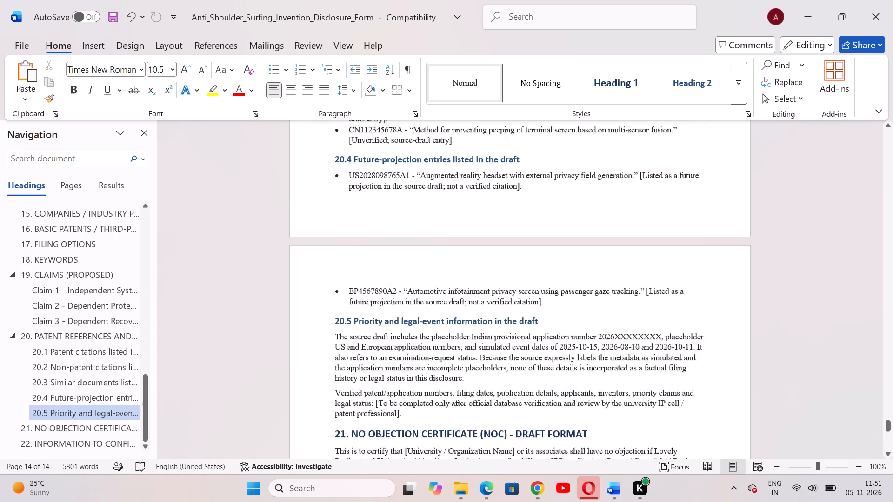
{"action": "scroll", "coordinate": [450, 410], "scroll_direction": "up", "scroll_amount": 6}
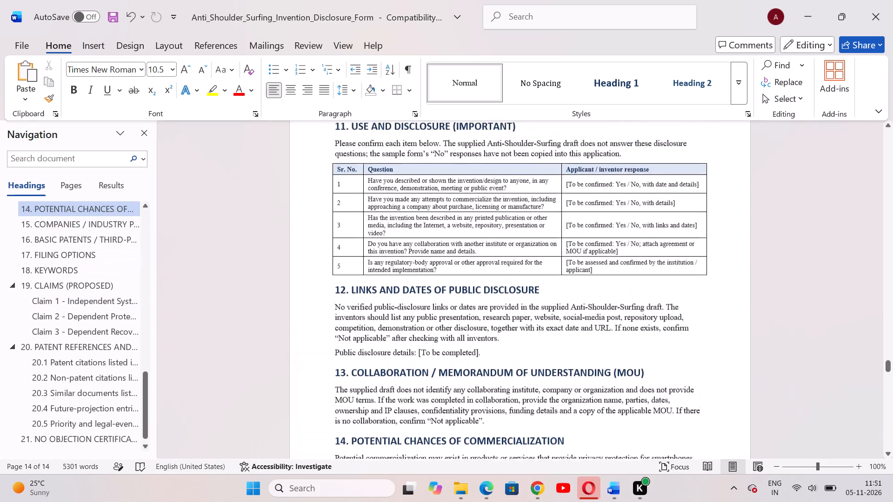
{"action": "scroll", "coordinate": [450, 410], "scroll_direction": "up", "scroll_amount": 6}
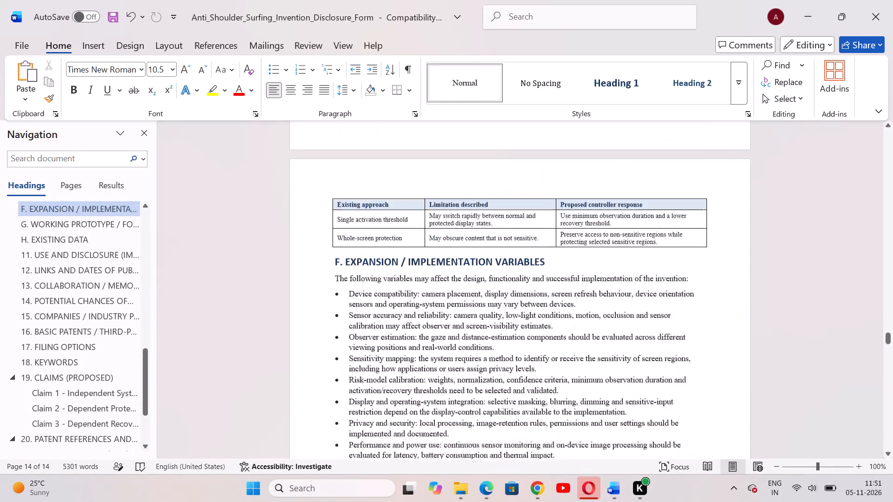
{"action": "scroll", "coordinate": [450, 410], "scroll_direction": "up", "scroll_amount": 6}
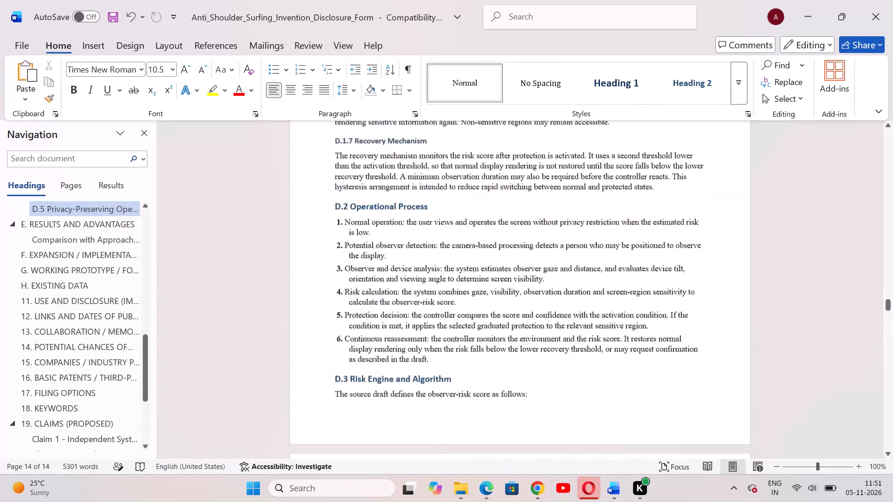
{"action": "scroll", "coordinate": [450, 410], "scroll_direction": "up", "scroll_amount": 2}
{"action": "scroll", "coordinate": [450, 410], "scroll_direction": "down", "scroll_amount": 4}
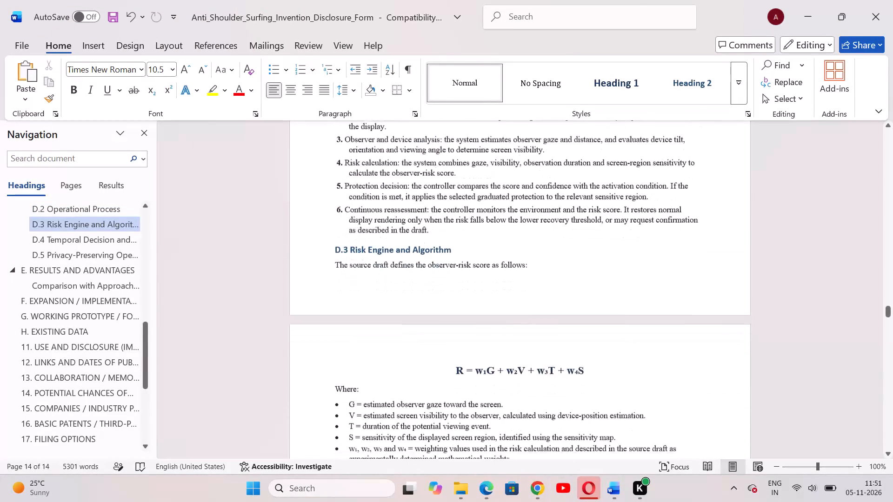
{"action": "scroll", "coordinate": [450, 410], "scroll_direction": "down", "scroll_amount": 1}
{"action": "scroll", "coordinate": [450, 410], "scroll_direction": "up", "scroll_amount": 5}
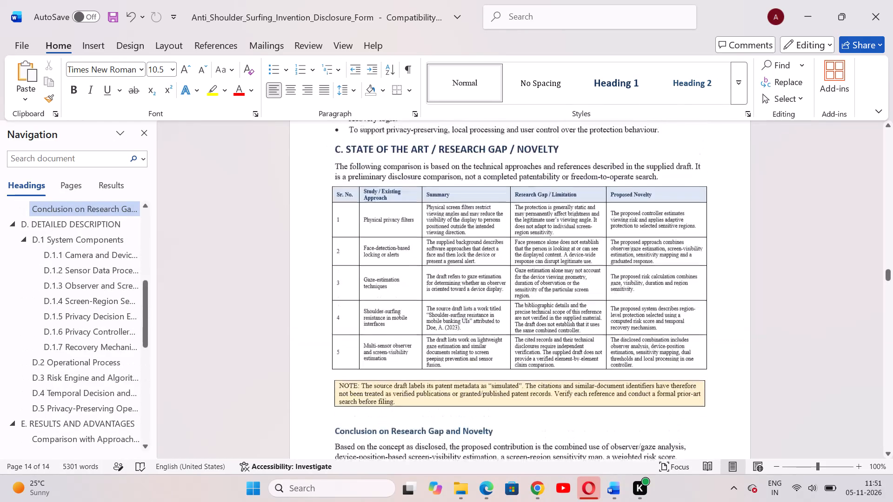
{"action": "scroll", "coordinate": [450, 410], "scroll_direction": "up", "scroll_amount": 6}
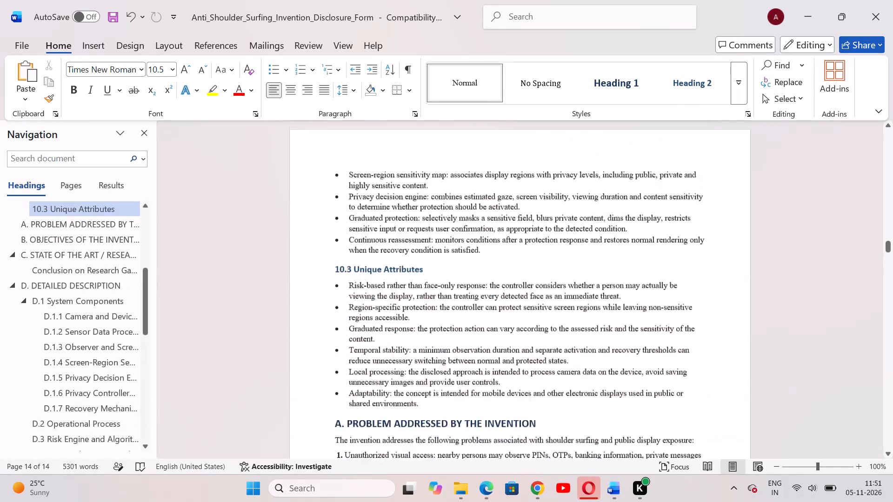
{"action": "scroll", "coordinate": [450, 410], "scroll_direction": "up", "scroll_amount": 7}
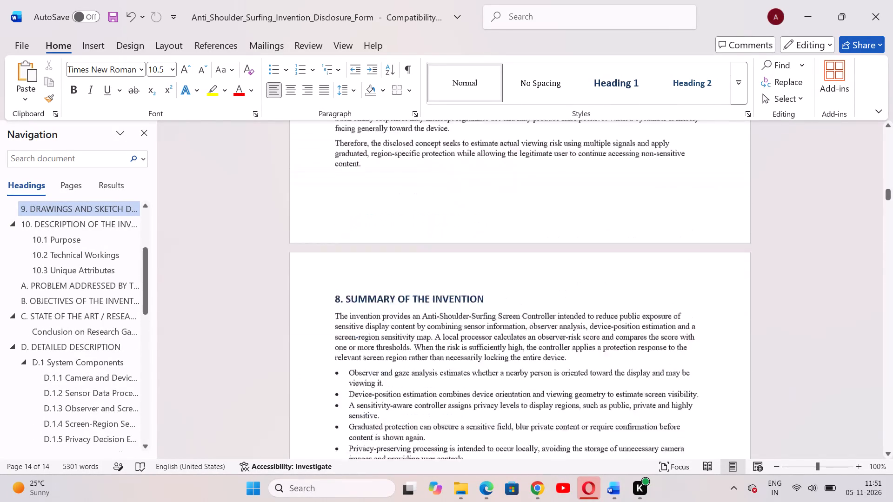
{"action": "scroll", "coordinate": [450, 410], "scroll_direction": "up", "scroll_amount": 6}
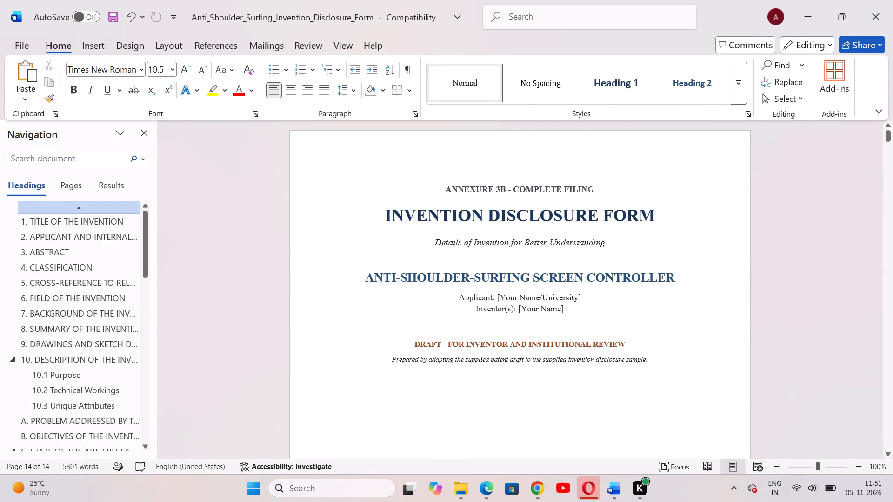
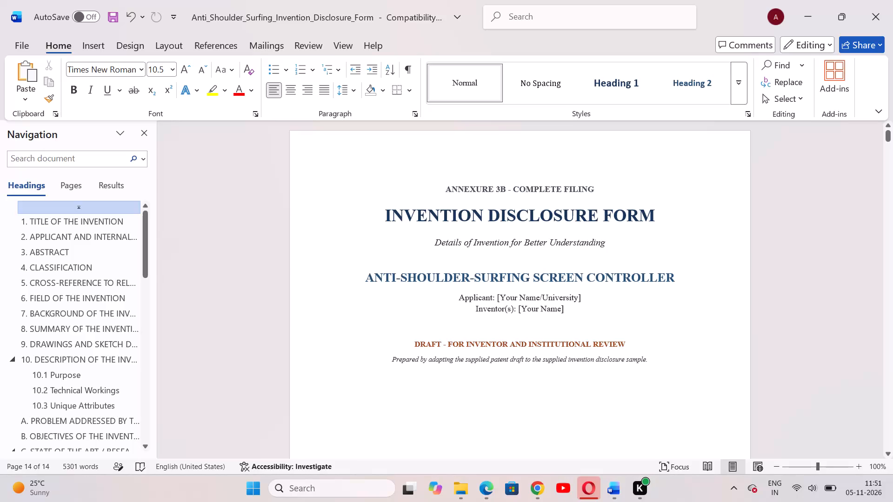
Delete the Applicant and Inventor(s) placeholder lines from the form's title page, consulting the first page of the Patent Sample document.
{"action": "left_click_drag", "start_coordinate": [574, 308], "coordinate": [461, 302]}
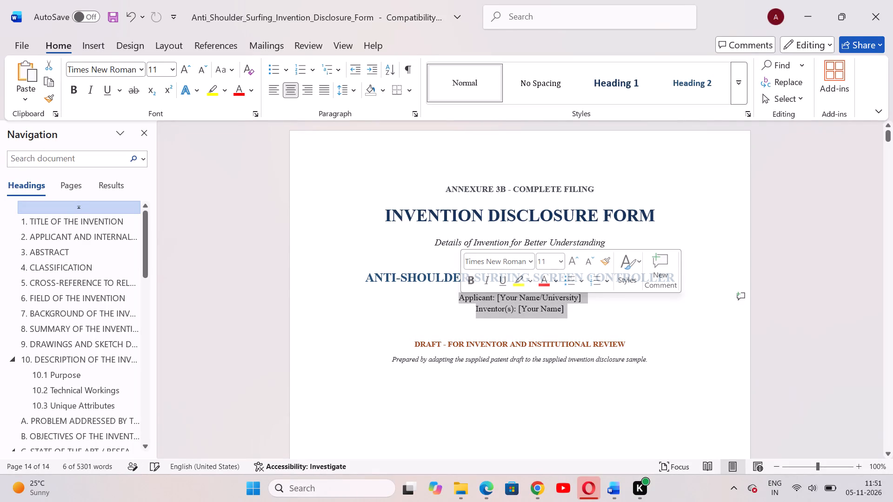
{"action": "left_click", "coordinate": [607, 494]}
{"action": "left_click", "coordinate": [640, 441]}
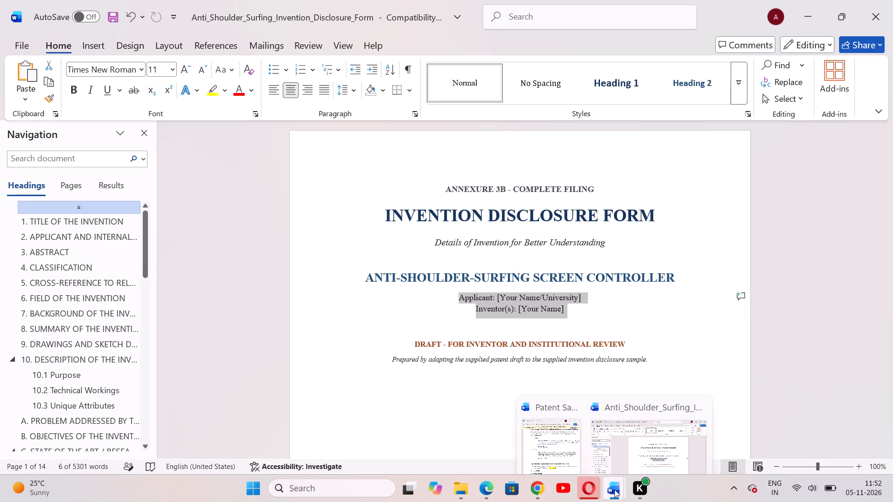
{"action": "left_click", "coordinate": [550, 434]}
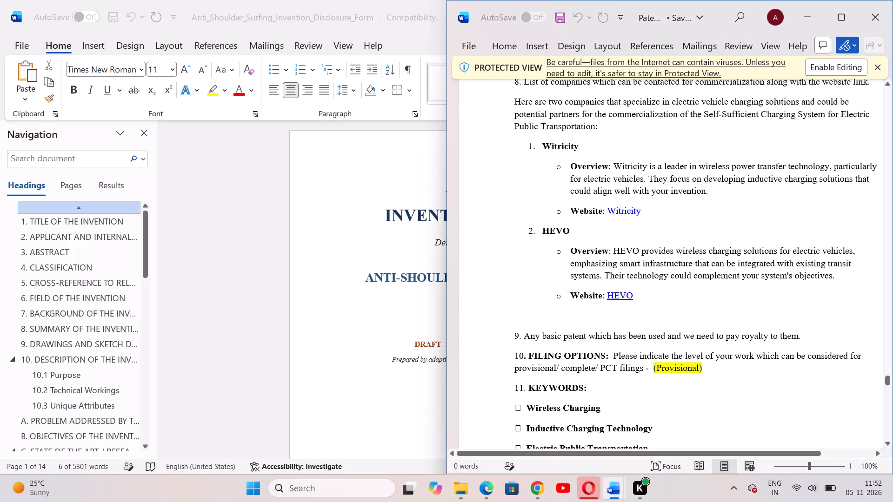
{"action": "scroll", "coordinate": [609, 284], "scroll_direction": "up", "scroll_amount": 20}
{"action": "scroll", "coordinate": [609, 284], "scroll_direction": "up", "scroll_amount": 20}
{"action": "scroll", "coordinate": [609, 284], "scroll_direction": "up", "scroll_amount": 20}
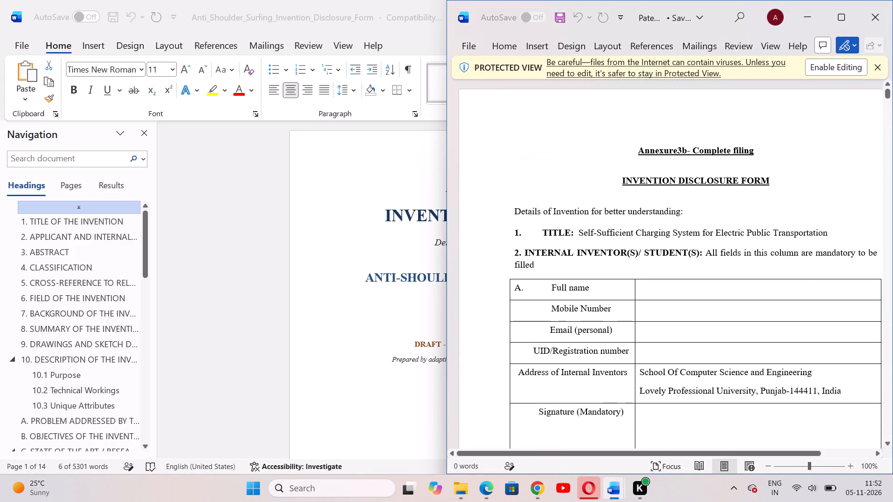
{"action": "scroll", "coordinate": [609, 284], "scroll_direction": "up", "scroll_amount": 4}
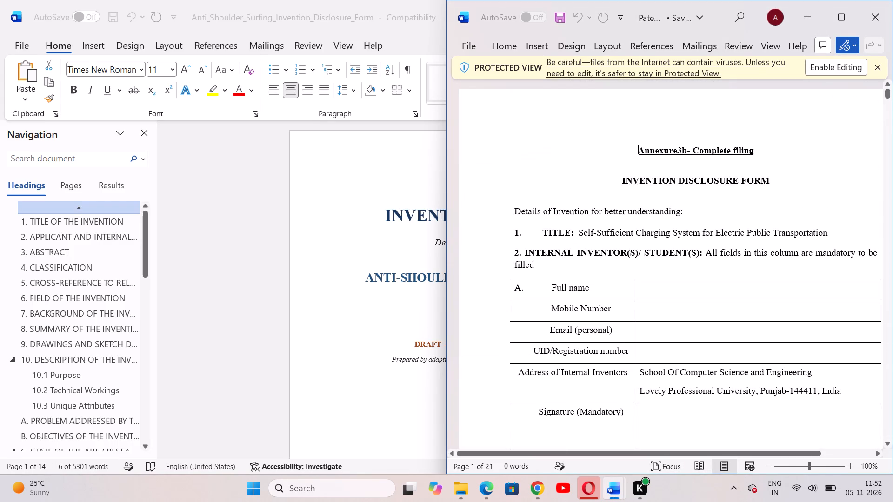
{"action": "left_click", "coordinate": [398, 320]}
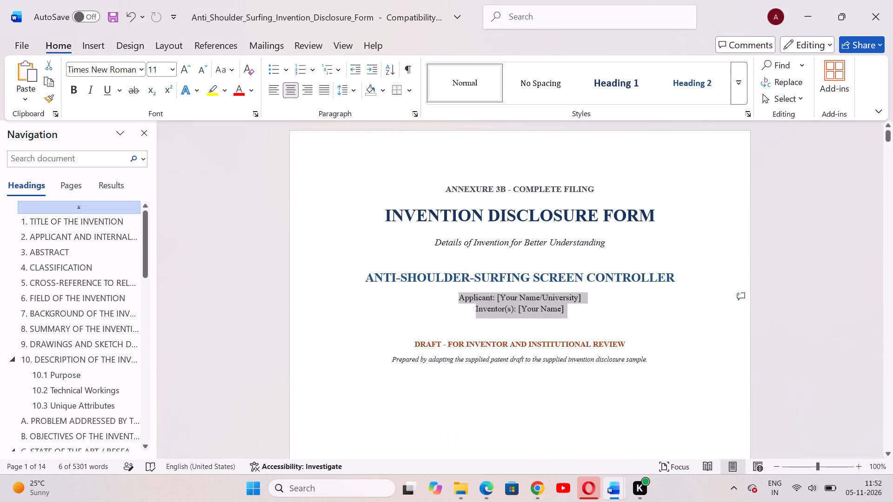
{"action": "key", "text": "BackSpace"}
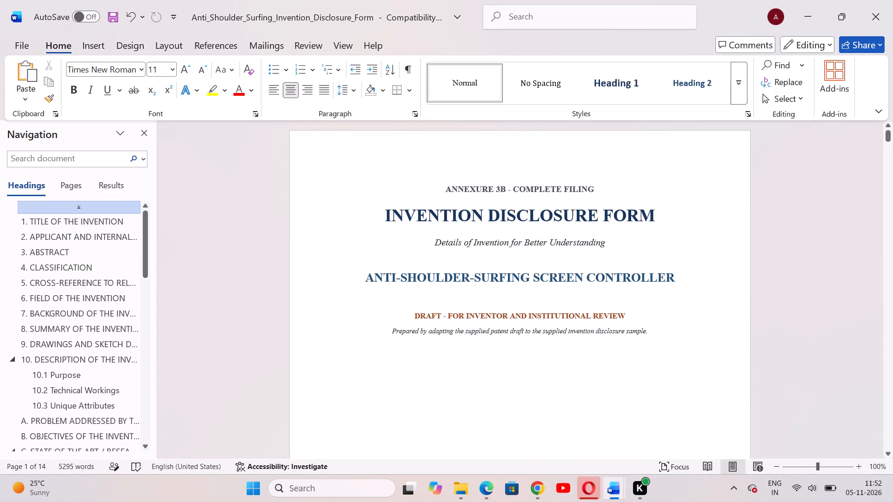
Arrange the disclosure form on the left and the Patent Sample on the right, side by side, and hide the form's heading navigation.
{"action": "scroll", "coordinate": [453, 341], "scroll_direction": "down", "scroll_amount": 7}
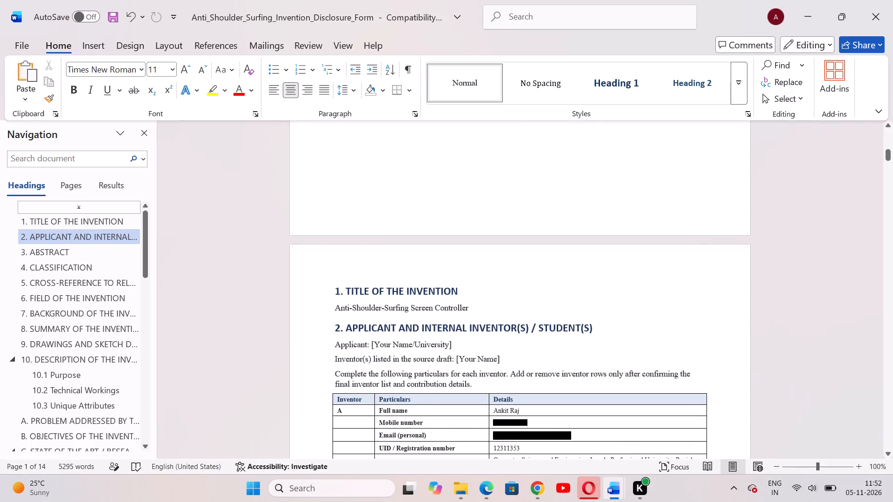
{"action": "scroll", "coordinate": [453, 341], "scroll_direction": "down", "scroll_amount": 1}
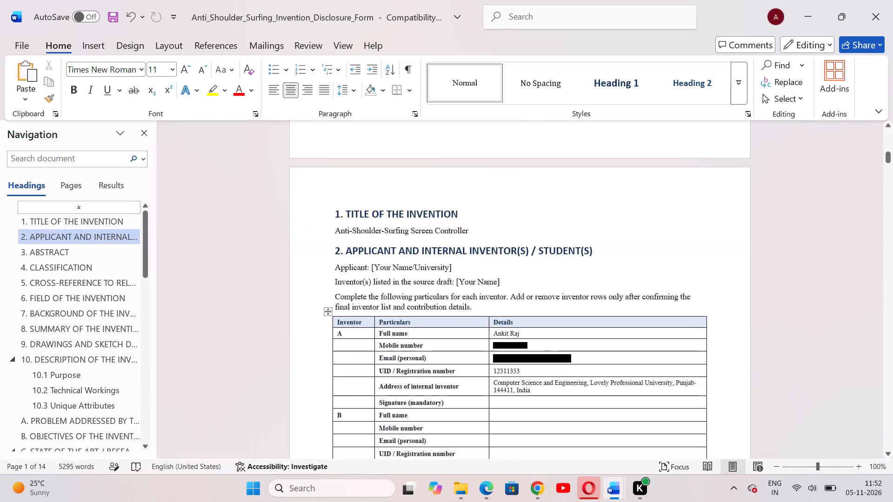
{"action": "scroll", "coordinate": [453, 341], "scroll_direction": "up", "scroll_amount": 4}
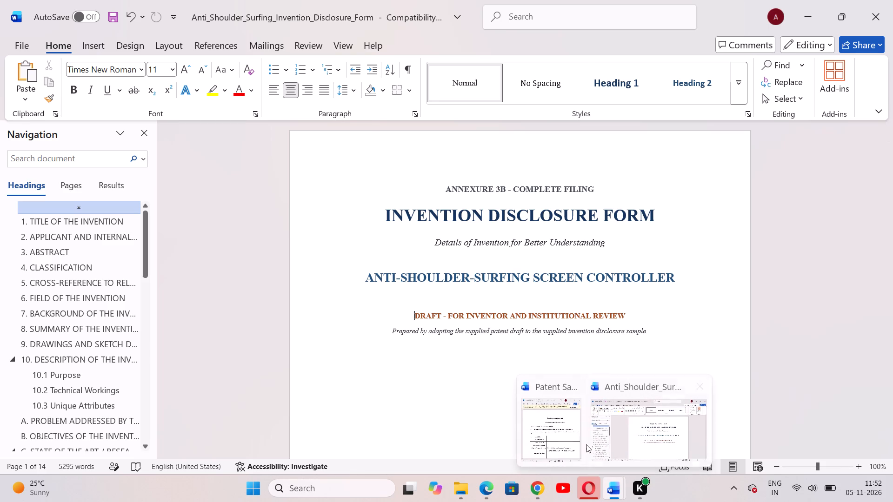
{"action": "left_click", "coordinate": [573, 428]}
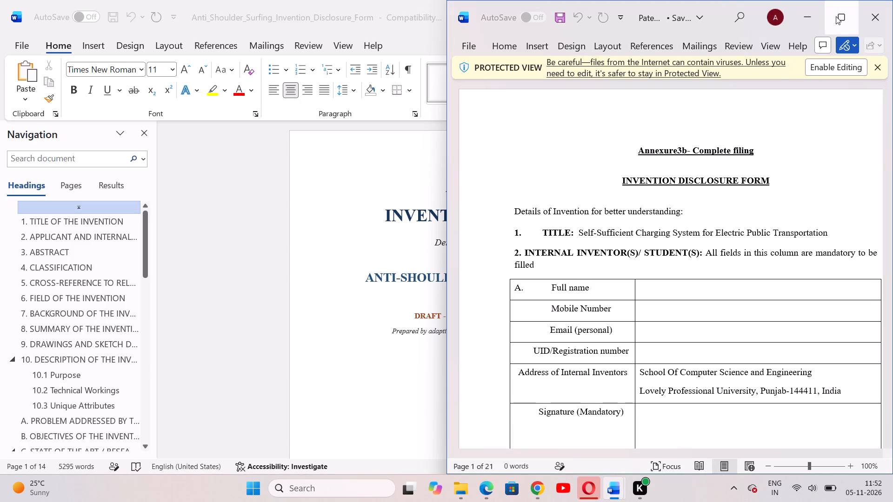
{"action": "left_click", "coordinate": [787, 39]}
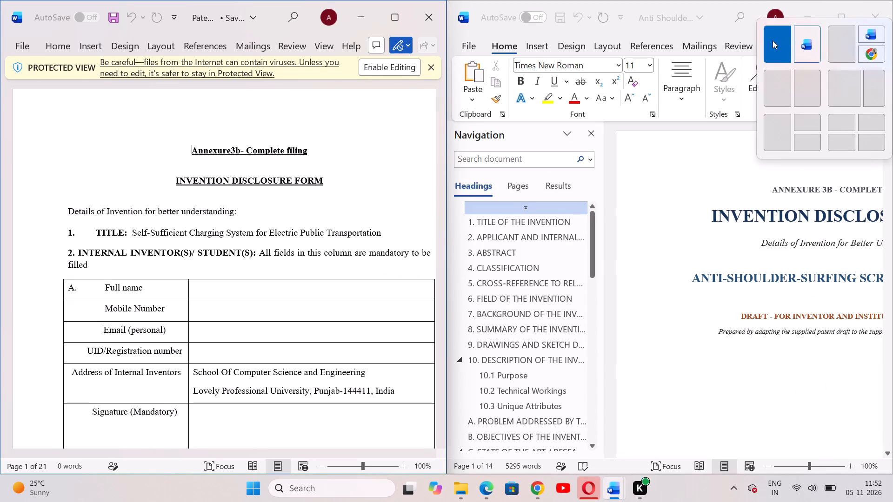
{"action": "left_click", "coordinate": [773, 40]}
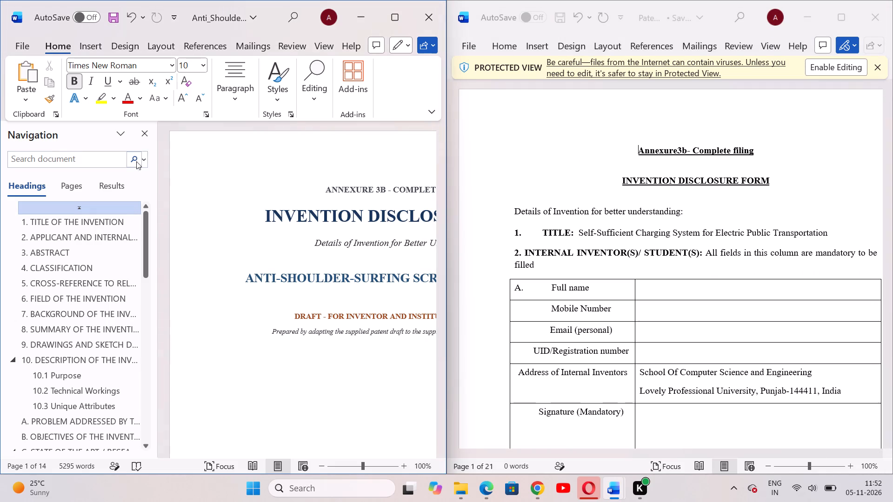
{"action": "left_click", "coordinate": [149, 133]}
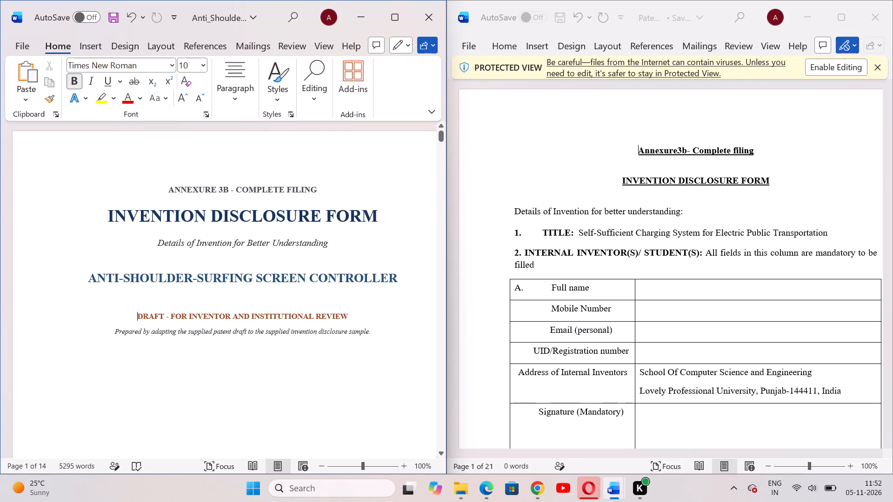
Delete the "ANNEXURE 3B - COMPLETE FILING" line from the top of the title page.
{"action": "left_click_drag", "start_coordinate": [322, 188], "coordinate": [180, 190]}
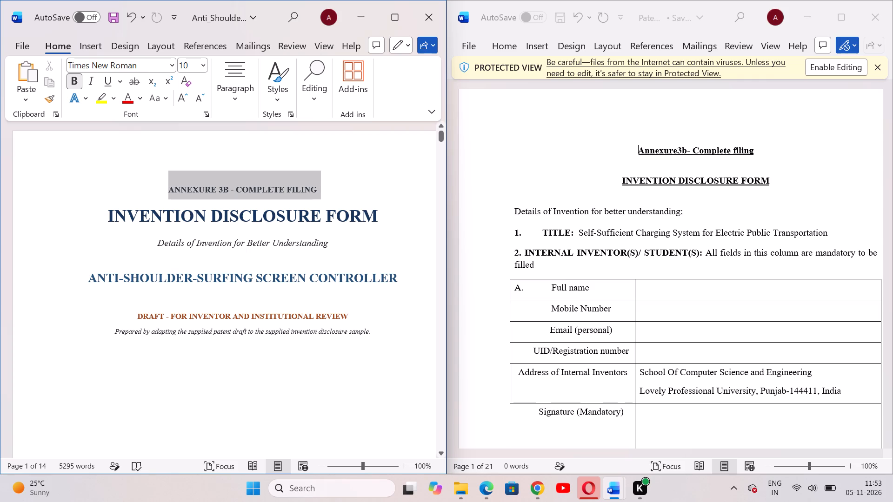
{"action": "key", "text": "BackSpace"}
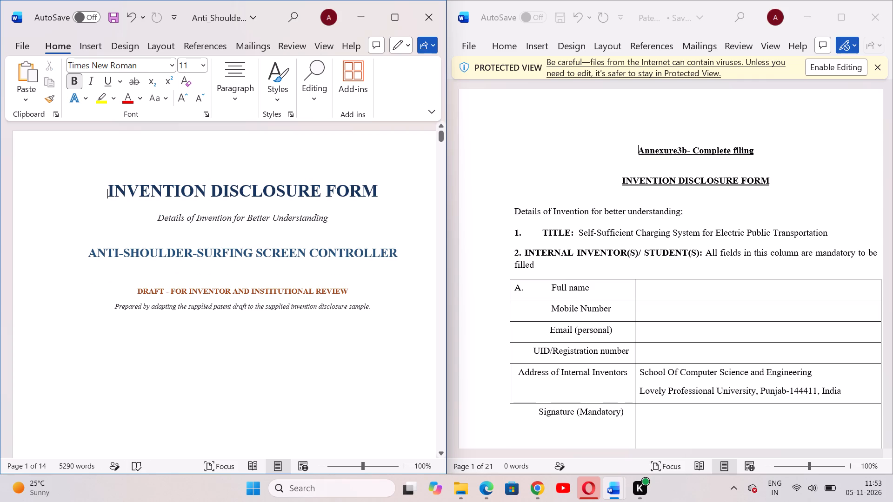
Insert seven blank lines above the "INVENTION DISCLOSURE FORM" heading to move the title page text down the page.
{"action": "key", "text": "Return"}
{"action": "key", "text": "Return"}
{"action": "key", "text": "Return"}
{"action": "key", "text": "Return"}
{"action": "key", "text": "Return"}
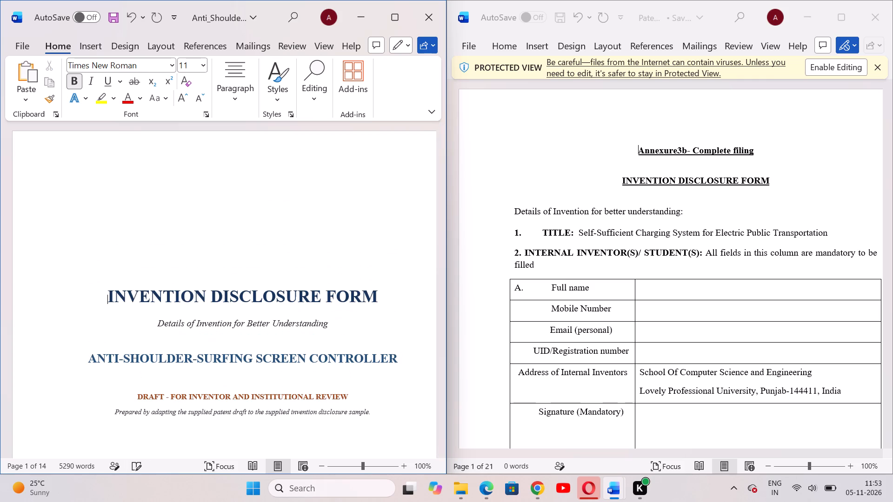
{"action": "scroll", "coordinate": [113, 181], "scroll_direction": "down", "scroll_amount": 3}
{"action": "scroll", "coordinate": [113, 181], "scroll_direction": "up", "scroll_amount": 2}
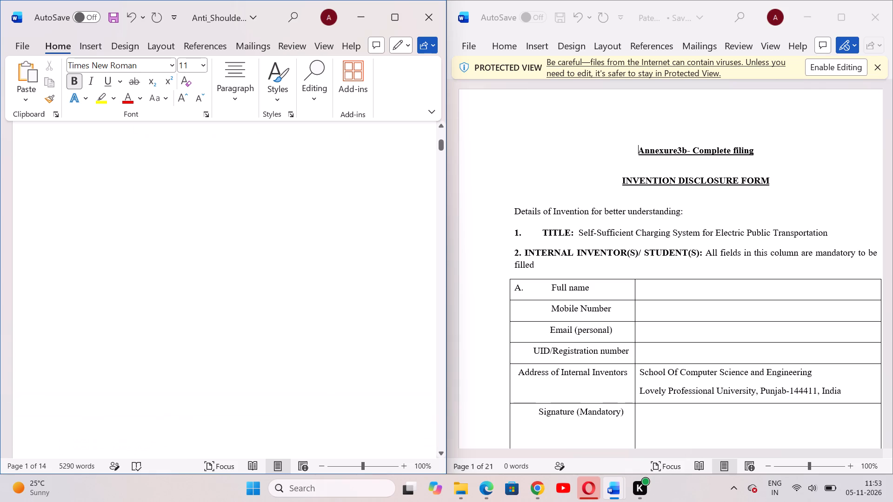
{"action": "scroll", "coordinate": [113, 181], "scroll_direction": "up", "scroll_amount": 2}
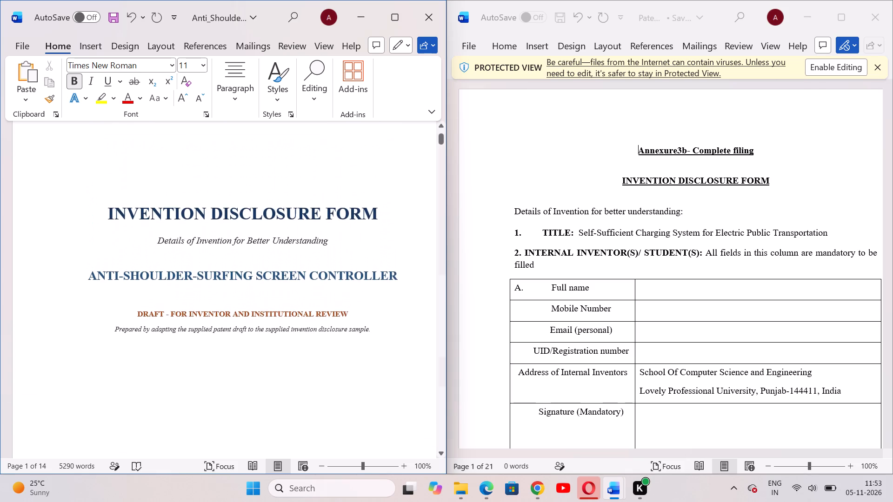
{"action": "key", "text": "Return"}
{"action": "key", "text": "Return"}
{"action": "scroll", "coordinate": [113, 181], "scroll_direction": "down", "scroll_amount": 1}
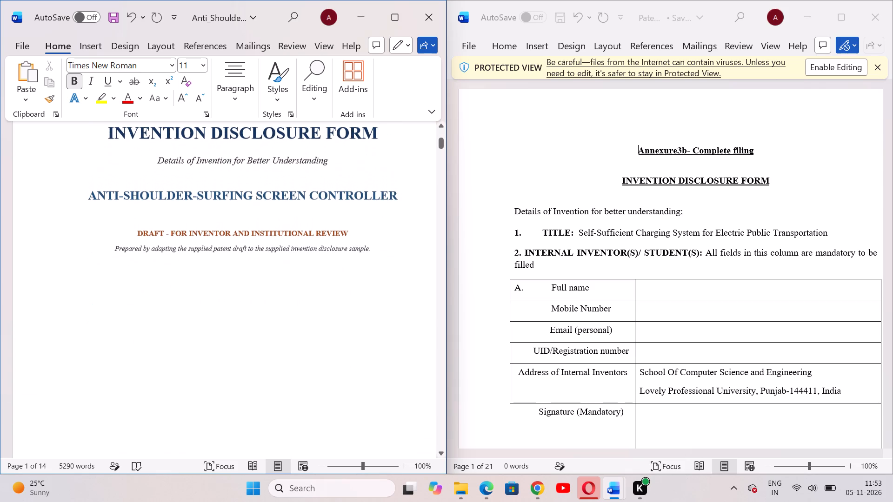
{"action": "scroll", "coordinate": [88, 179], "scroll_direction": "up", "scroll_amount": 1}
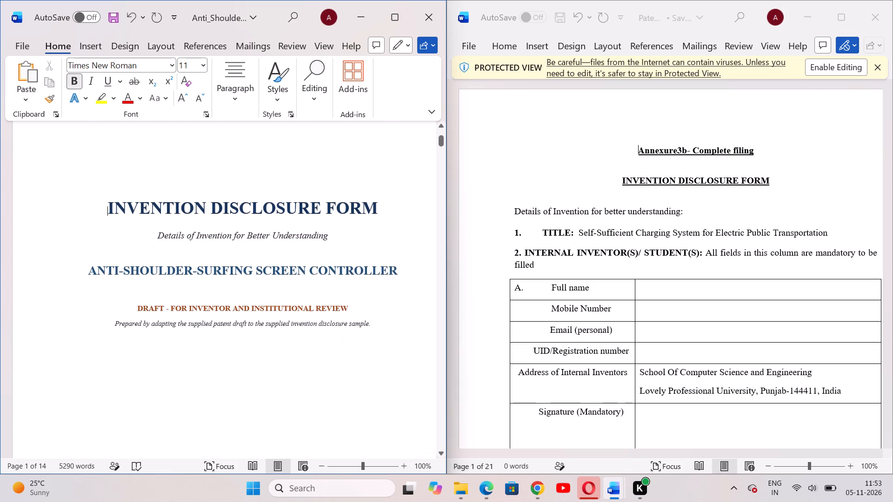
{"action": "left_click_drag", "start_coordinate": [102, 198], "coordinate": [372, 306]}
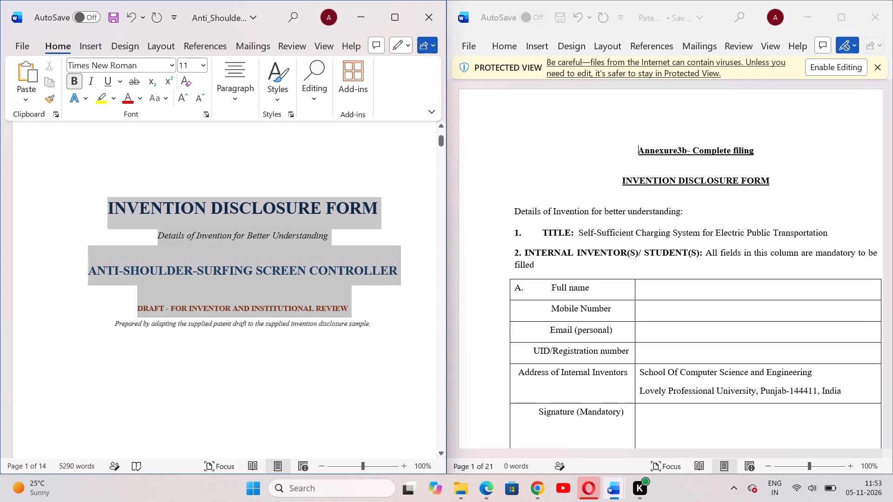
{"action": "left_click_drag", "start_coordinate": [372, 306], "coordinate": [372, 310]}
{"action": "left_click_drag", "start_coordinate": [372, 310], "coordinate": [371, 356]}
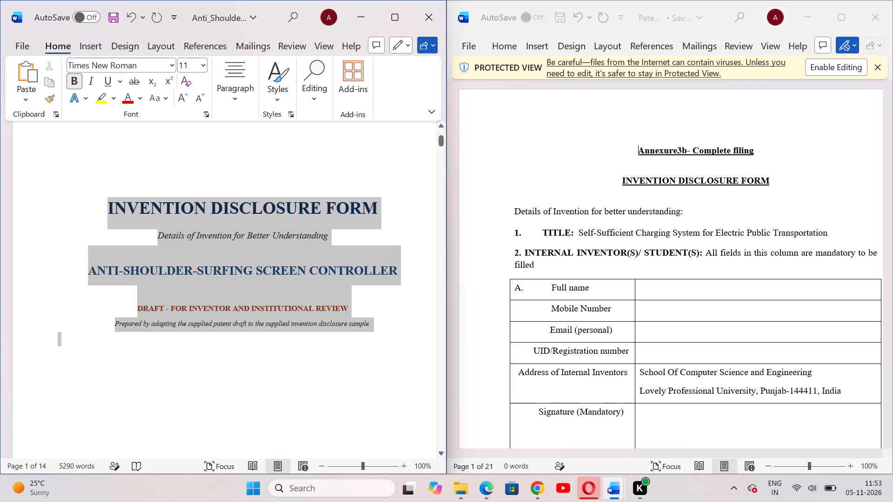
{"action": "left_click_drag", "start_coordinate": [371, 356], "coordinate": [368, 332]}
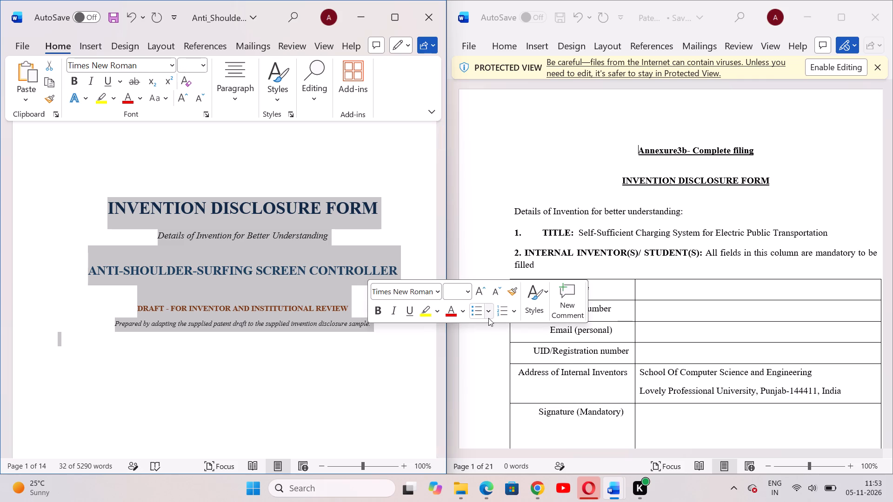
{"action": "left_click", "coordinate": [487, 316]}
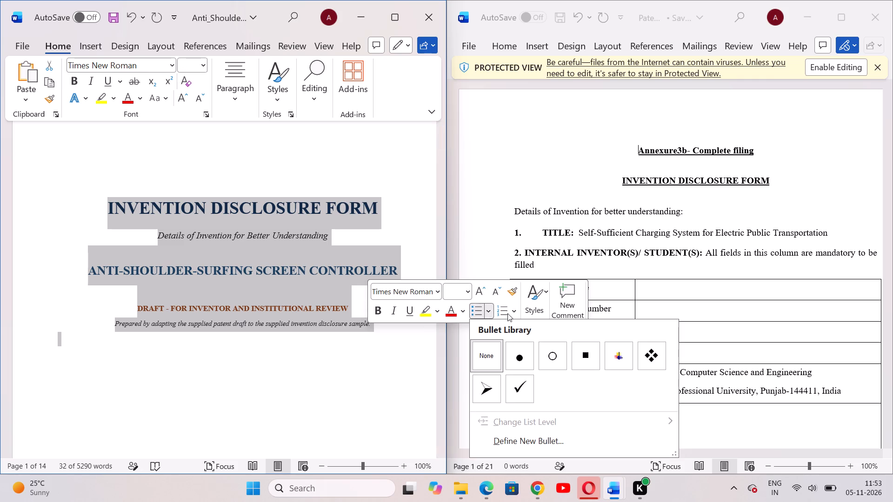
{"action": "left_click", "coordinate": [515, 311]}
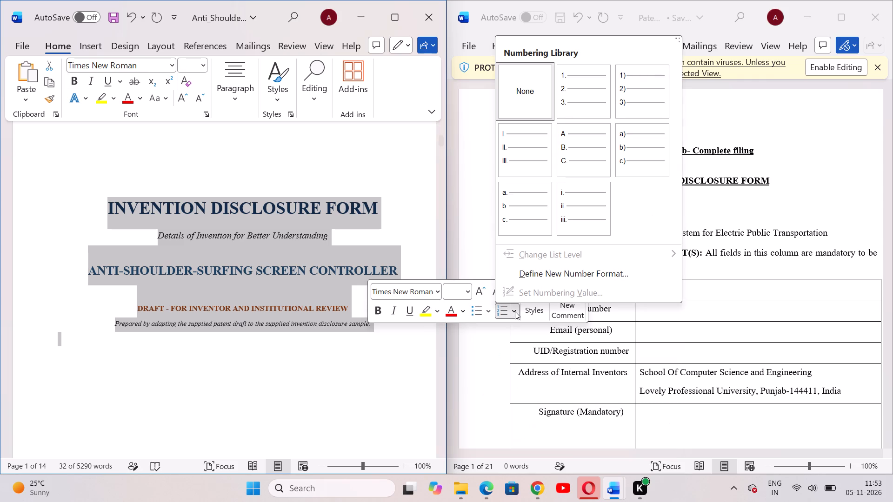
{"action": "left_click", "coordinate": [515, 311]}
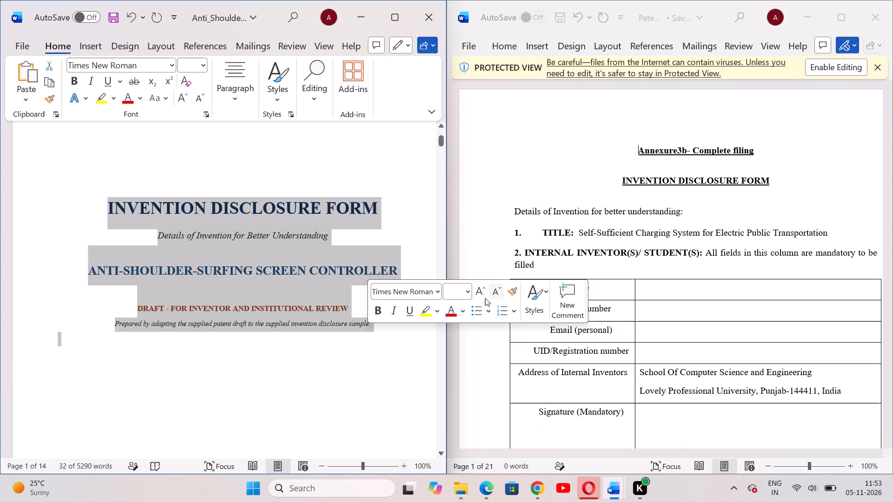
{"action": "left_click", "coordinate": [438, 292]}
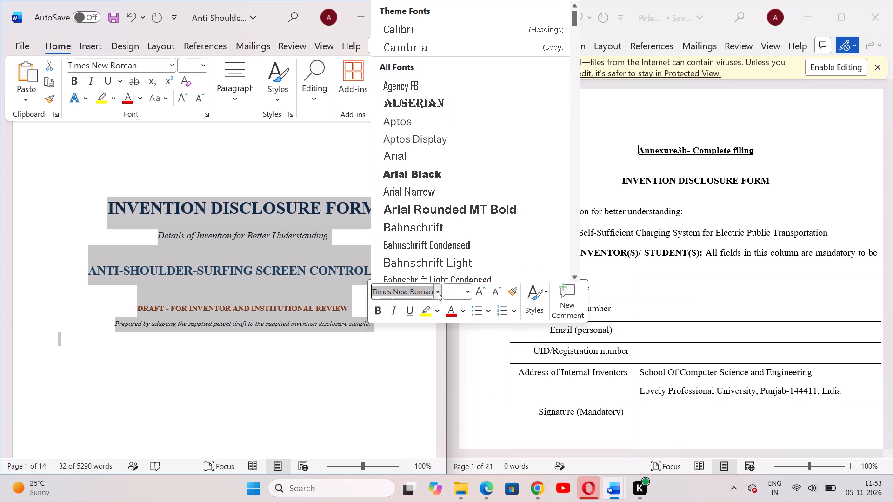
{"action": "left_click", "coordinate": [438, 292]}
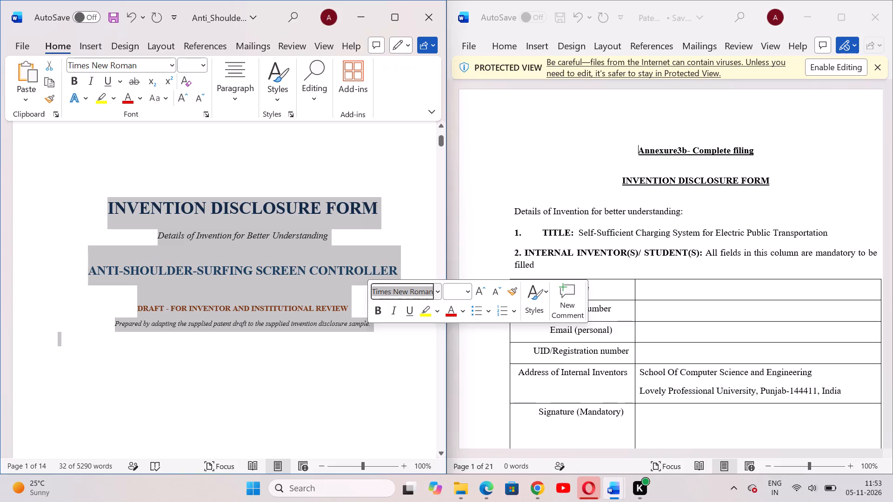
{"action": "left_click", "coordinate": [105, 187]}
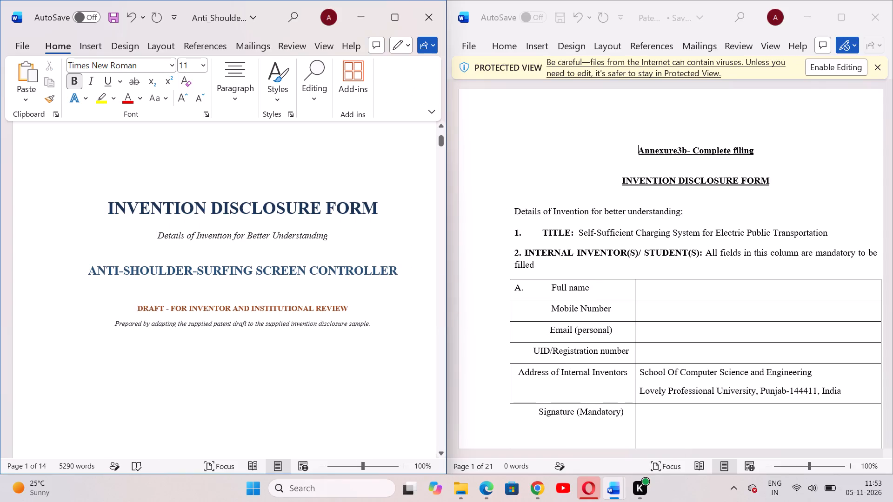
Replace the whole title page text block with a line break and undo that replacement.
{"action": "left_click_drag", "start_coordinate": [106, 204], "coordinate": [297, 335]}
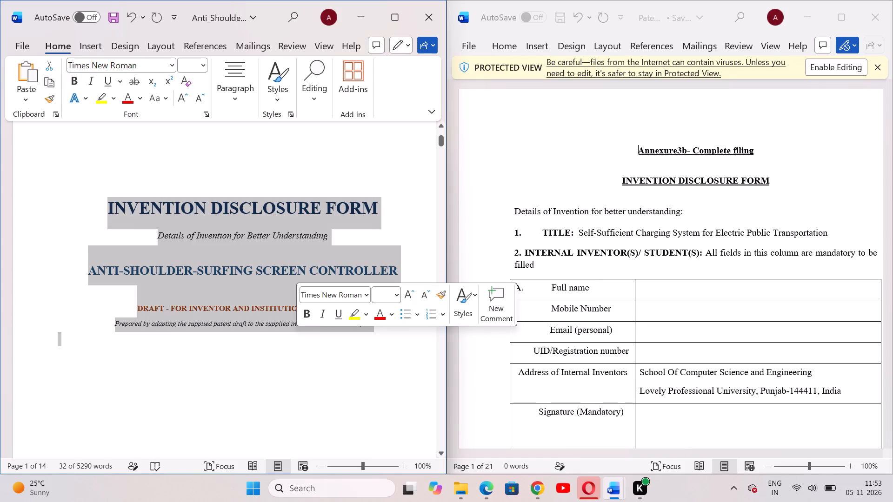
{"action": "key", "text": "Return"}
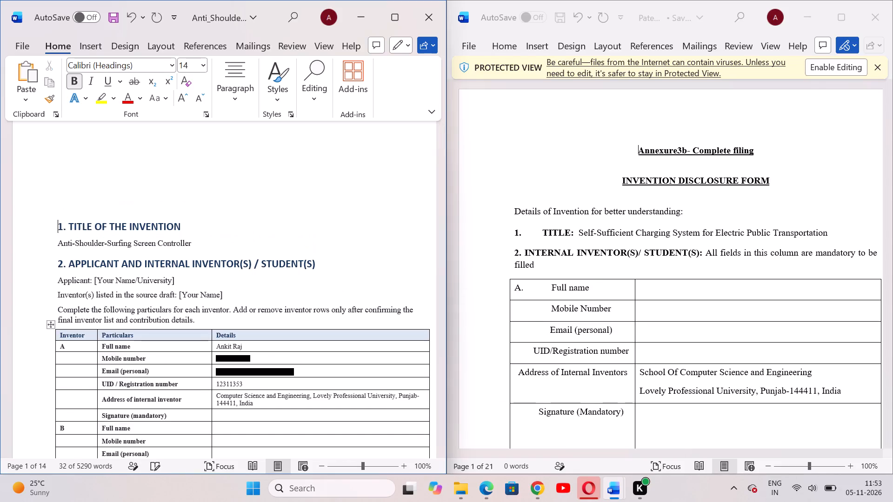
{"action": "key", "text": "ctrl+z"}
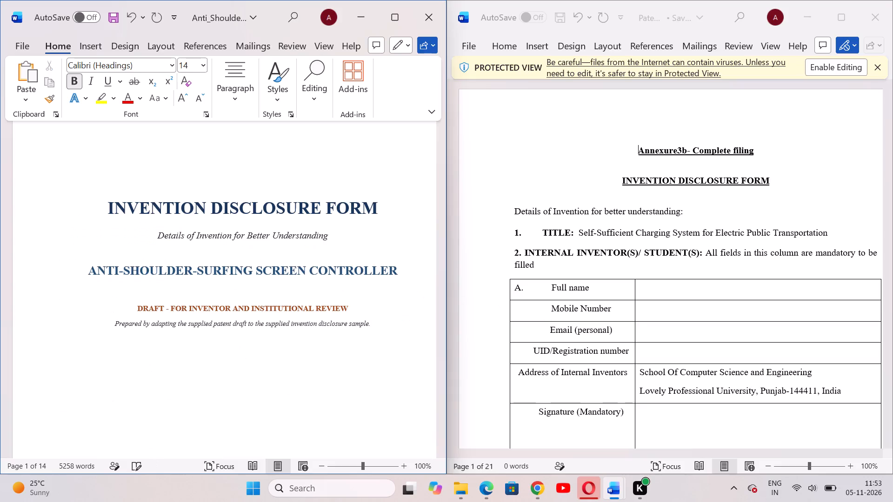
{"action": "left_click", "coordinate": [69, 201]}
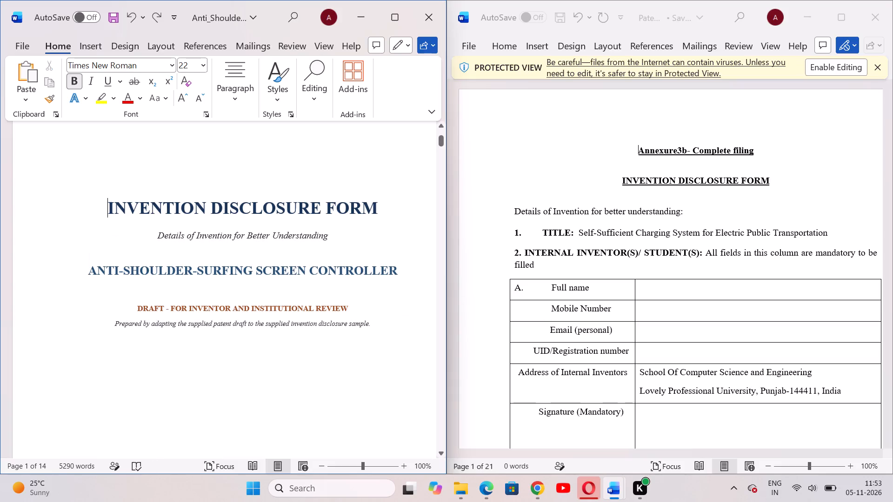
Insert two more blank lines above the "INVENTION DISCLOSURE FORM" heading to move the title page text further down.
{"action": "key", "text": "Return"}
{"action": "scroll", "coordinate": [76, 203], "scroll_direction": "up", "scroll_amount": 4}
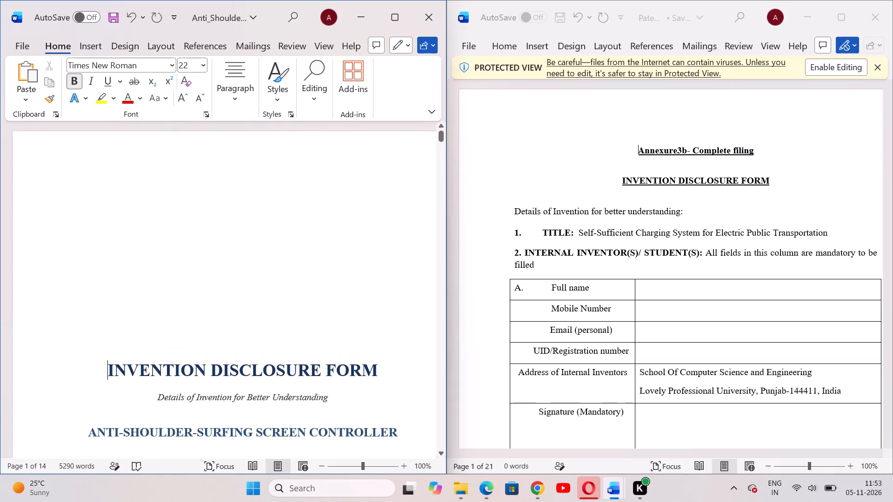
{"action": "scroll", "coordinate": [76, 203], "scroll_direction": "up", "scroll_amount": 1}
{"action": "scroll", "coordinate": [76, 203], "scroll_direction": "down", "scroll_amount": 5}
{"action": "scroll", "coordinate": [76, 203], "scroll_direction": "up", "scroll_amount": 1}
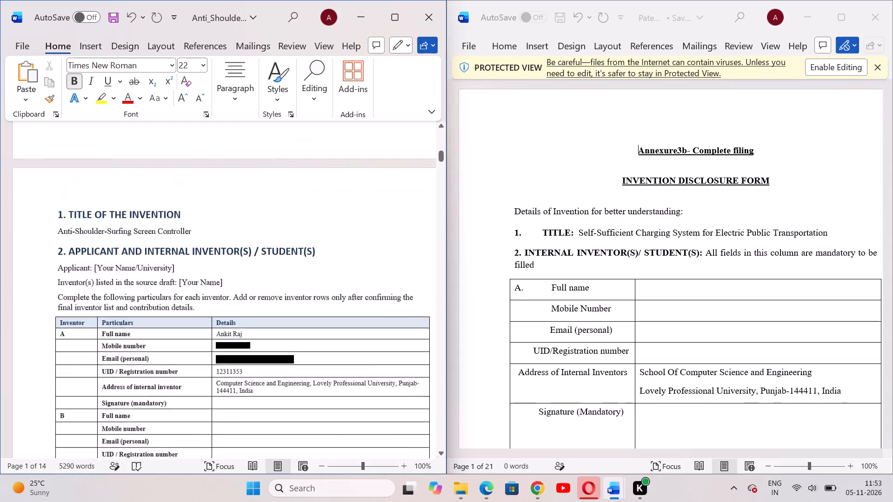
{"action": "scroll", "coordinate": [76, 203], "scroll_direction": "up", "scroll_amount": 3}
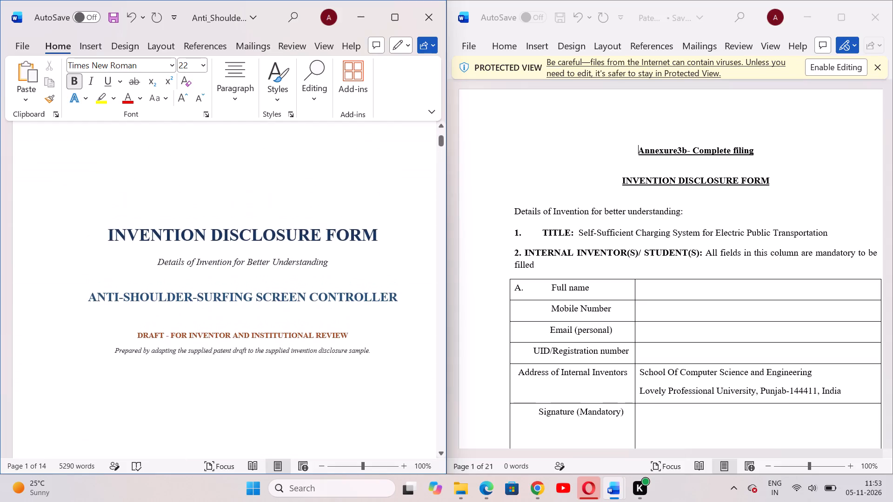
{"action": "key", "text": "Return"}
{"action": "scroll", "coordinate": [104, 264], "scroll_direction": "down", "scroll_amount": 2}
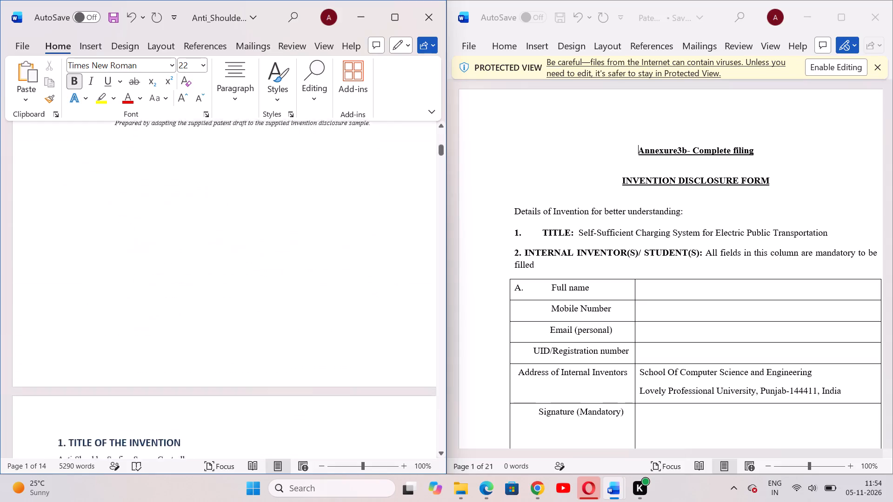
{"action": "scroll", "coordinate": [104, 264], "scroll_direction": "down", "scroll_amount": 1}
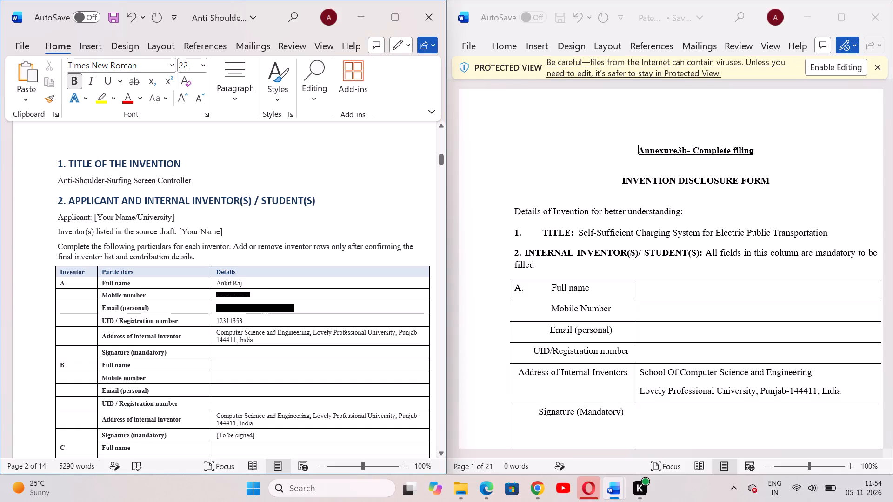
{"action": "scroll", "coordinate": [104, 264], "scroll_direction": "up", "scroll_amount": 2}
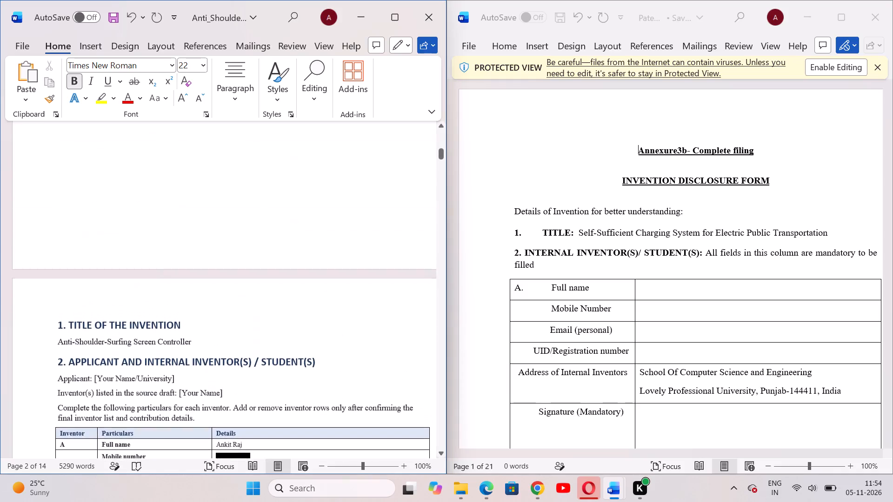
{"action": "scroll", "coordinate": [104, 264], "scroll_direction": "up", "scroll_amount": 2}
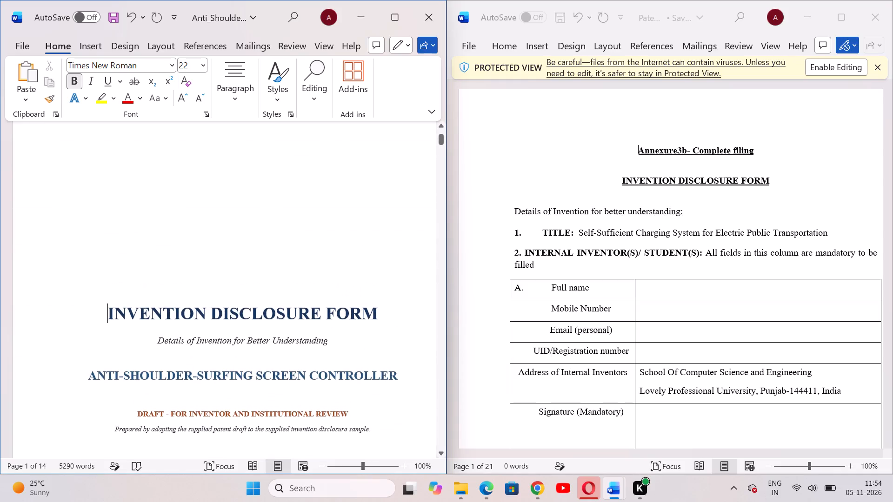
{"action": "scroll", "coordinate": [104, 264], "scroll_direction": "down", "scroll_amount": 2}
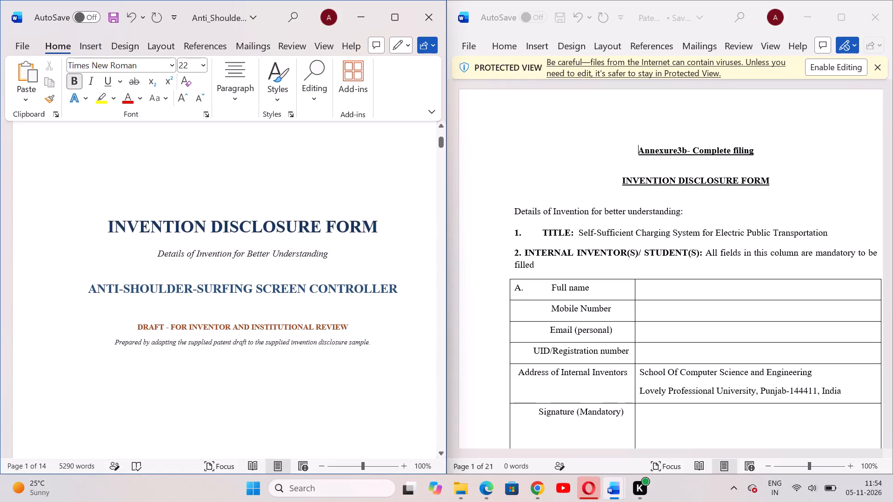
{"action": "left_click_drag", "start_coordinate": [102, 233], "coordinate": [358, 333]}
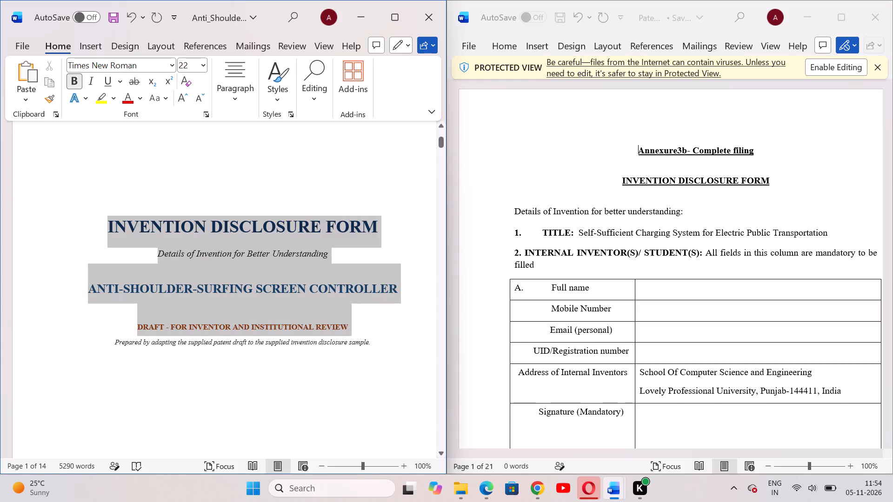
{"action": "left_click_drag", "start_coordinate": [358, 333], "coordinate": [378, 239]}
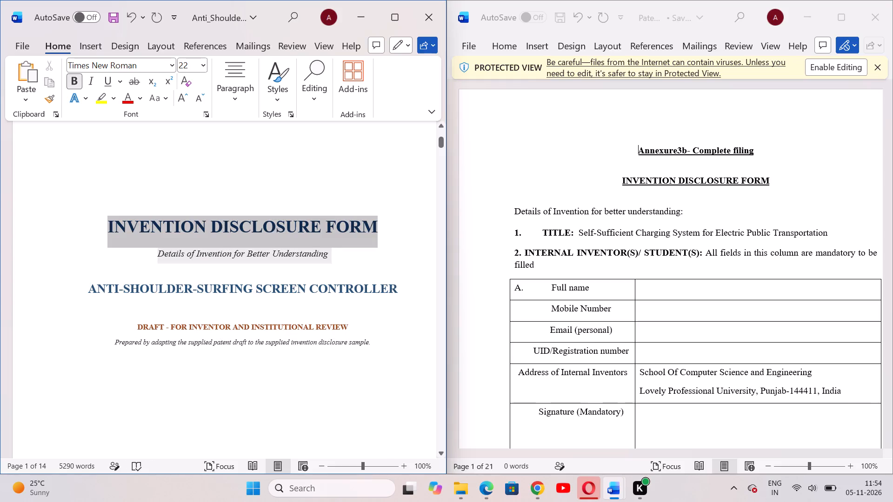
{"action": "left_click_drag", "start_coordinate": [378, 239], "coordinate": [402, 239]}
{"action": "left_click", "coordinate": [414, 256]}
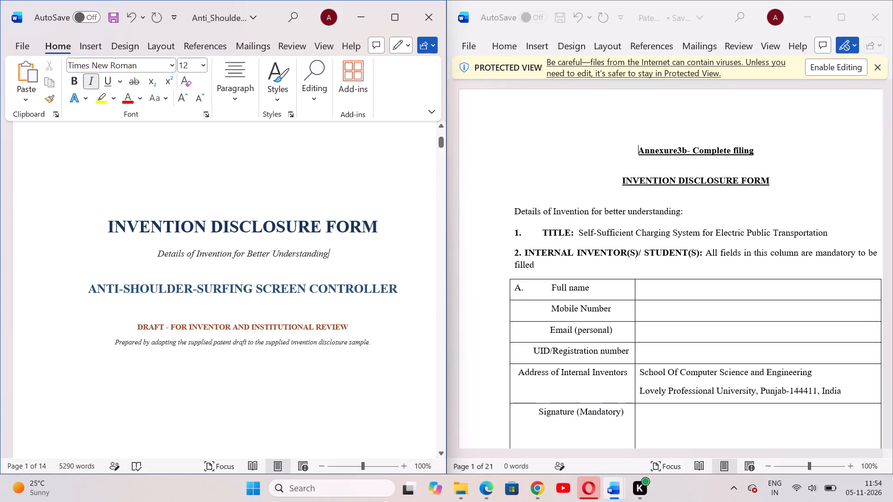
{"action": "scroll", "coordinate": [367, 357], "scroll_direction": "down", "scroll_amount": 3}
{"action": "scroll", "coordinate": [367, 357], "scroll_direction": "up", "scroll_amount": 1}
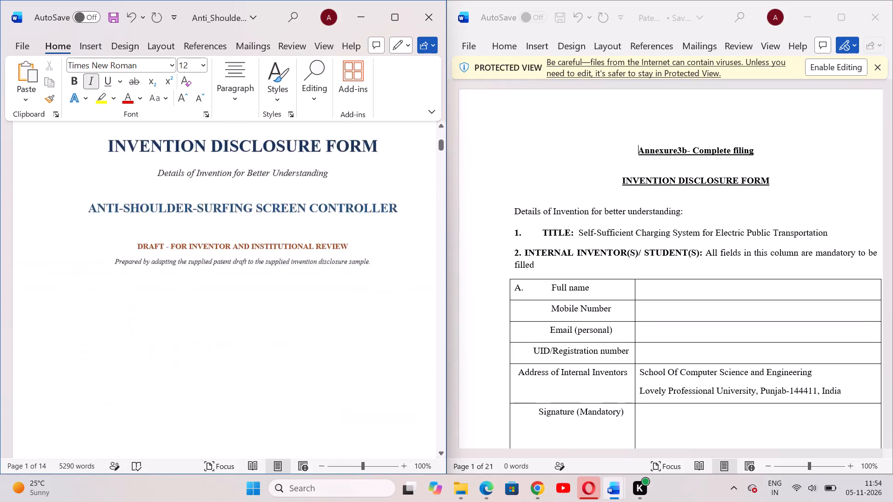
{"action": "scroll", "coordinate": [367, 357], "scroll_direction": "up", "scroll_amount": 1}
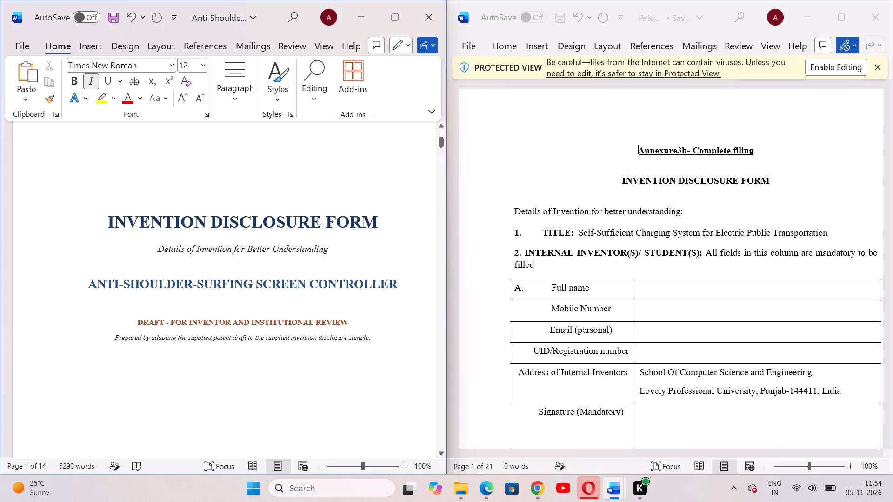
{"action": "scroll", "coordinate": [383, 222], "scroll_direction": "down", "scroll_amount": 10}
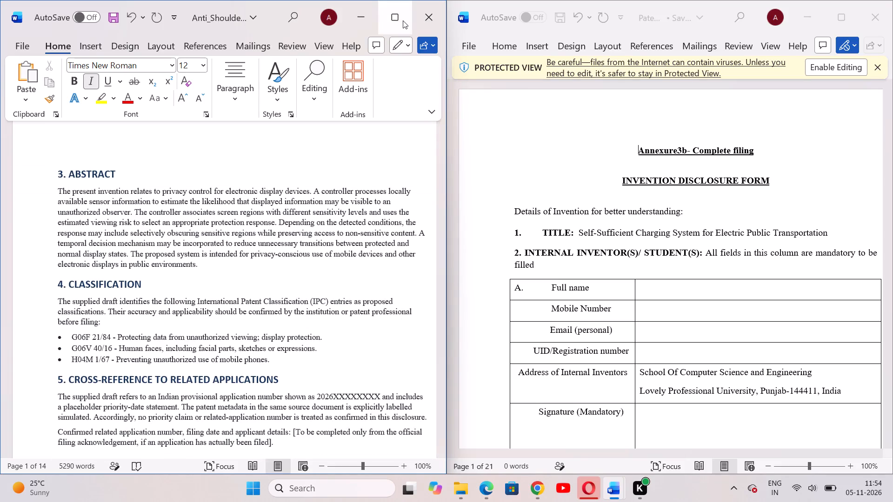
Maximize the disclosure form window.
{"action": "left_click", "coordinate": [403, 20]}
Review the title page's vertical placement, the applicant and inventor details table, and the page break before the abstract.
{"action": "scroll", "coordinate": [451, 243], "scroll_direction": "up", "scroll_amount": 9}
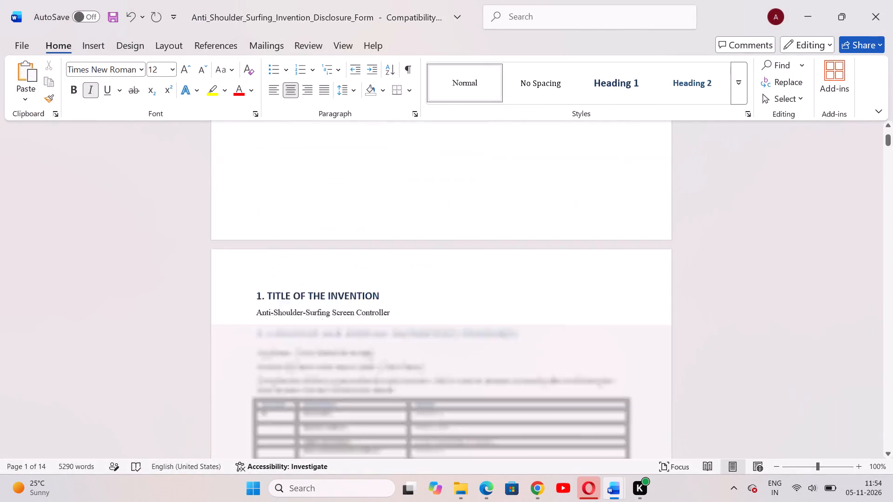
{"action": "scroll", "coordinate": [451, 243], "scroll_direction": "up", "scroll_amount": 2}
{"action": "scroll", "coordinate": [451, 243], "scroll_direction": "down", "scroll_amount": 1}
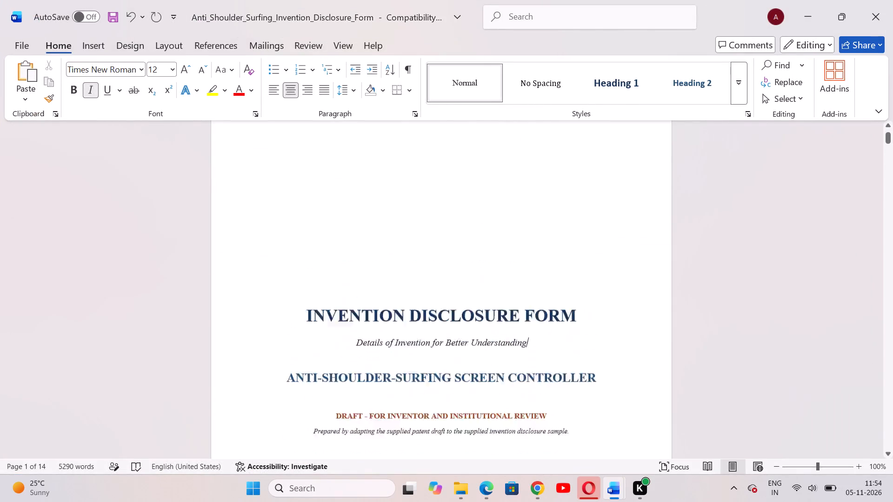
{"action": "scroll", "coordinate": [451, 243], "scroll_direction": "down", "scroll_amount": 1}
{"action": "scroll", "coordinate": [451, 243], "scroll_direction": "up", "scroll_amount": 1}
{"action": "scroll", "coordinate": [451, 243], "scroll_direction": "down", "scroll_amount": 1}
{"action": "scroll", "coordinate": [451, 243], "scroll_direction": "up", "scroll_amount": 3}
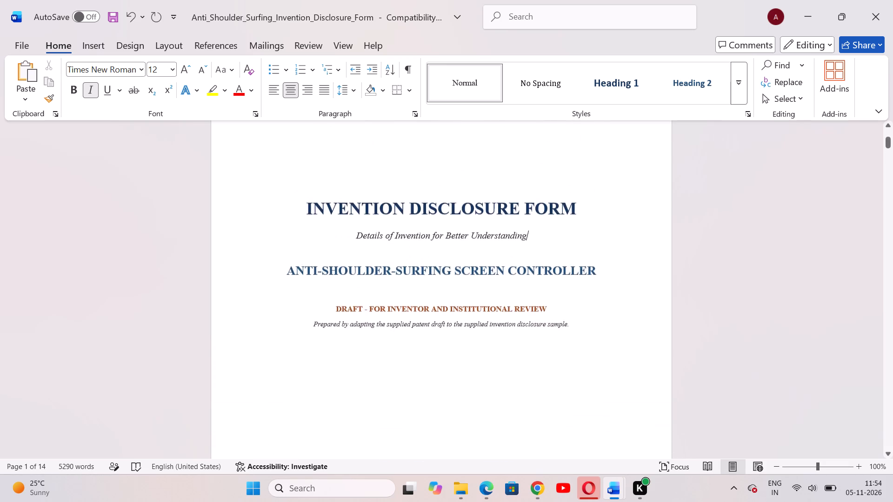
{"action": "scroll", "coordinate": [451, 243], "scroll_direction": "up", "scroll_amount": 3}
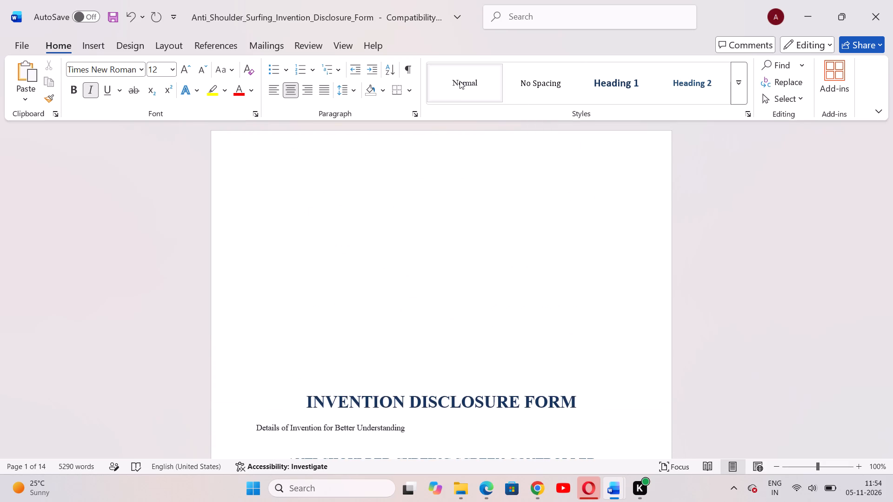
{"action": "scroll", "coordinate": [417, 177], "scroll_direction": "down", "scroll_amount": 3}
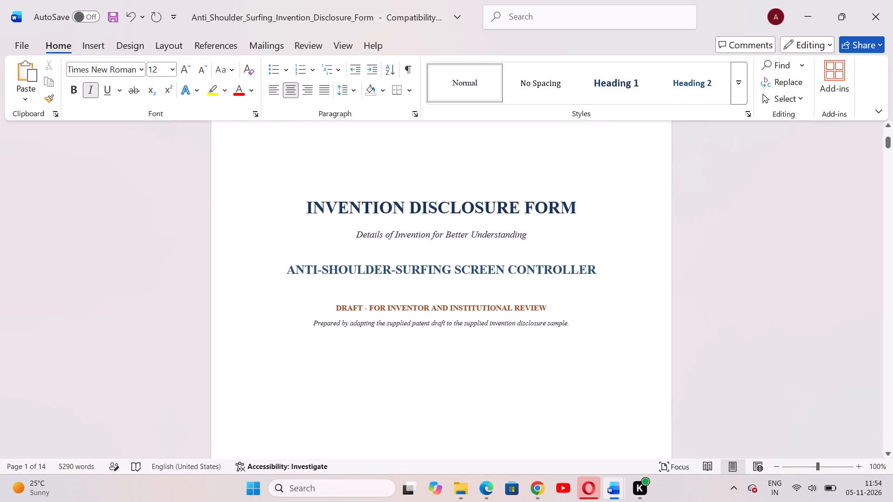
{"action": "scroll", "coordinate": [751, 214], "scroll_direction": "down", "scroll_amount": 1}
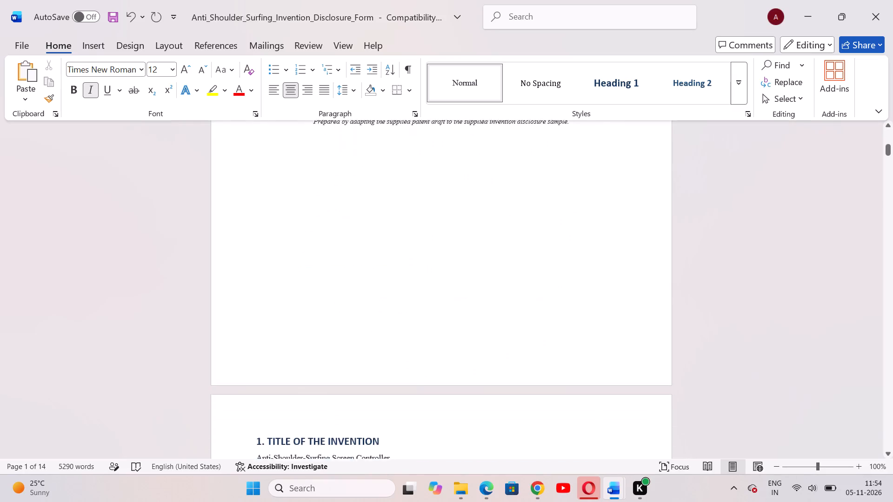
{"action": "scroll", "coordinate": [751, 214], "scroll_direction": "down", "scroll_amount": 1}
{"action": "scroll", "coordinate": [751, 214], "scroll_direction": "up", "scroll_amount": 2}
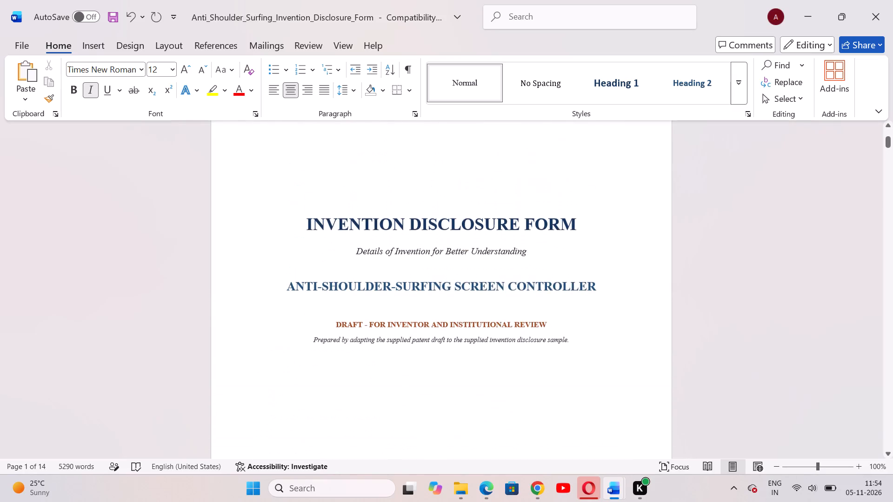
{"action": "scroll", "coordinate": [751, 214], "scroll_direction": "down", "scroll_amount": 4}
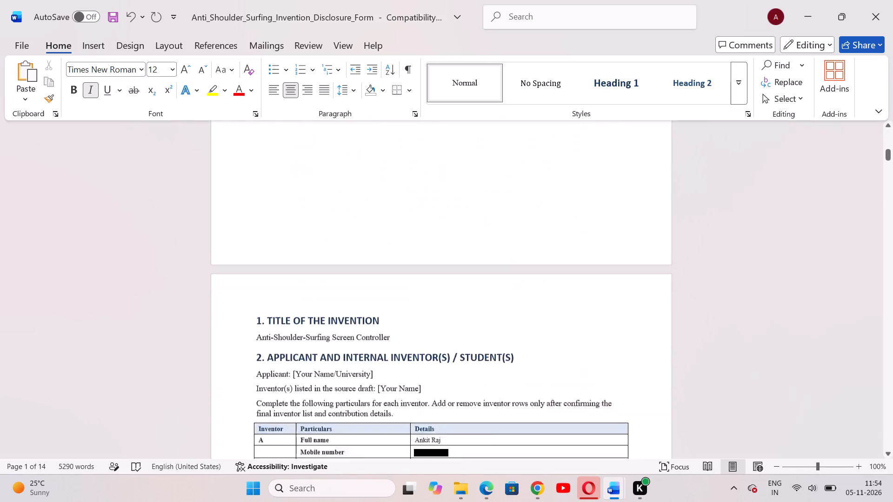
{"action": "scroll", "coordinate": [751, 214], "scroll_direction": "down", "scroll_amount": 4}
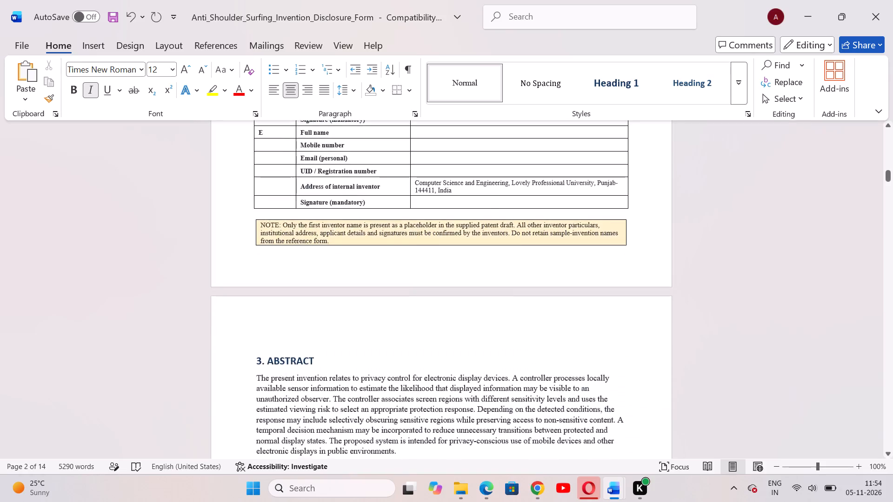
{"action": "scroll", "coordinate": [751, 214], "scroll_direction": "up", "scroll_amount": 11}
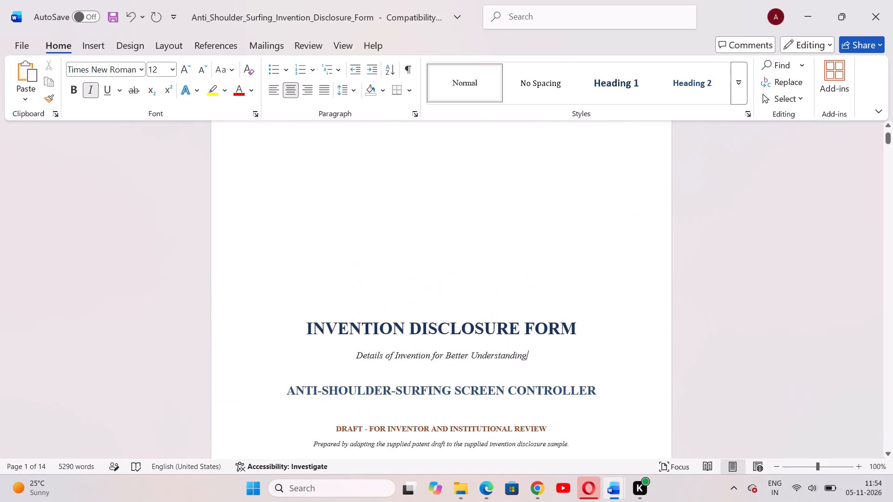
{"action": "scroll", "coordinate": [751, 214], "scroll_direction": "down", "scroll_amount": 2}
{"action": "scroll", "coordinate": [751, 214], "scroll_direction": "up", "scroll_amount": 1}
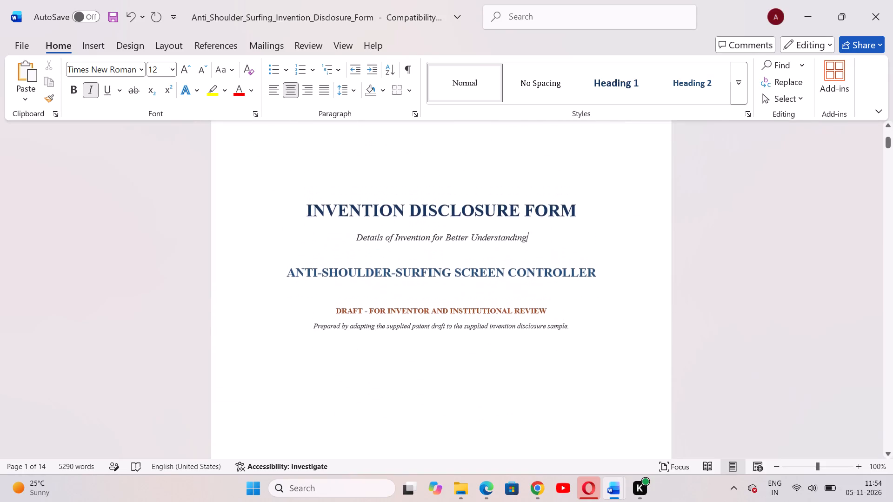
{"action": "scroll", "coordinate": [751, 214], "scroll_direction": "up", "scroll_amount": 1}
{"action": "scroll", "coordinate": [751, 214], "scroll_direction": "down", "scroll_amount": 4}
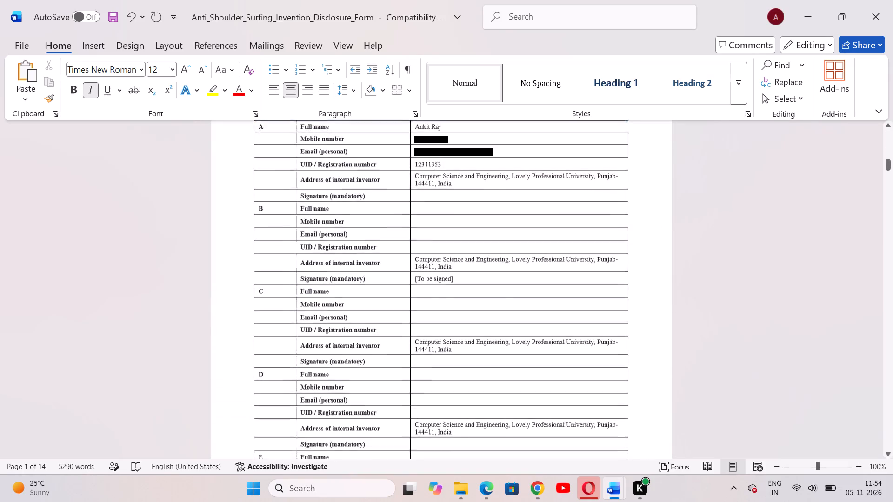
{"action": "scroll", "coordinate": [751, 214], "scroll_direction": "down", "scroll_amount": 2}
{"action": "scroll", "coordinate": [751, 214], "scroll_direction": "up", "scroll_amount": 1}
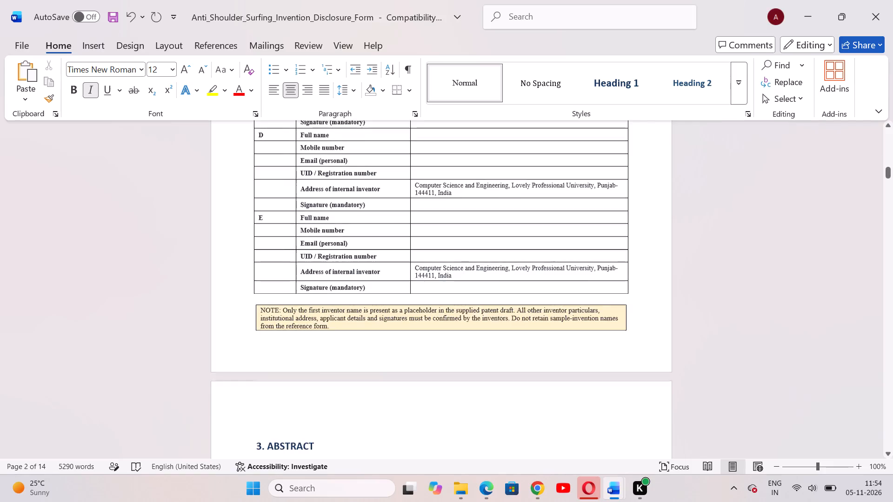
{"action": "scroll", "coordinate": [751, 214], "scroll_direction": "up", "scroll_amount": 2}
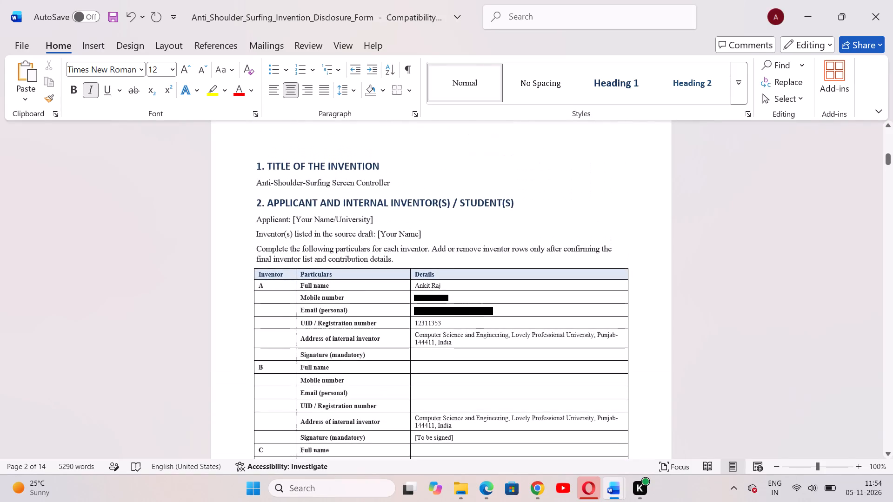
{"action": "scroll", "coordinate": [751, 214], "scroll_direction": "up", "scroll_amount": 2}
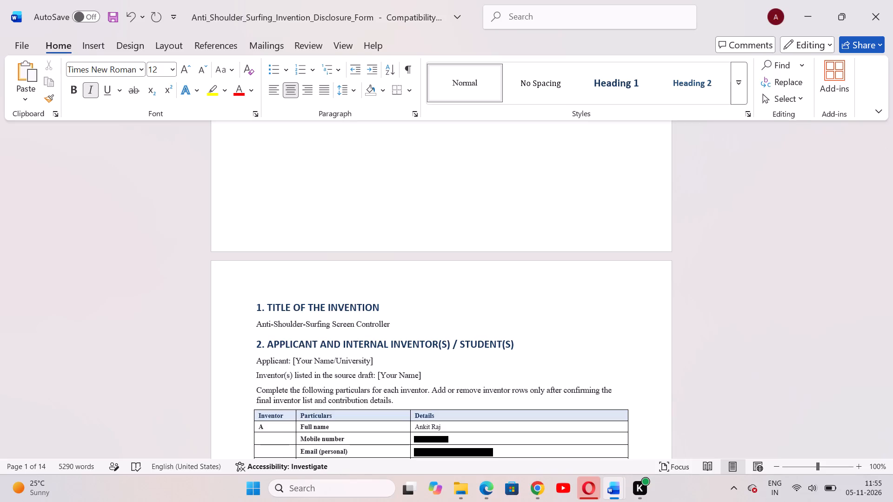
{"action": "scroll", "coordinate": [751, 214], "scroll_direction": "up", "scroll_amount": 3}
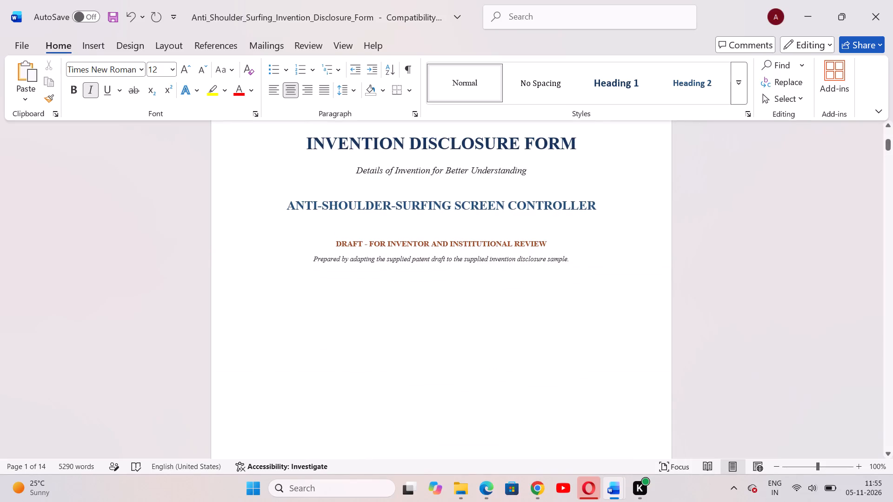
{"action": "scroll", "coordinate": [751, 214], "scroll_direction": "up", "scroll_amount": 2}
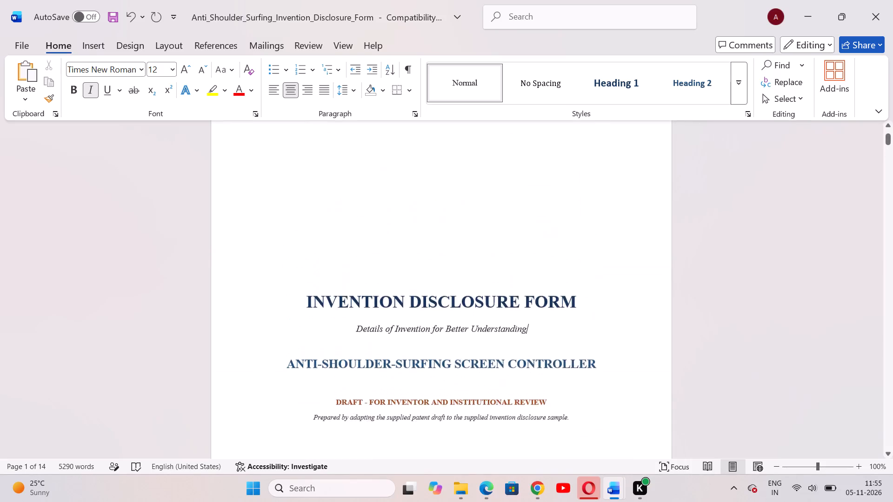
{"action": "scroll", "coordinate": [751, 214], "scroll_direction": "up", "scroll_amount": 2}
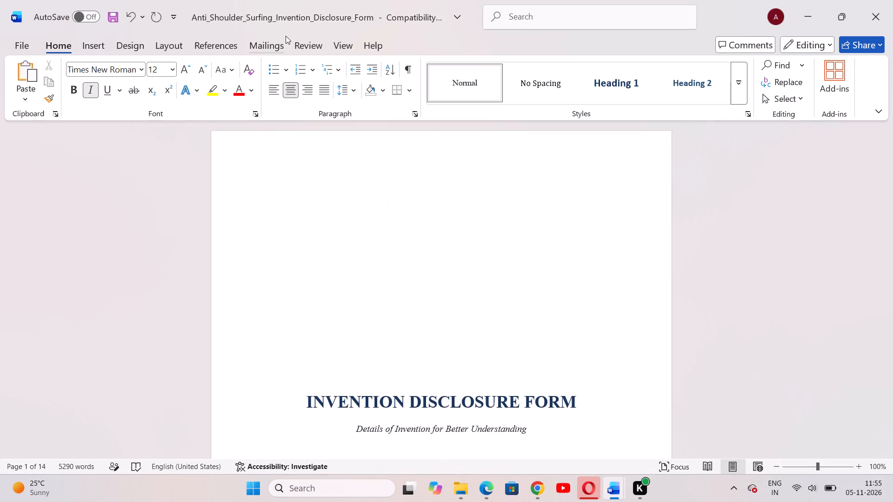
Save the disclosure form as a PDF named Anti_Shoulder_Surfing_Invention_Disclosure_Form in Downloads and check the folder in File Explorer.
{"action": "left_click", "coordinate": [17, 52]}
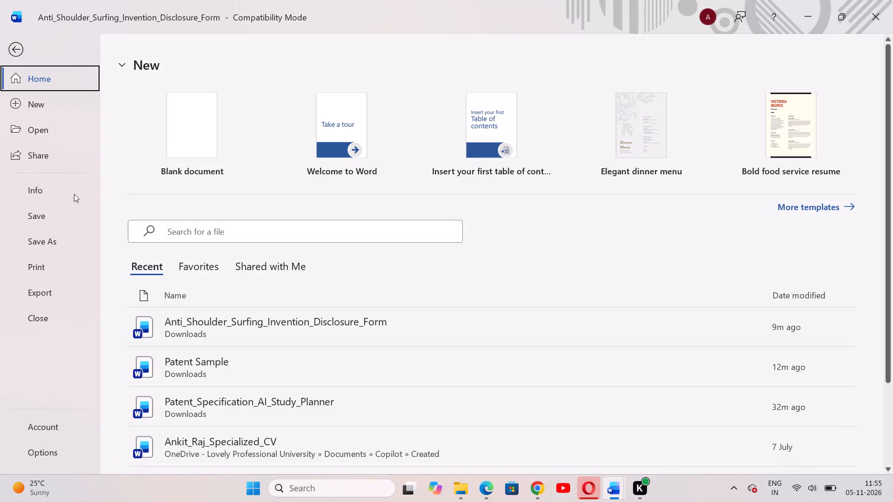
{"action": "left_click", "coordinate": [45, 243]}
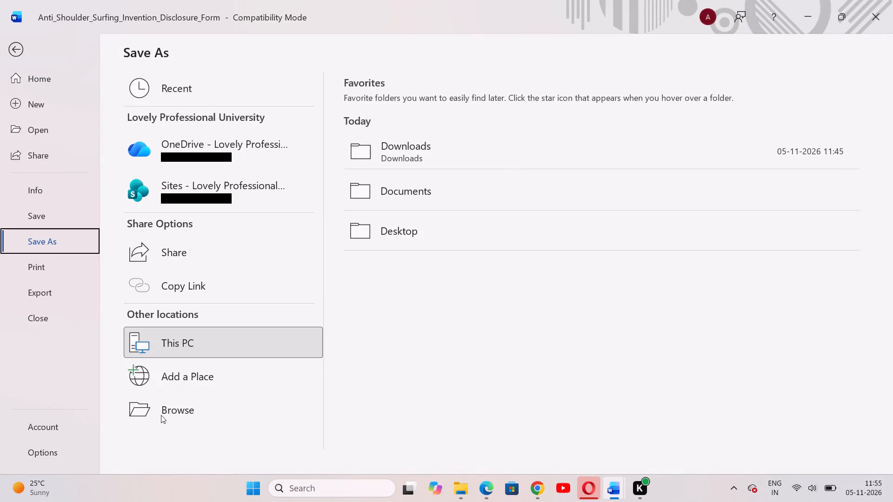
{"action": "left_click", "coordinate": [168, 418]}
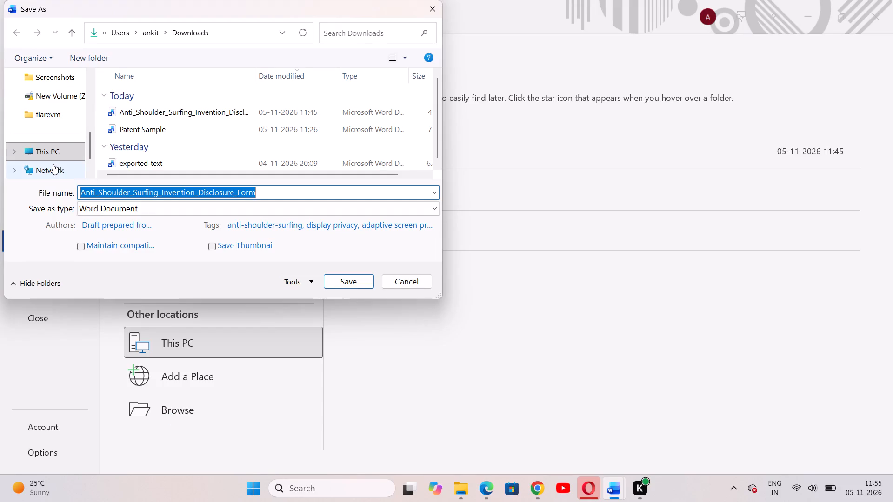
{"action": "left_click", "coordinate": [278, 211]}
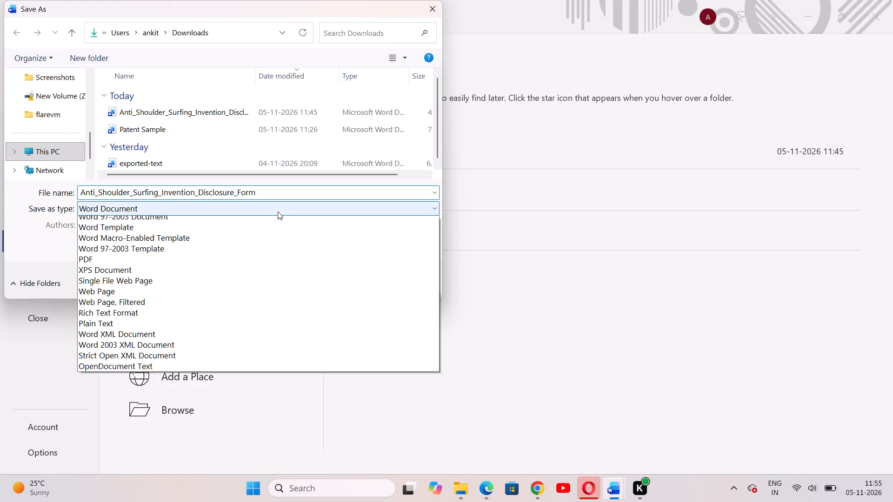
{"action": "left_click", "coordinate": [205, 286]}
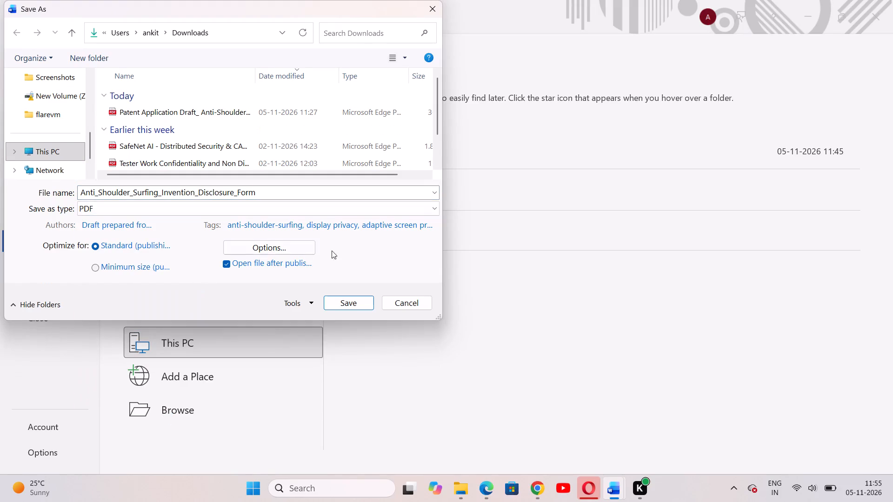
{"action": "left_click", "coordinate": [344, 307]}
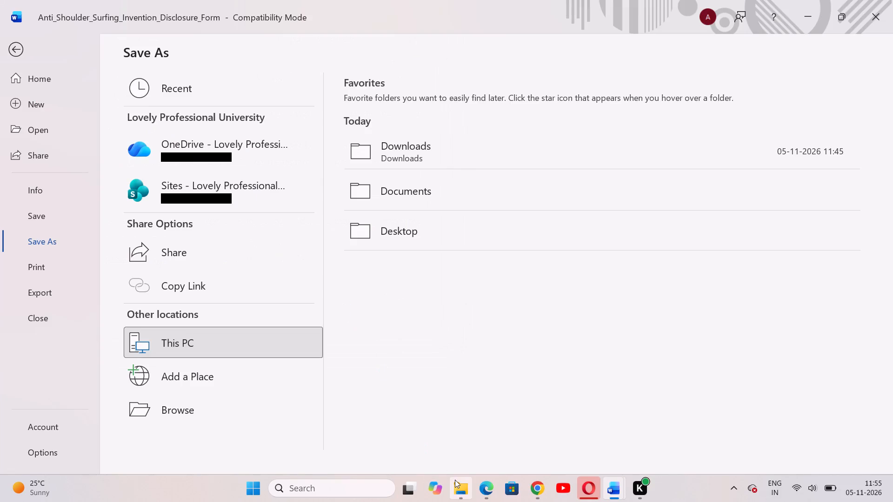
{"action": "left_click", "coordinate": [456, 483]}
{"action": "left_click", "coordinate": [456, 483]}
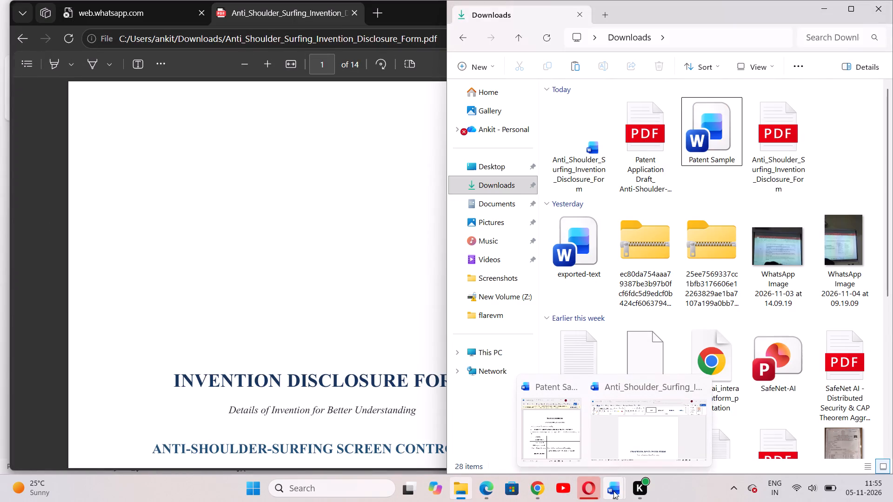
Return to Word and save the form in Downloads as a Word Document under the same name, accepting the format upgrade and suppressing that prompt in future.
{"action": "left_click", "coordinate": [629, 431]}
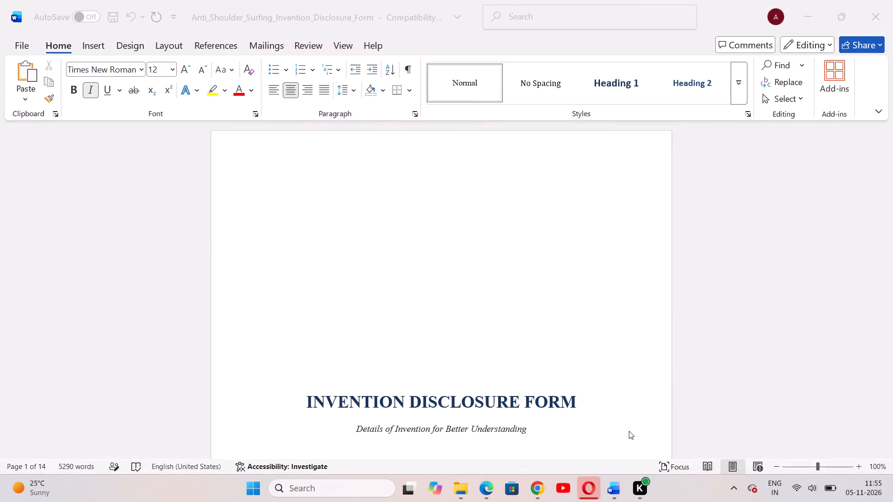
{"action": "left_click", "coordinate": [17, 41]}
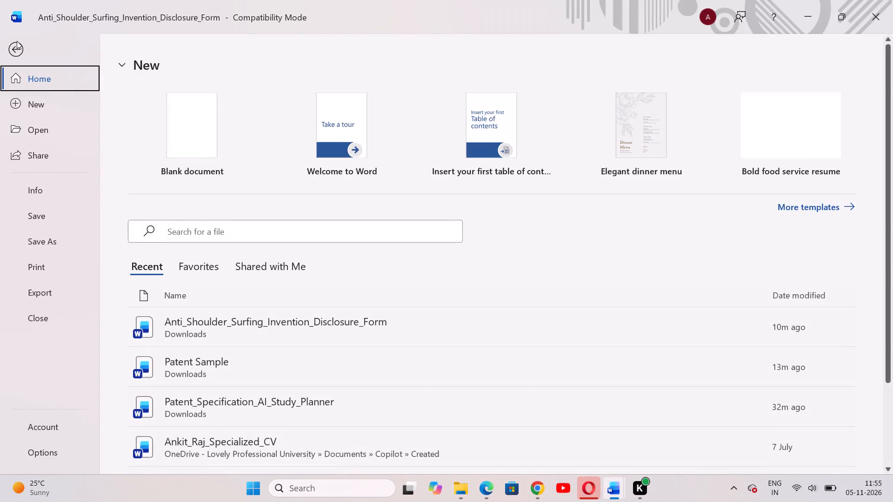
{"action": "left_click", "coordinate": [41, 240]}
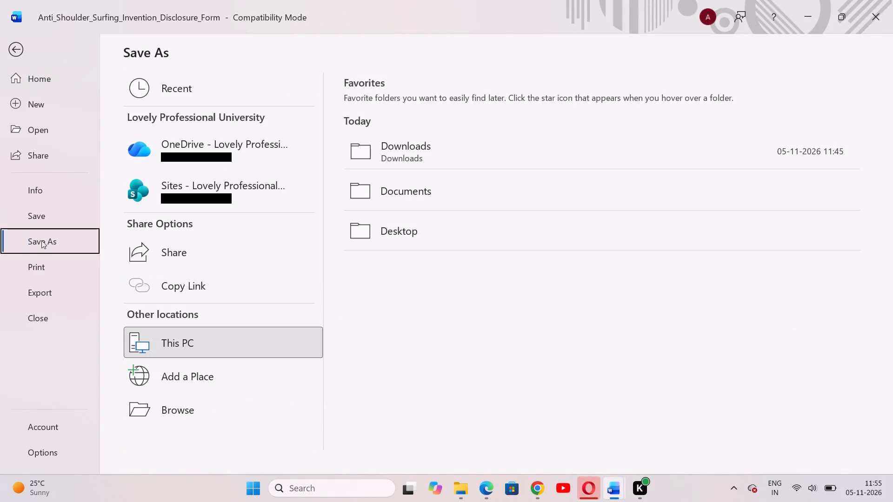
{"action": "left_click", "coordinate": [159, 412]}
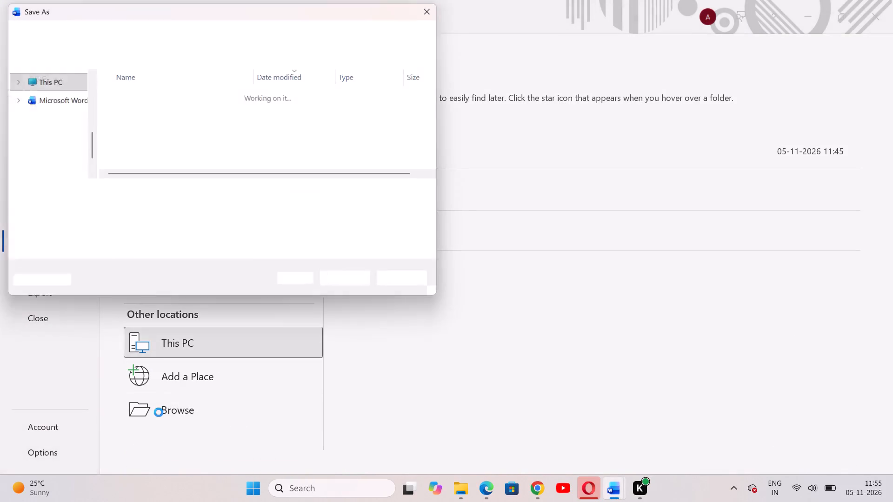
{"action": "scroll", "coordinate": [49, 113], "scroll_direction": "down", "scroll_amount": 1}
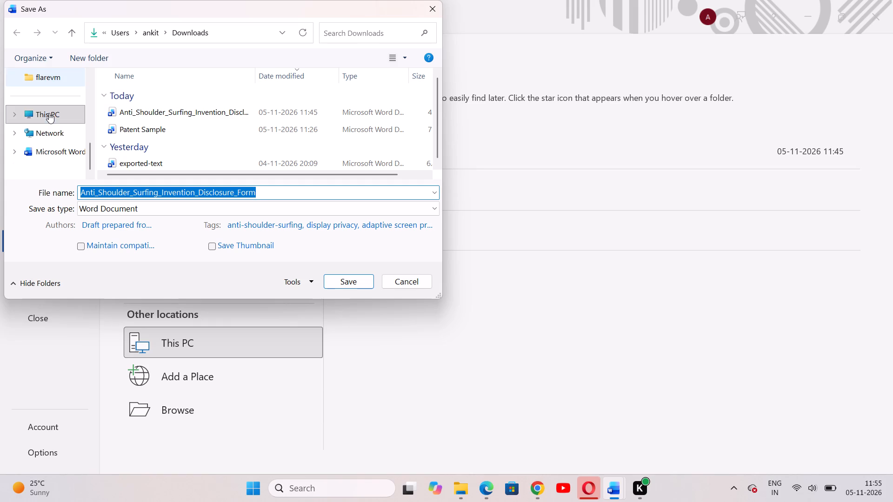
{"action": "scroll", "coordinate": [49, 113], "scroll_direction": "up", "scroll_amount": 4}
{"action": "left_click", "coordinate": [44, 173]}
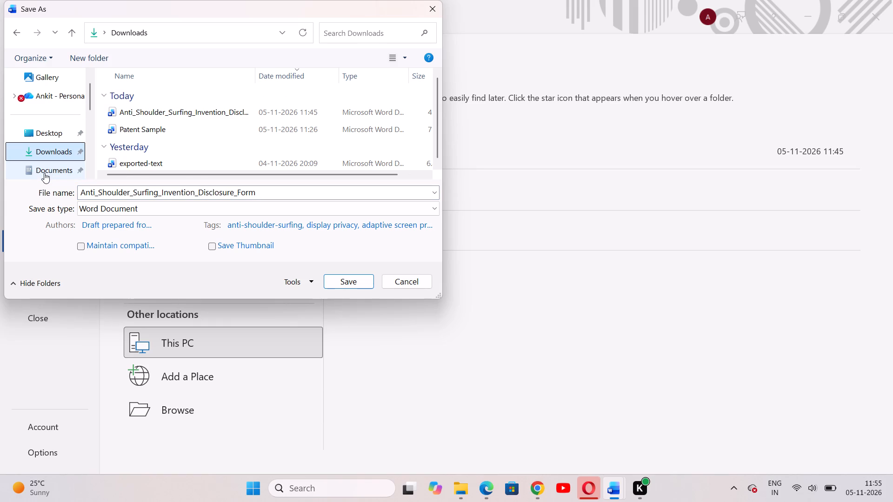
{"action": "left_click", "coordinate": [269, 196]}
{"action": "left_click", "coordinate": [269, 196]}
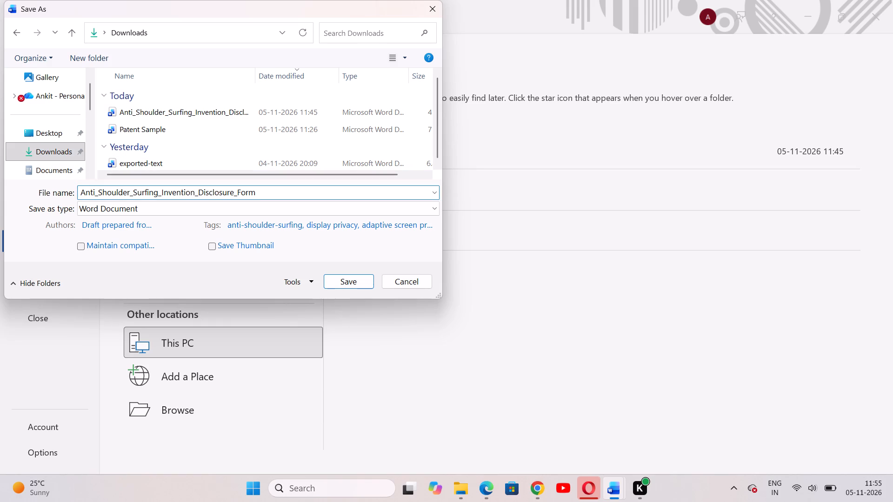
{"action": "left_click", "coordinate": [346, 284]}
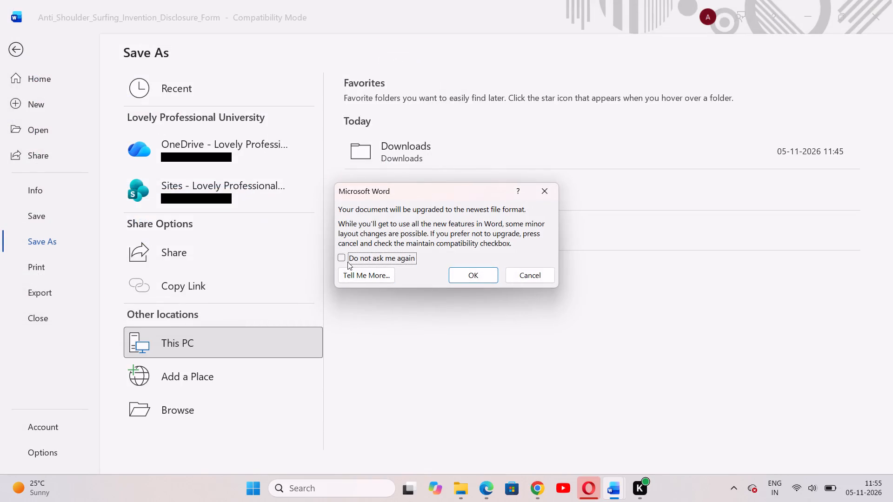
{"action": "left_click", "coordinate": [347, 257]}
{"action": "left_click", "coordinate": [468, 273]}
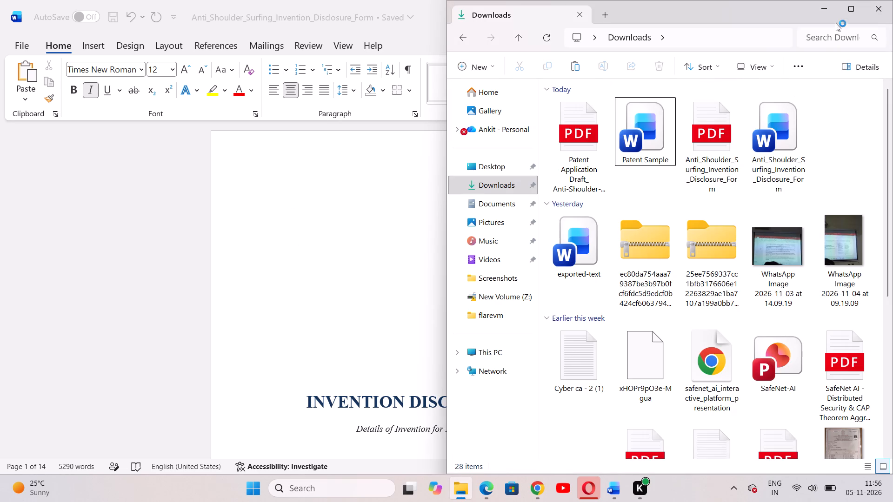
{"action": "left_click", "coordinate": [850, 10]}
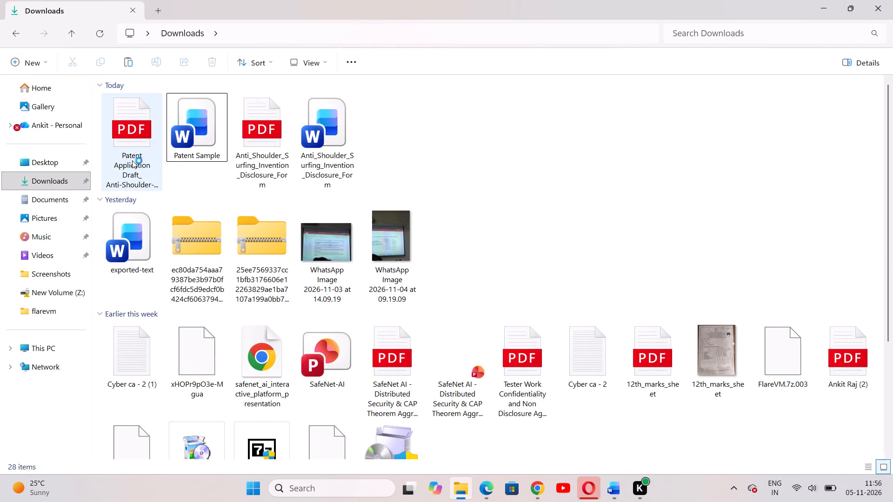
Open the original Patent Application Draft PDF from Downloads, examine its opening page and flow diagram, and close it.
{"action": "double_click", "coordinate": [120, 137]}
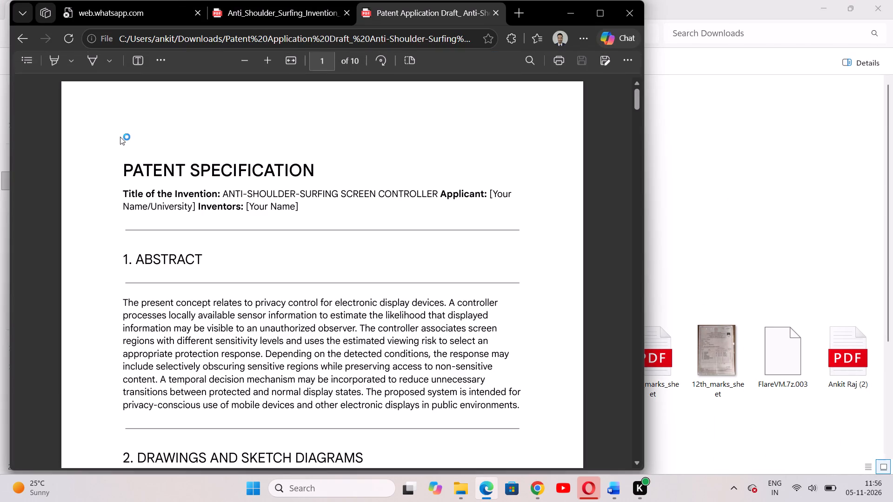
{"action": "scroll", "coordinate": [327, 263], "scroll_direction": "down", "scroll_amount": 5}
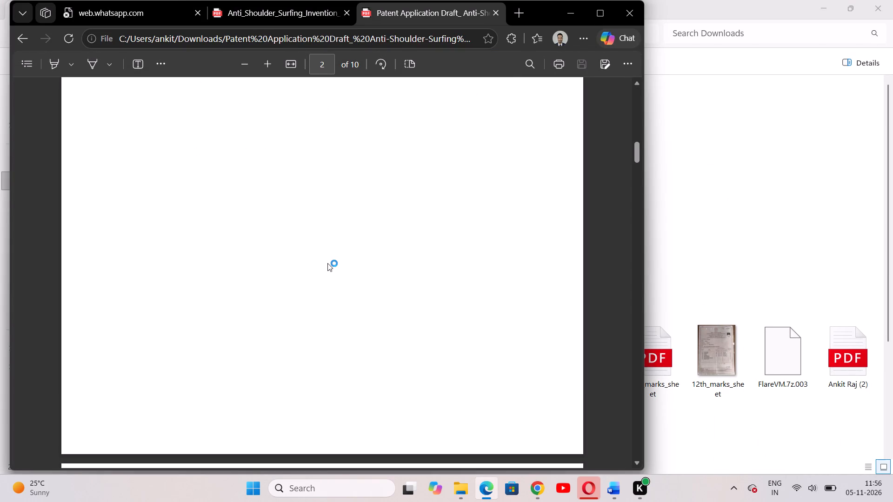
{"action": "scroll", "coordinate": [327, 263], "scroll_direction": "up", "scroll_amount": 16}
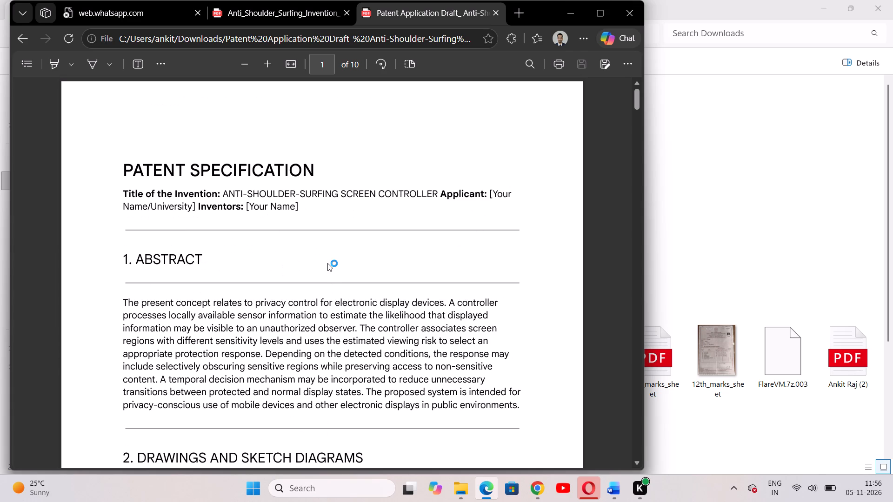
{"action": "scroll", "coordinate": [327, 263], "scroll_direction": "down", "scroll_amount": 12}
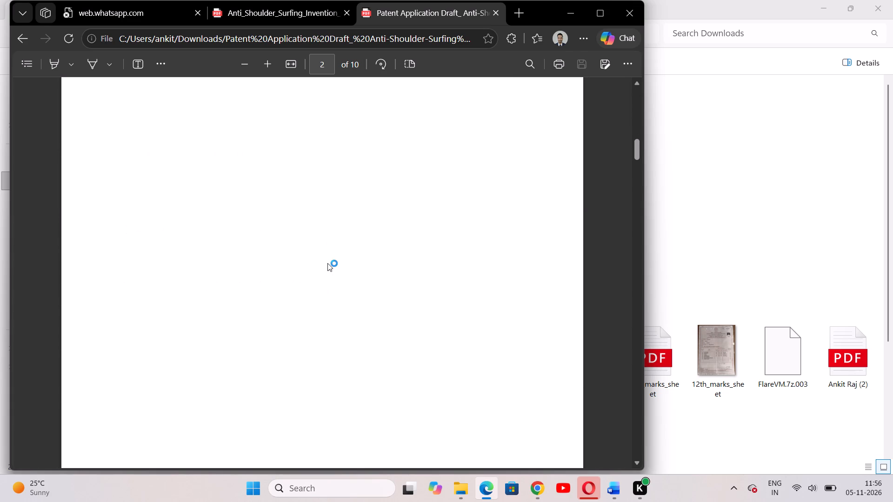
{"action": "scroll", "coordinate": [327, 263], "scroll_direction": "down", "scroll_amount": 5}
{"action": "scroll", "coordinate": [327, 263], "scroll_direction": "up", "scroll_amount": 1}
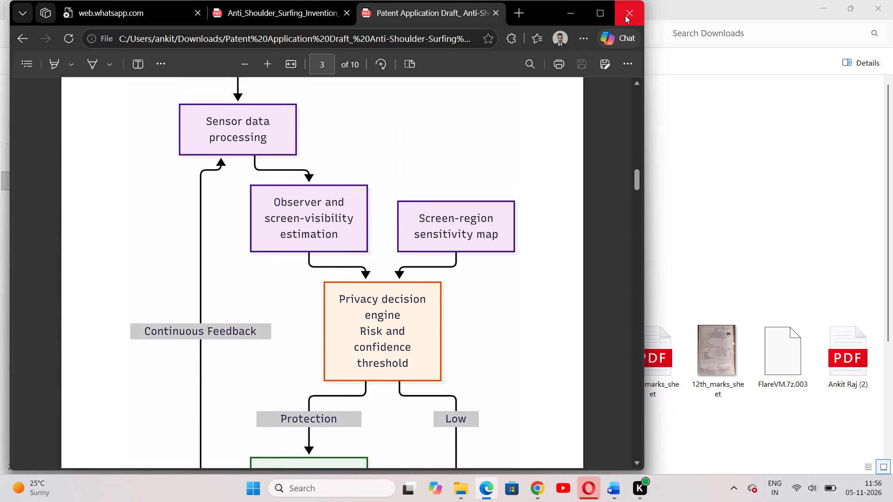
{"action": "left_click", "coordinate": [623, 15]}
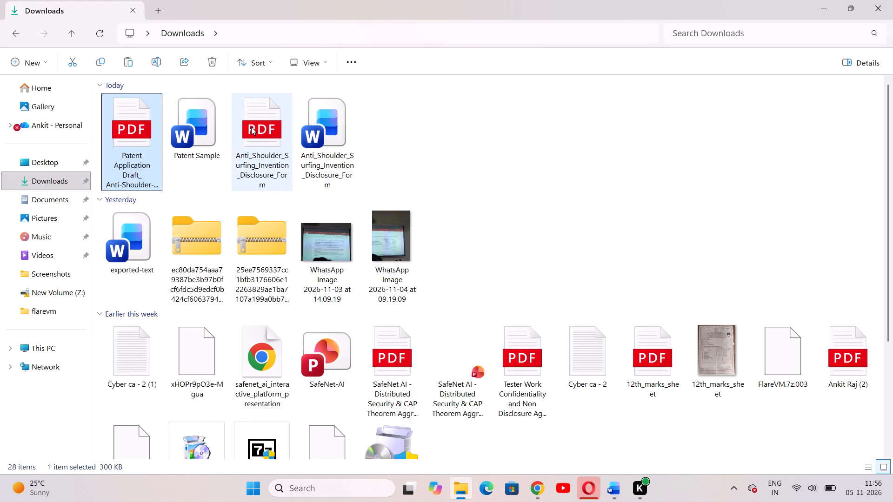
Open the exported disclosure form PDF, examine its title page and inventor details table, and close it.
{"action": "double_click", "coordinate": [251, 127]}
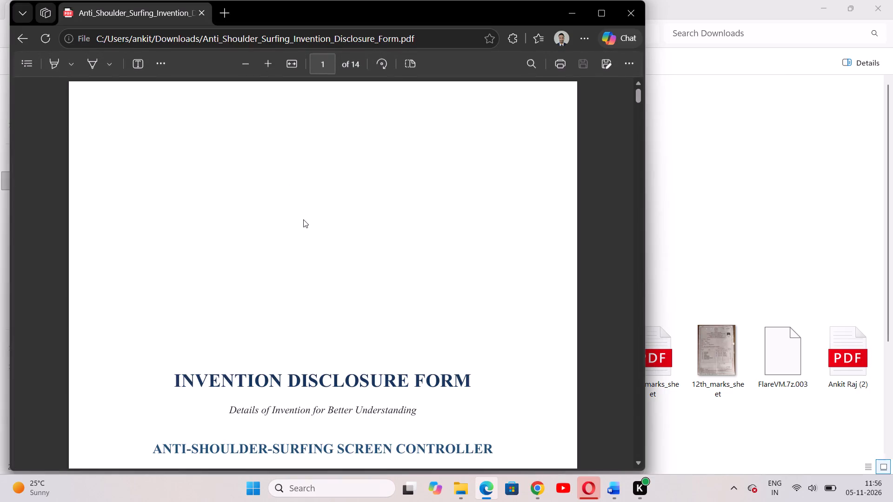
{"action": "scroll", "coordinate": [303, 219], "scroll_direction": "down", "scroll_amount": 6}
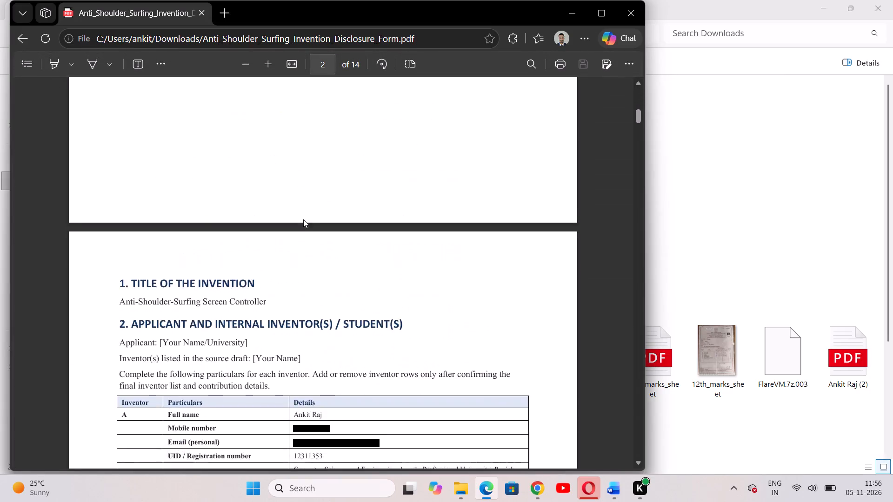
{"action": "scroll", "coordinate": [303, 219], "scroll_direction": "down", "scroll_amount": 5}
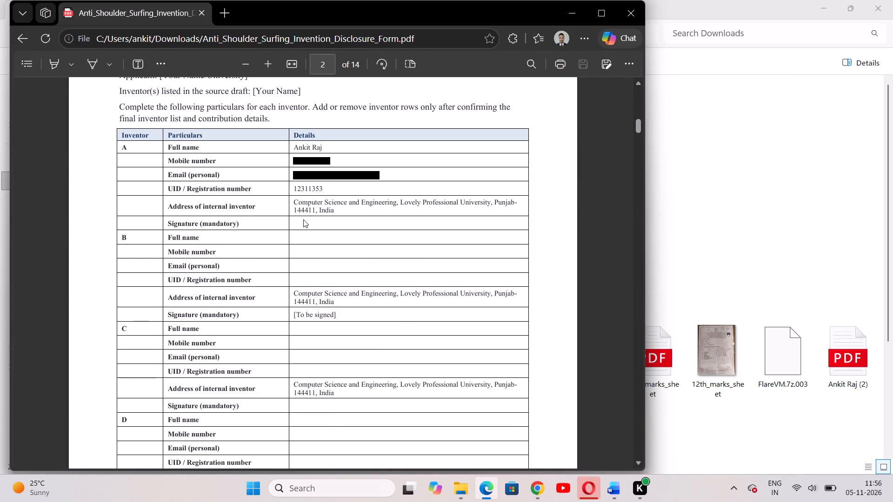
{"action": "scroll", "coordinate": [303, 219], "scroll_direction": "down", "scroll_amount": 1}
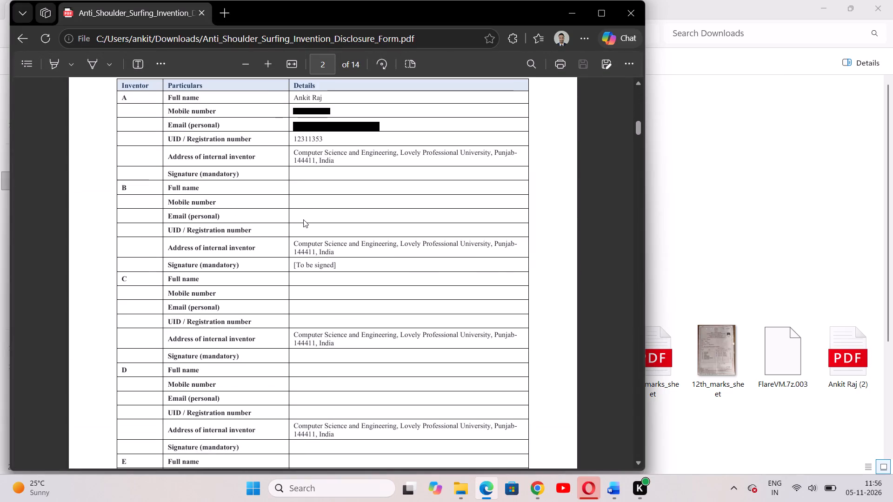
{"action": "scroll", "coordinate": [303, 219], "scroll_direction": "down", "scroll_amount": 1}
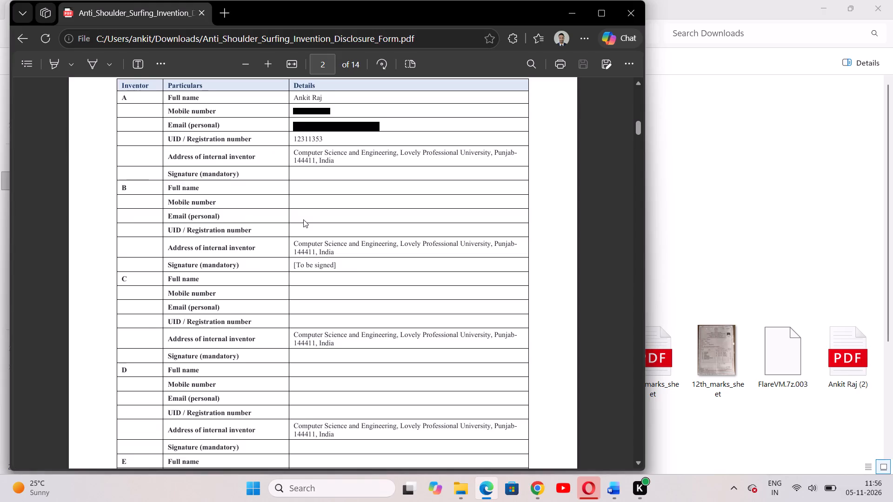
{"action": "left_click", "coordinate": [622, 22]}
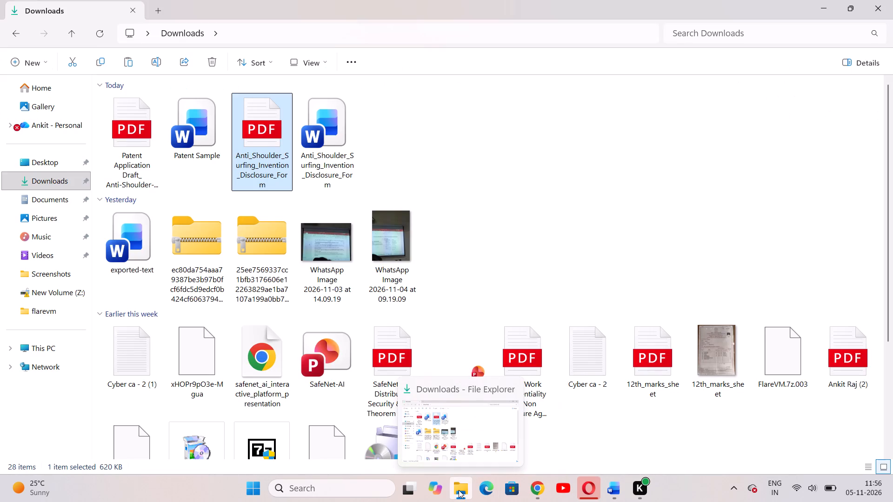
Try to delete both the PDF and Word copies of the disclosure form from Downloads, retrying once before closing the file conflict dialog.
{"action": "key", "text": "shift+Right"}
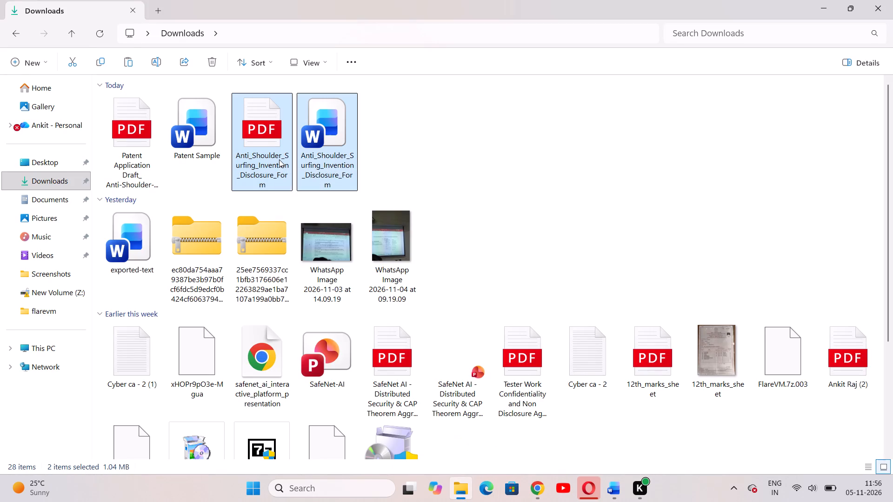
{"action": "key", "text": "Delete"}
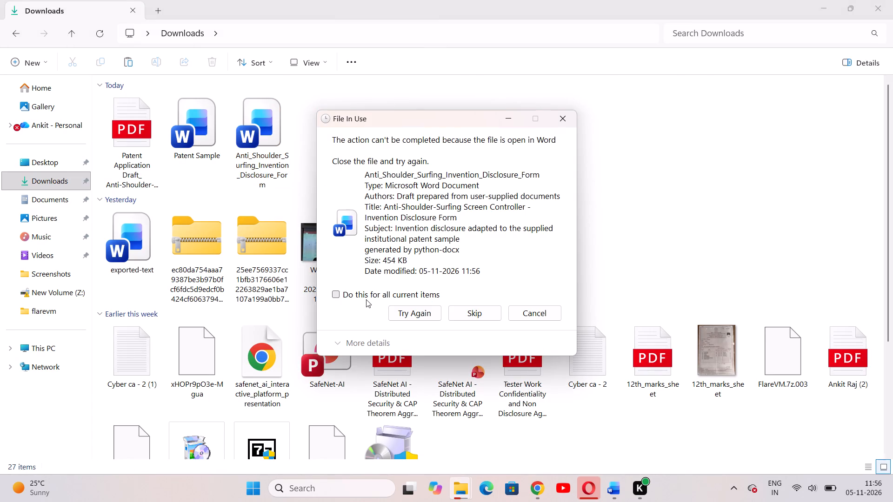
{"action": "left_click", "coordinate": [340, 294]}
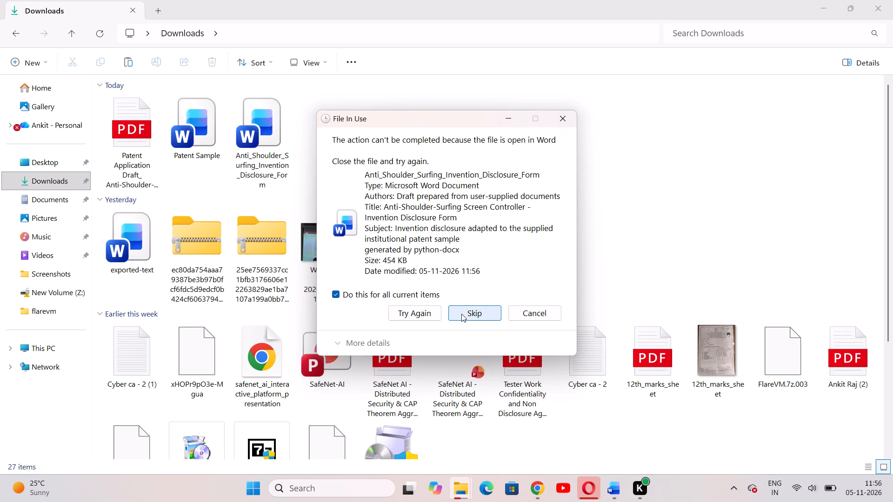
{"action": "left_click", "coordinate": [432, 314]}
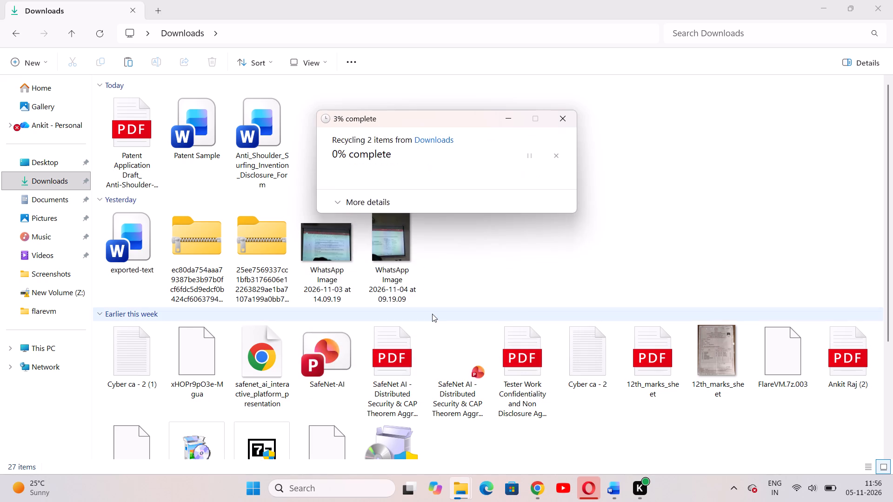
{"action": "left_click", "coordinate": [571, 112]}
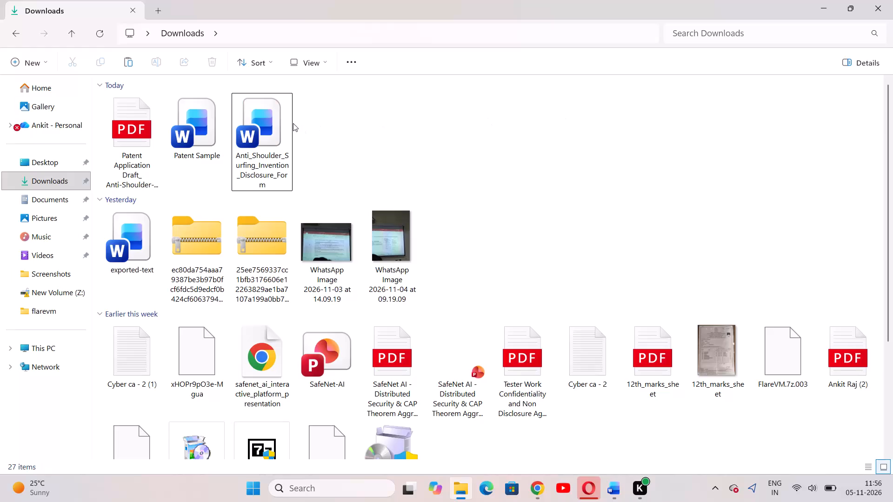
Open the disclosure form Word file from Downloads and remove the "[To be signed]" placeholder from Inventor B's signature cell.
{"action": "double_click", "coordinate": [293, 123]}
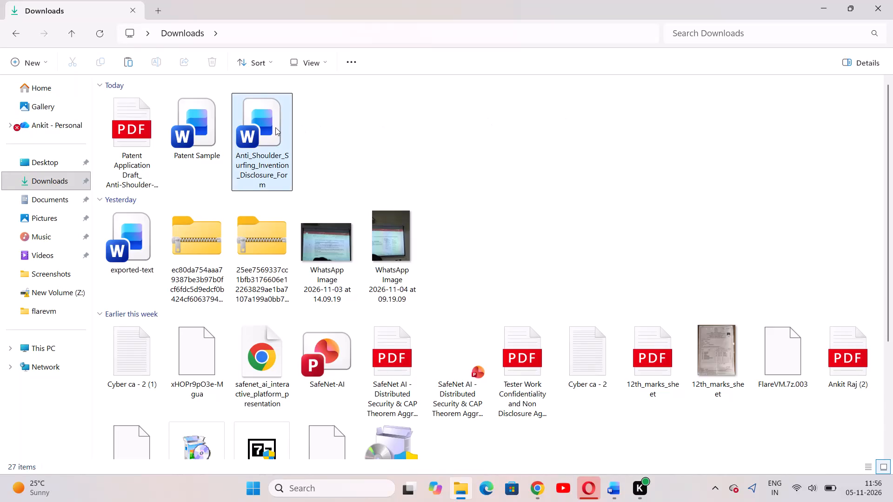
{"action": "double_click", "coordinate": [275, 127]}
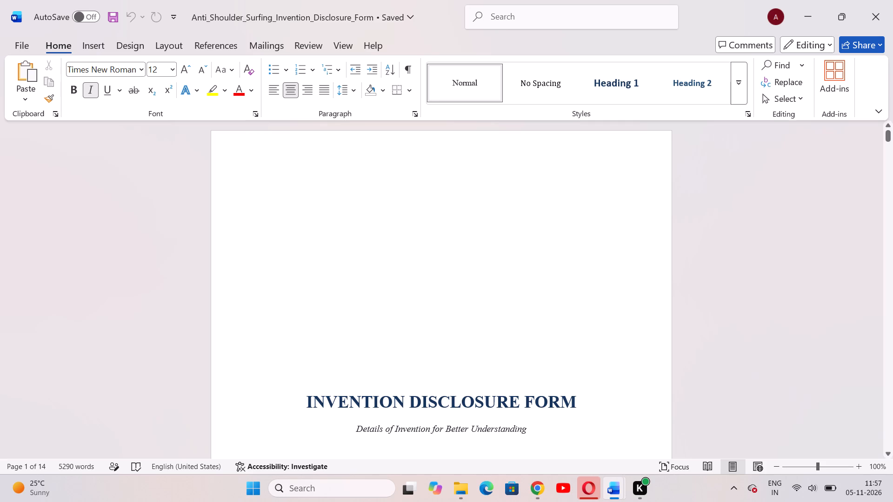
{"action": "scroll", "coordinate": [807, 284], "scroll_direction": "down", "scroll_amount": 5}
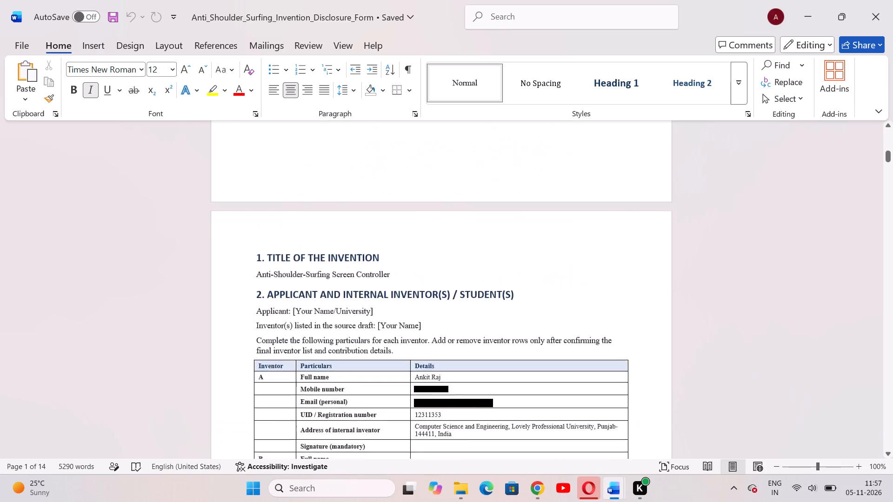
{"action": "scroll", "coordinate": [807, 284], "scroll_direction": "down", "scroll_amount": 1}
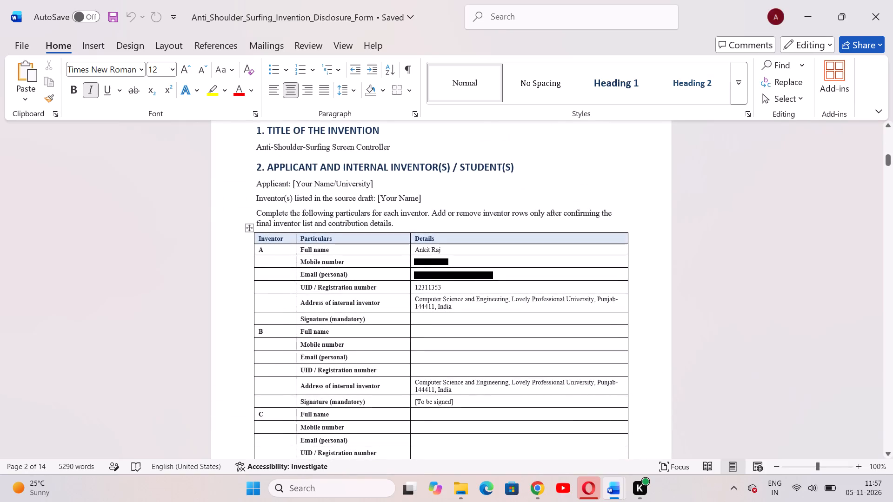
{"action": "left_click_drag", "start_coordinate": [457, 403], "coordinate": [413, 403]}
{"action": "key", "text": "BackSpace"}
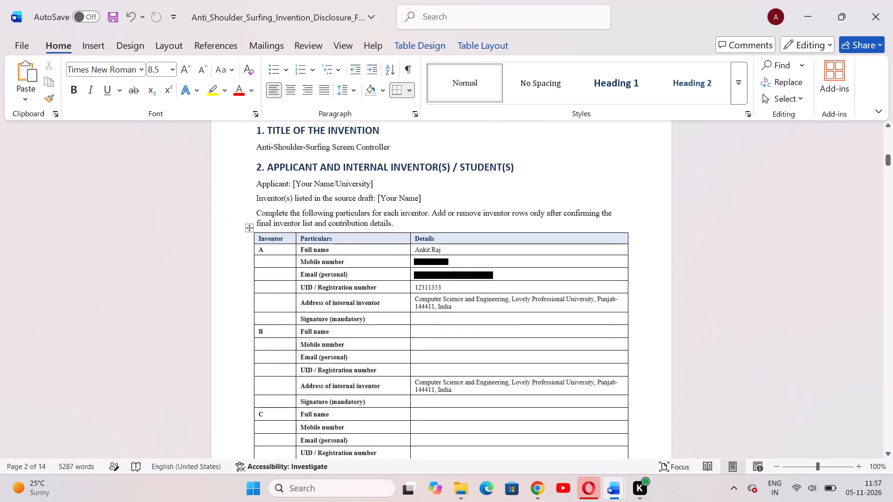
Save the corrected form in Downloads as a PDF named Anti_Shoulder_Surfing_Invention_Disclosure_Form.
{"action": "scroll", "coordinate": [713, 363], "scroll_direction": "down", "scroll_amount": 7}
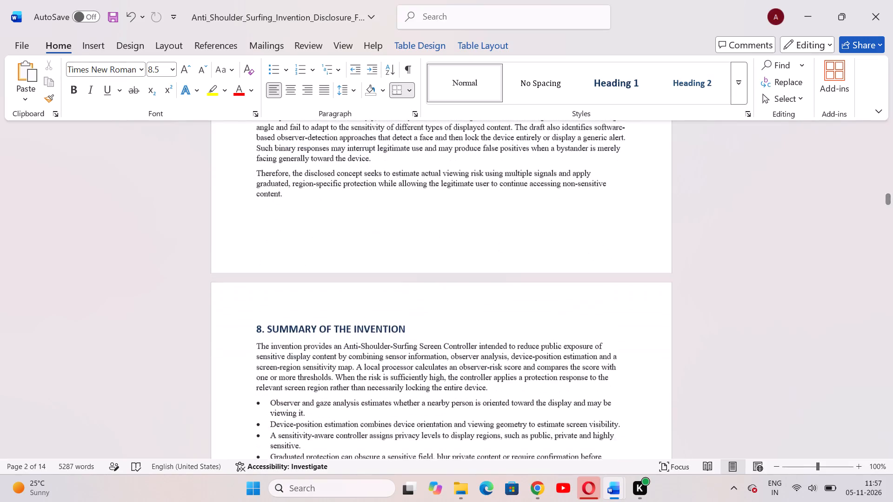
{"action": "left_click", "coordinate": [27, 47]}
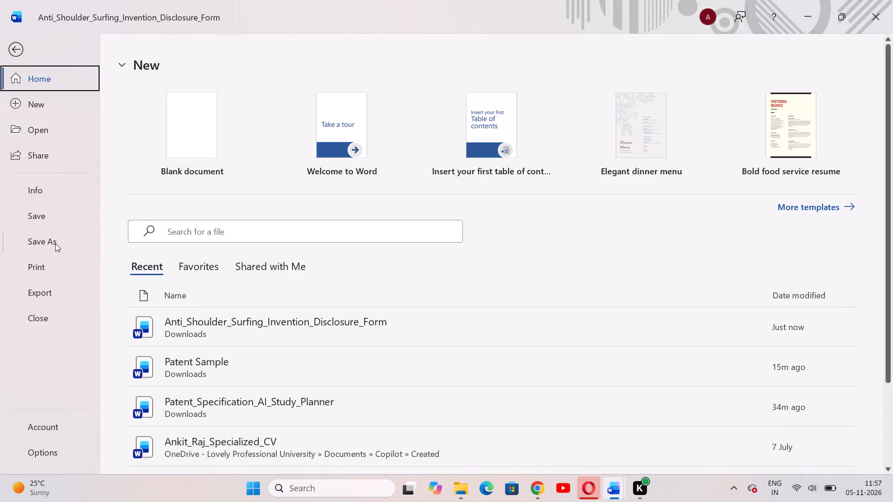
{"action": "left_click", "coordinate": [55, 244]}
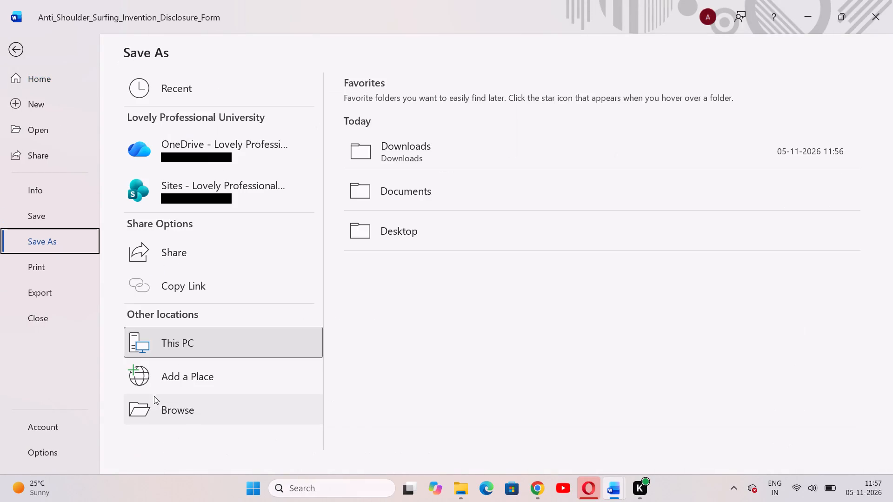
{"action": "left_click", "coordinate": [156, 403]}
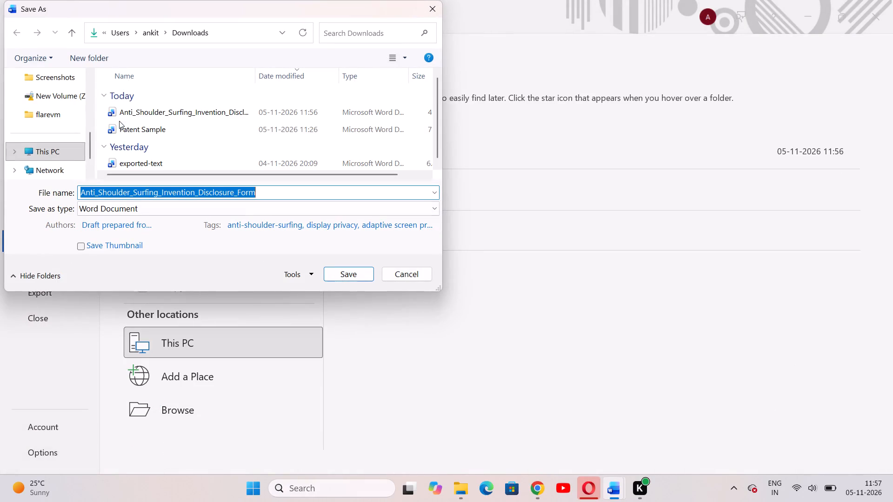
{"action": "scroll", "coordinate": [26, 120], "scroll_direction": "up", "scroll_amount": 3}
{"action": "left_click", "coordinate": [39, 171]}
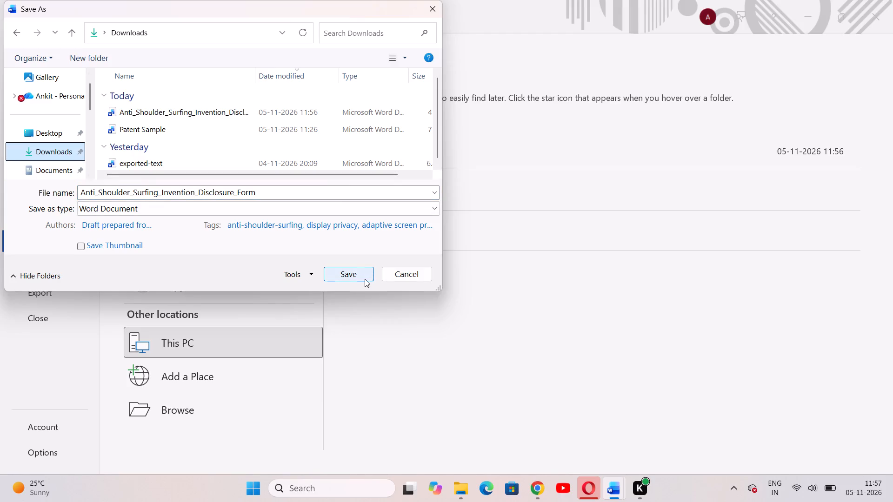
{"action": "left_click", "coordinate": [333, 214]}
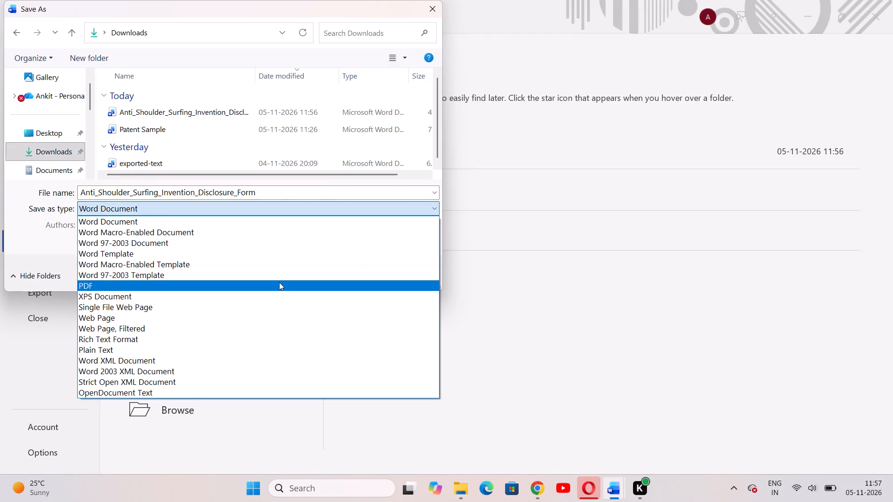
{"action": "left_click", "coordinate": [277, 285]}
{"action": "left_click", "coordinate": [340, 304]}
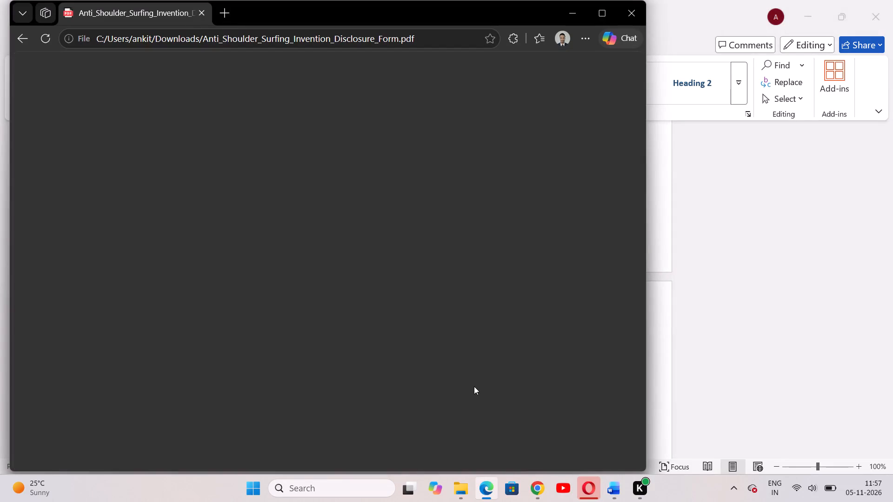
Review the newly exported PDF from the inventor details table through the invention description to the state-of-the-art comparison table.
{"action": "scroll", "coordinate": [474, 386], "scroll_direction": "down", "scroll_amount": 5}
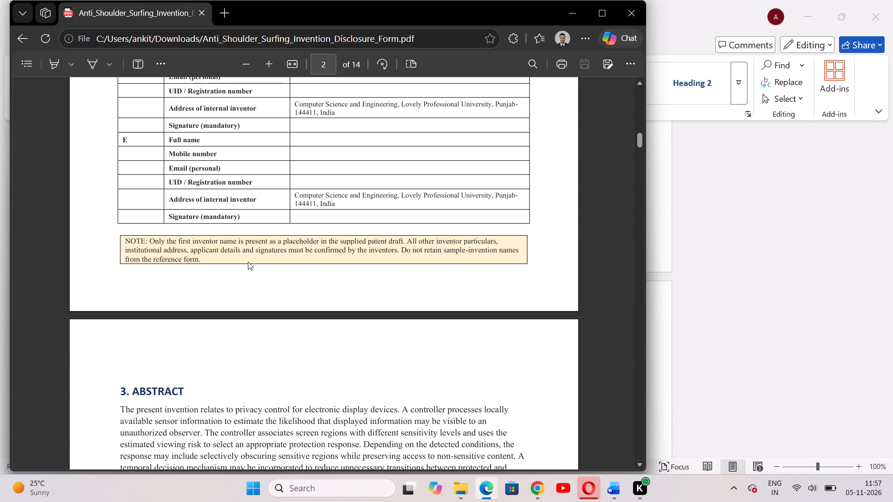
{"action": "scroll", "coordinate": [248, 262], "scroll_direction": "down", "scroll_amount": 15}
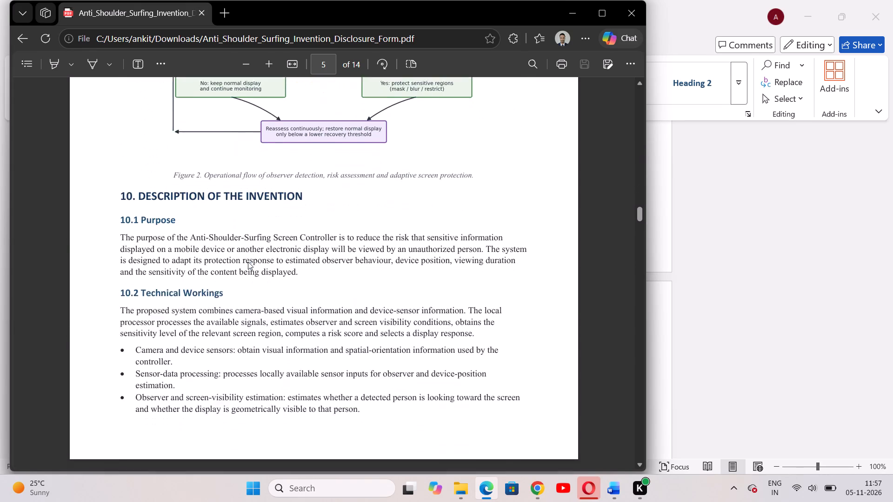
{"action": "scroll", "coordinate": [248, 262], "scroll_direction": "down", "scroll_amount": 3}
{"action": "scroll", "coordinate": [248, 262], "scroll_direction": "up", "scroll_amount": 1}
{"action": "scroll", "coordinate": [248, 262], "scroll_direction": "down", "scroll_amount": 2}
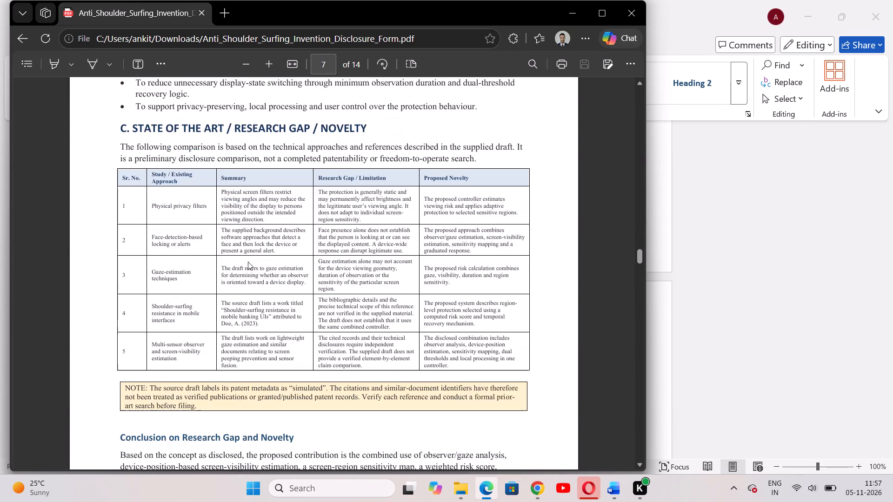
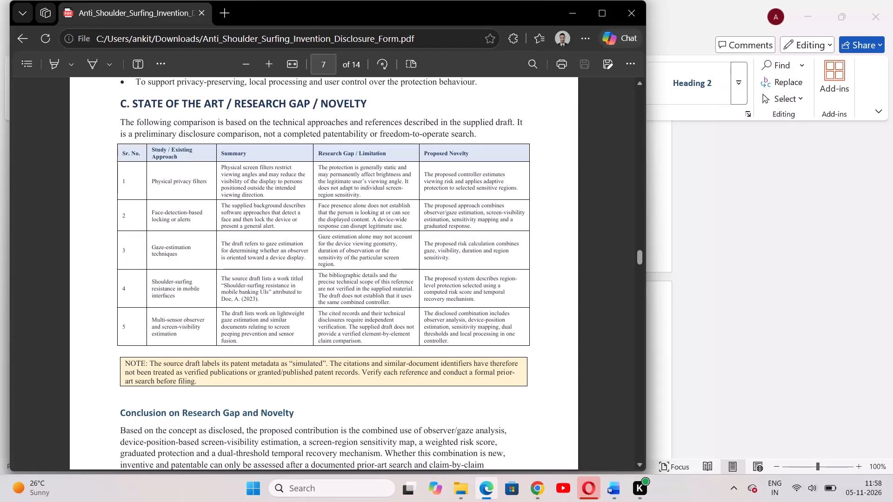
Close the disclosure form PDF and delete it from Downloads, keeping the Word file, and return to the Word document.
{"action": "left_click", "coordinate": [199, 388]}
{"action": "left_click", "coordinate": [627, 8]}
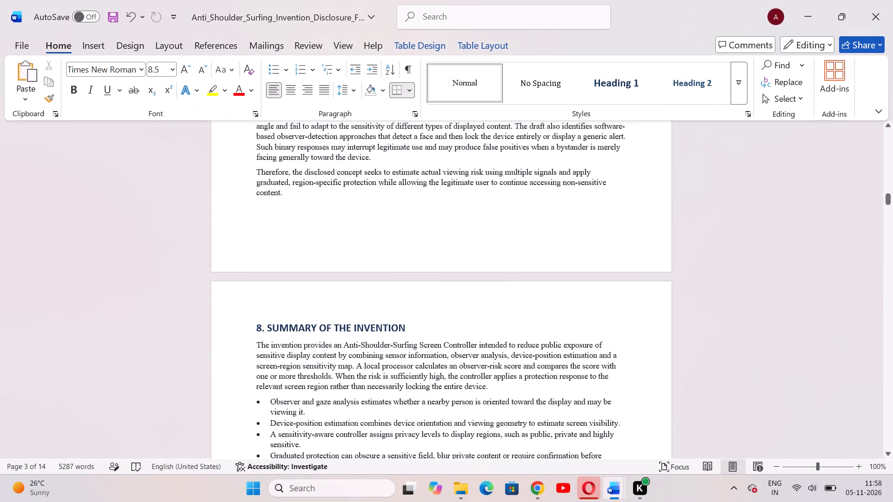
{"action": "left_click", "coordinate": [463, 499]}
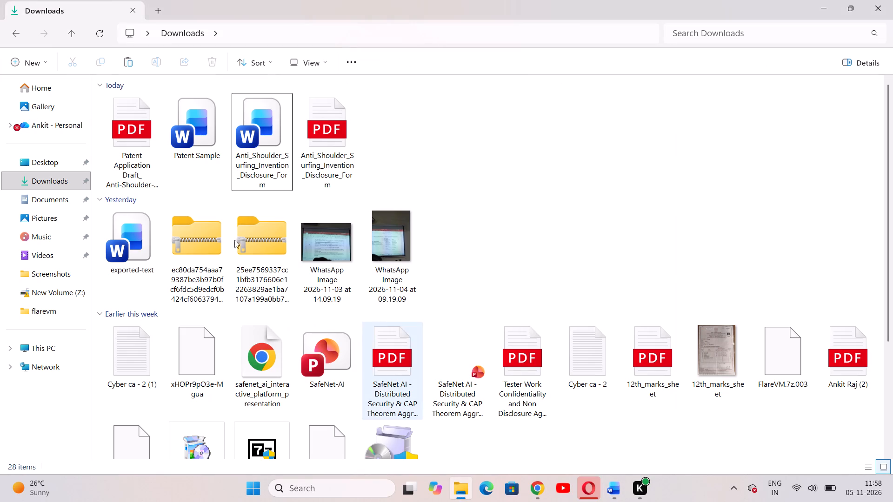
{"action": "left_click", "coordinate": [319, 146]}
{"action": "key", "text": "Delete"}
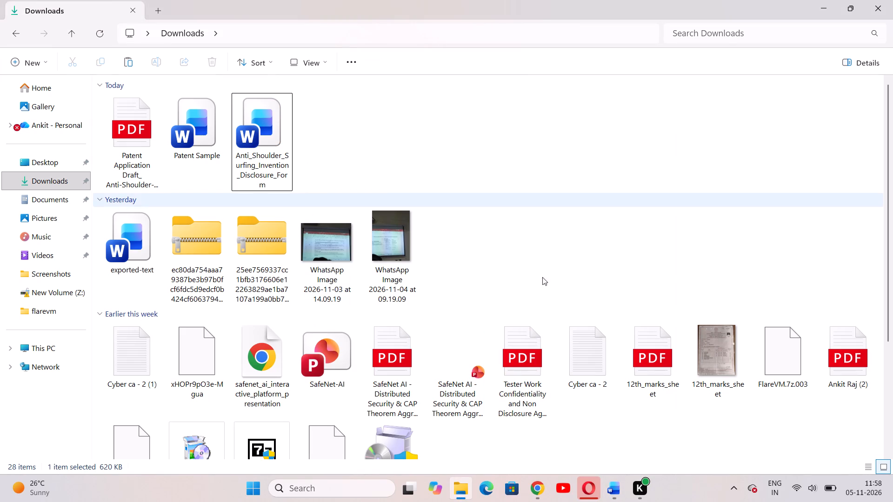
{"action": "left_click", "coordinate": [813, 0]}
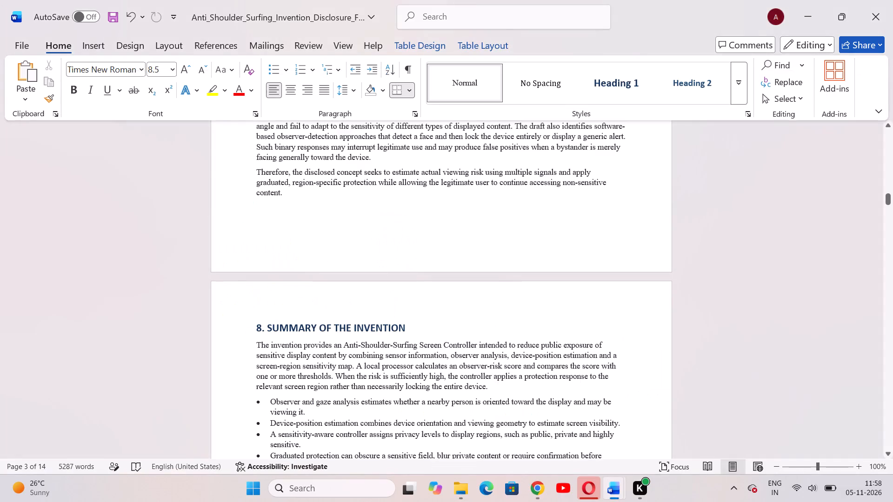
Delete the shaded NOTE box about the first inventor name placeholder below the inventor details table.
{"action": "scroll", "coordinate": [567, 255], "scroll_direction": "down", "scroll_amount": 6}
{"action": "scroll", "coordinate": [567, 255], "scroll_direction": "up", "scroll_amount": 2}
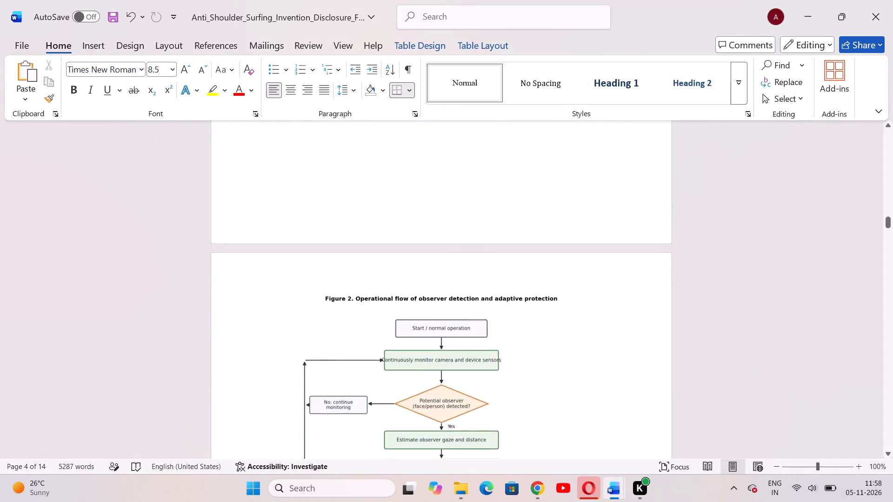
{"action": "scroll", "coordinate": [567, 255], "scroll_direction": "up", "scroll_amount": 9}
{"action": "scroll", "coordinate": [567, 255], "scroll_direction": "down", "scroll_amount": 1}
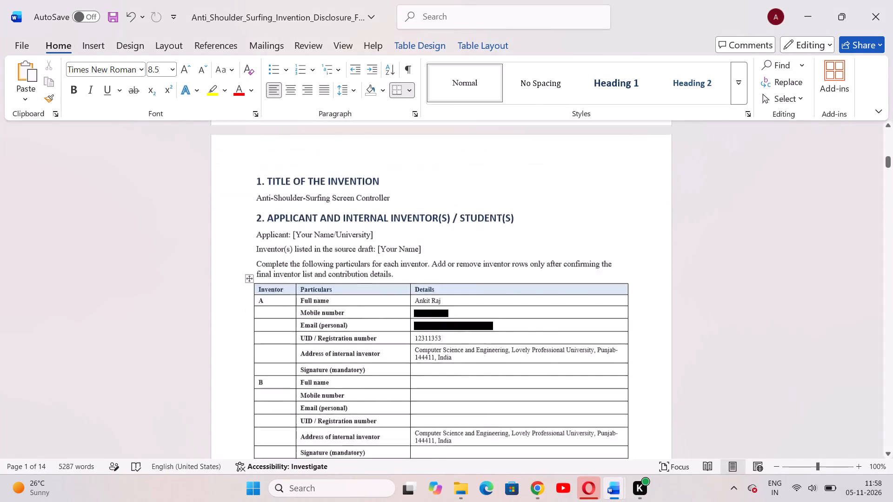
{"action": "scroll", "coordinate": [567, 255], "scroll_direction": "down", "scroll_amount": 3}
{"action": "scroll", "coordinate": [567, 255], "scroll_direction": "up", "scroll_amount": 2}
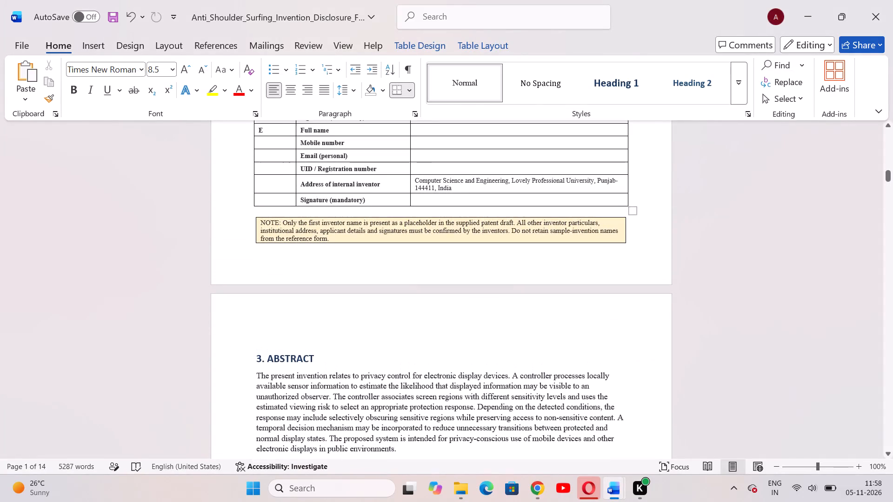
{"action": "left_click", "coordinate": [546, 240]}
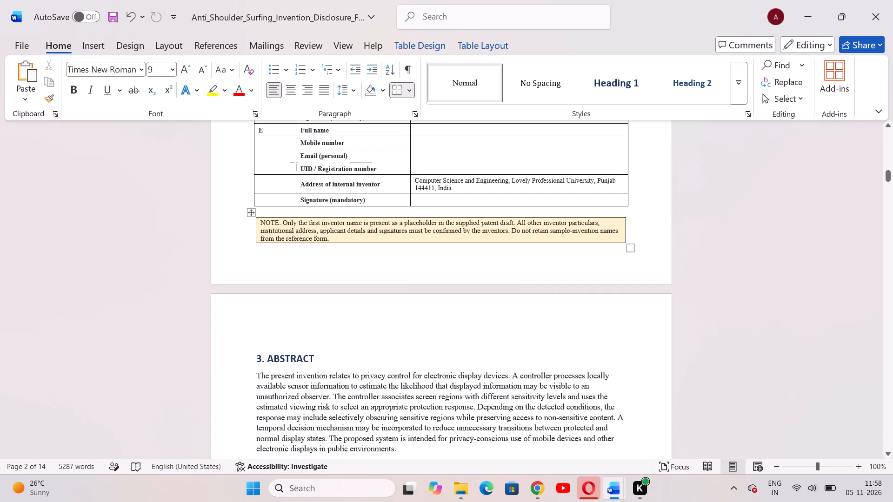
{"action": "left_click", "coordinate": [520, 230]}
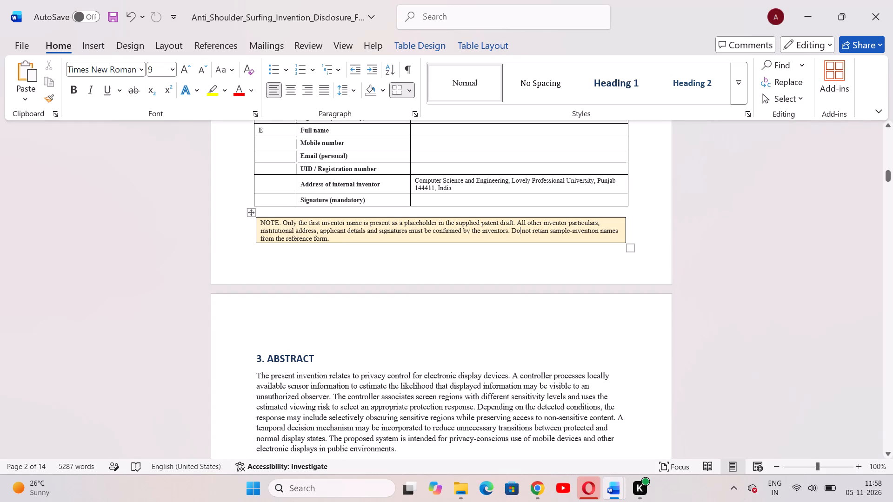
{"action": "key", "text": "Delete"}
{"action": "triple_click", "coordinate": [520, 230]}
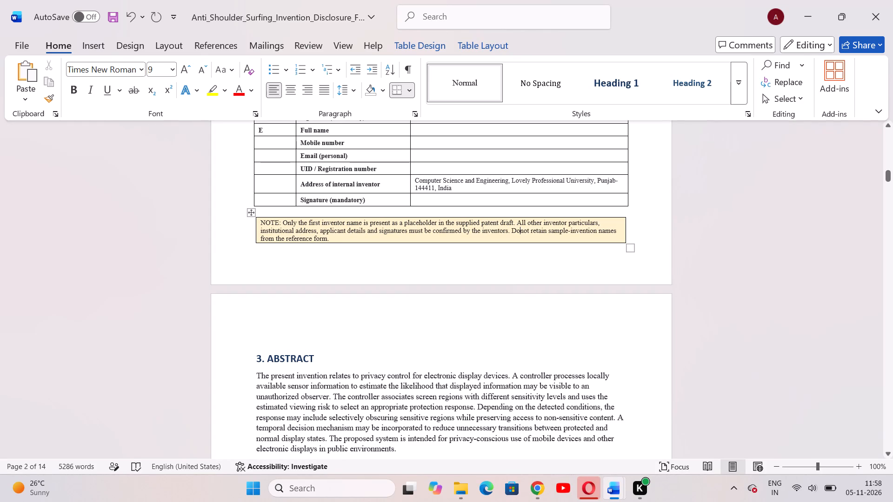
{"action": "left_click", "coordinate": [520, 230]}
{"action": "triple_click", "coordinate": [520, 230]}
{"action": "left_click", "coordinate": [520, 230]}
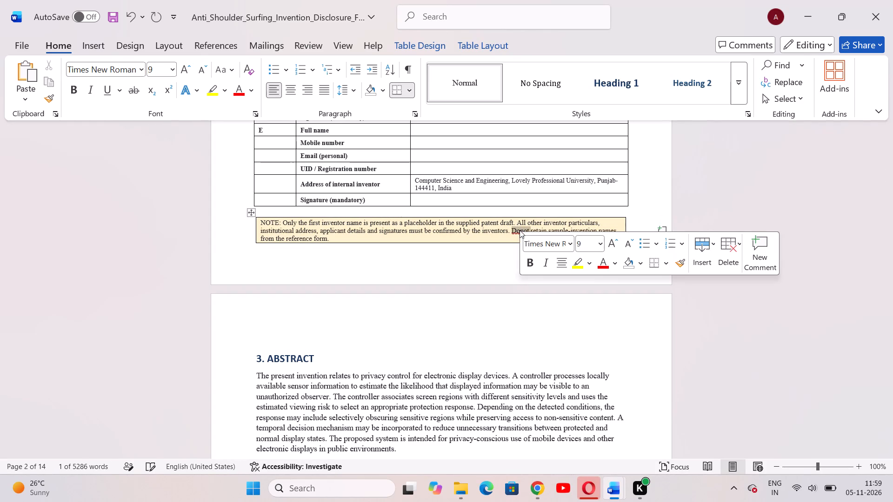
{"action": "left_click", "coordinate": [253, 214]}
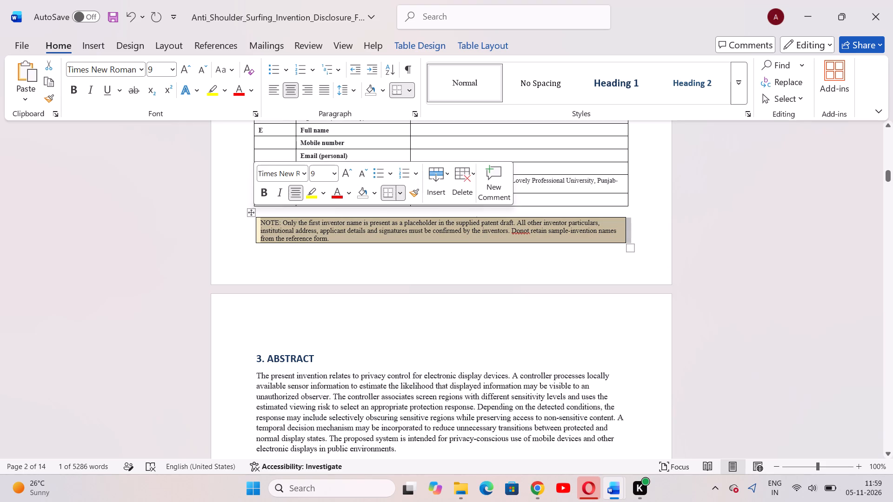
{"action": "right_click", "coordinate": [253, 214]}
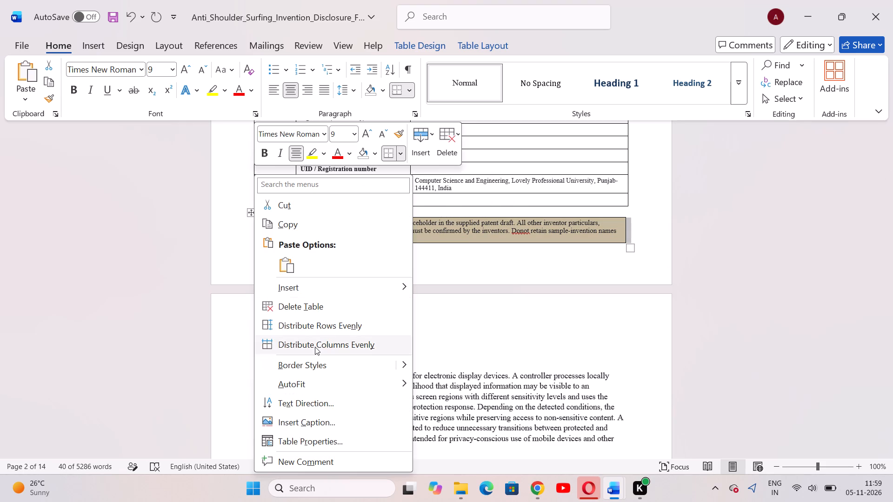
{"action": "left_click", "coordinate": [306, 306]}
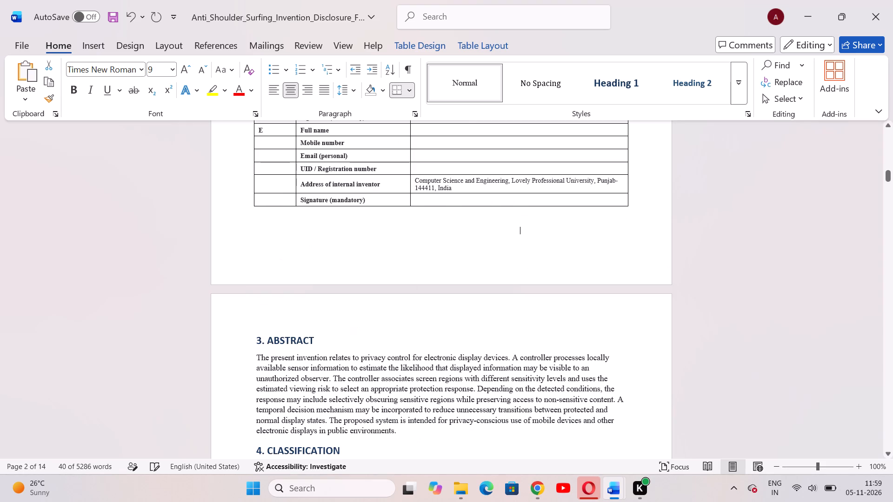
Delete the shaded NOTE box about "simulated" patent metadata below the comparison table in section C.
{"action": "scroll", "coordinate": [455, 310], "scroll_direction": "up", "scroll_amount": 3}
{"action": "scroll", "coordinate": [455, 310], "scroll_direction": "down", "scroll_amount": 5}
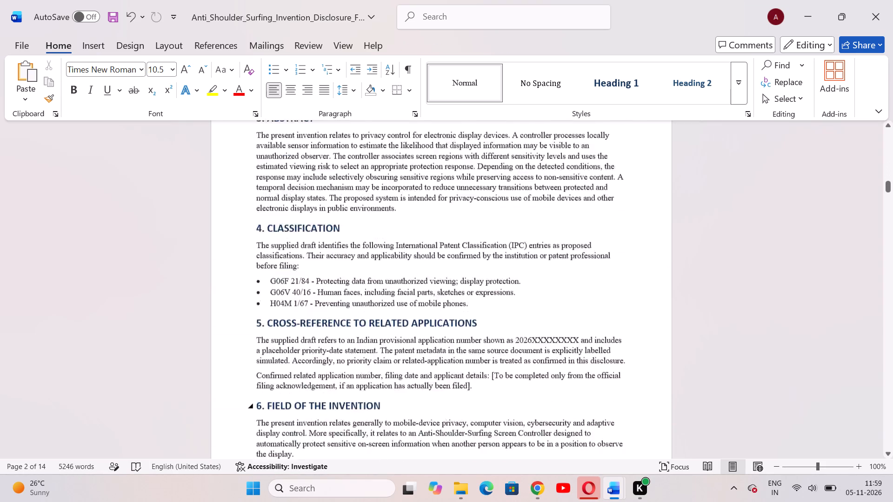
{"action": "scroll", "coordinate": [455, 310], "scroll_direction": "down", "scroll_amount": 5}
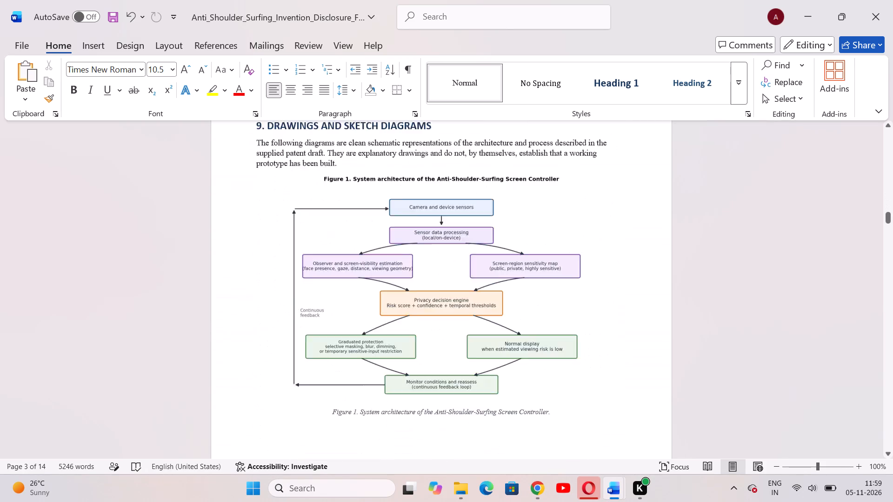
{"action": "scroll", "coordinate": [455, 310], "scroll_direction": "down", "scroll_amount": 5}
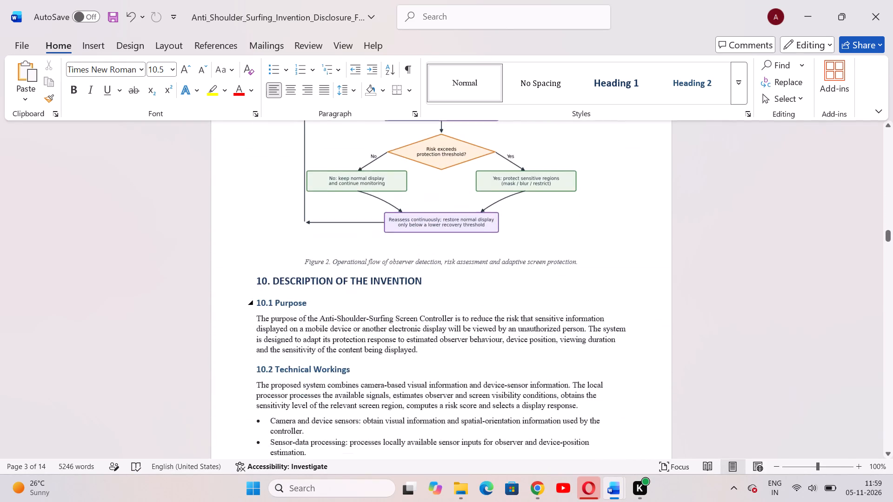
{"action": "scroll", "coordinate": [455, 310], "scroll_direction": "down", "scroll_amount": 5}
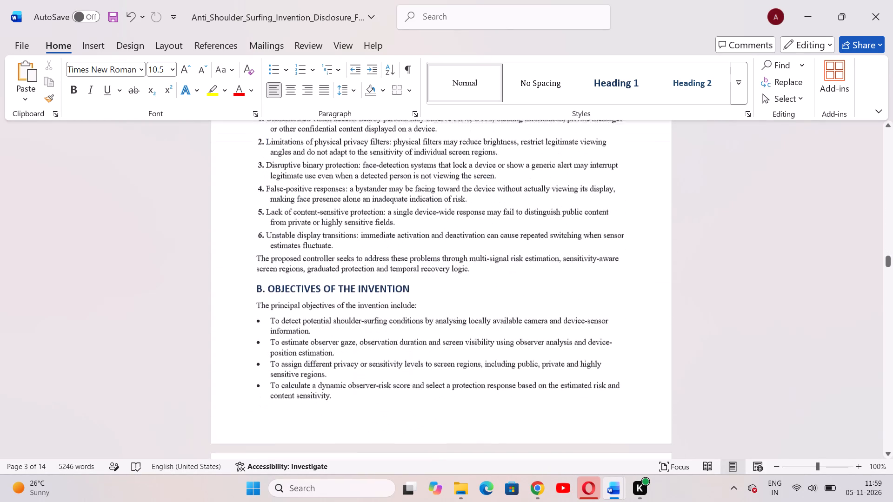
{"action": "scroll", "coordinate": [455, 310], "scroll_direction": "down", "scroll_amount": 4}
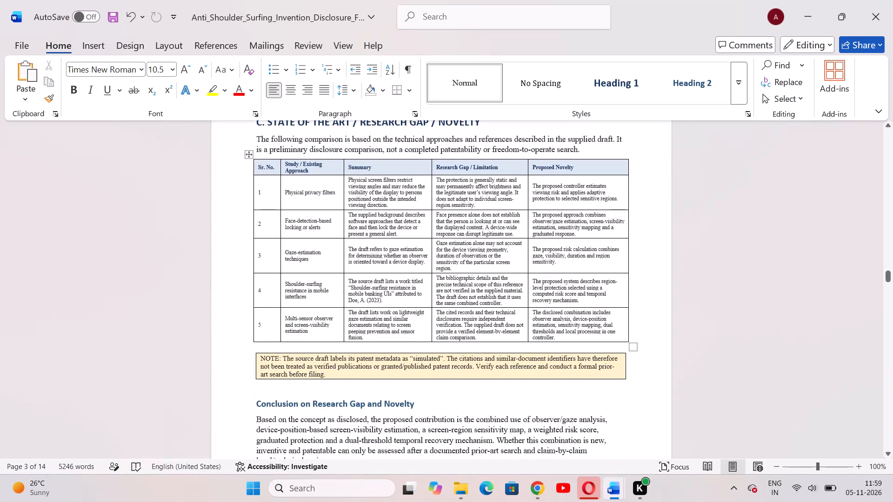
{"action": "left_click", "coordinate": [426, 366]}
{"action": "right_click", "coordinate": [373, 368]}
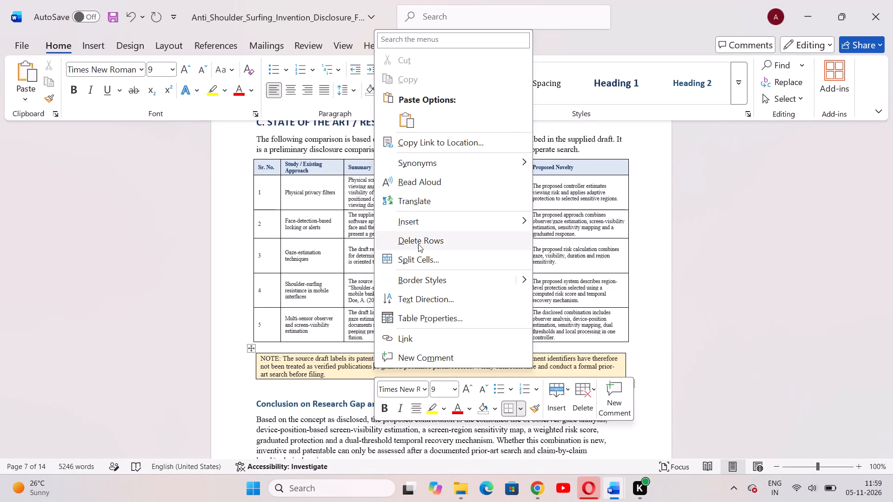
{"action": "left_click", "coordinate": [418, 244]}
Delete the shaded NOTE box under heading 20, Patent References and Metadata Supplied in the Source Draft.
{"action": "scroll", "coordinate": [414, 356], "scroll_direction": "down", "scroll_amount": 3}
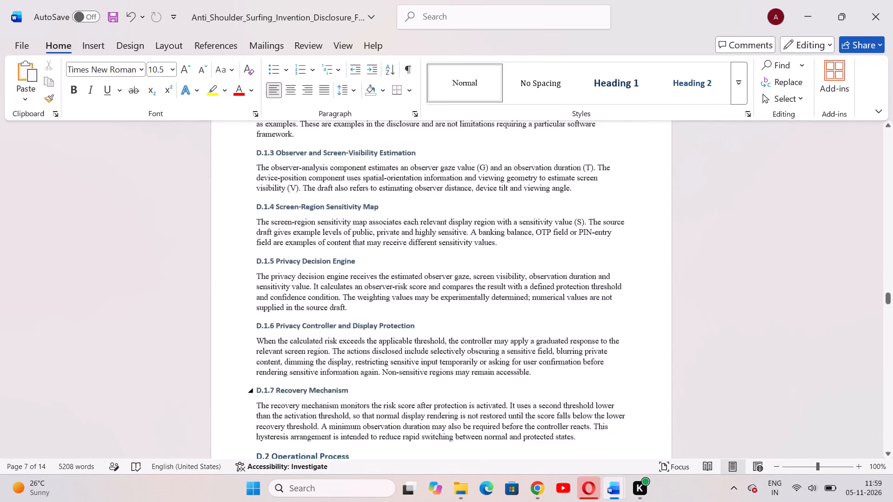
{"action": "scroll", "coordinate": [414, 356], "scroll_direction": "down", "scroll_amount": 12}
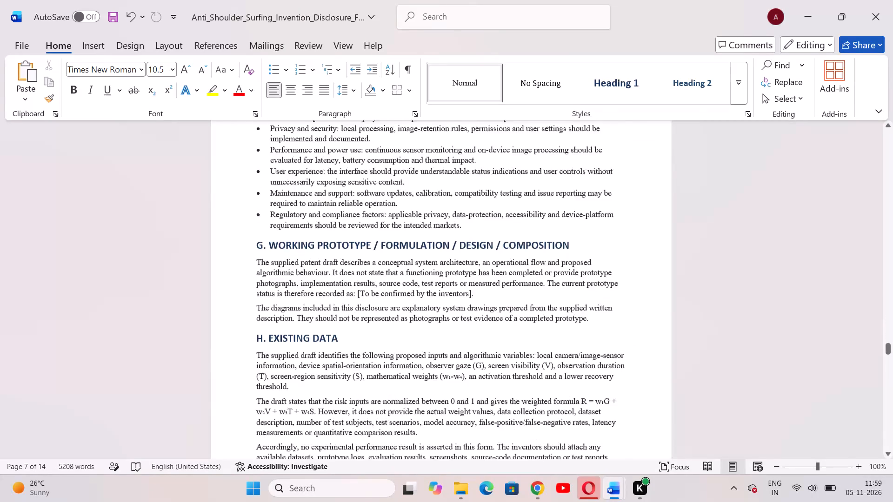
{"action": "scroll", "coordinate": [414, 356], "scroll_direction": "down", "scroll_amount": 4}
{"action": "scroll", "coordinate": [414, 356], "scroll_direction": "up", "scroll_amount": 2}
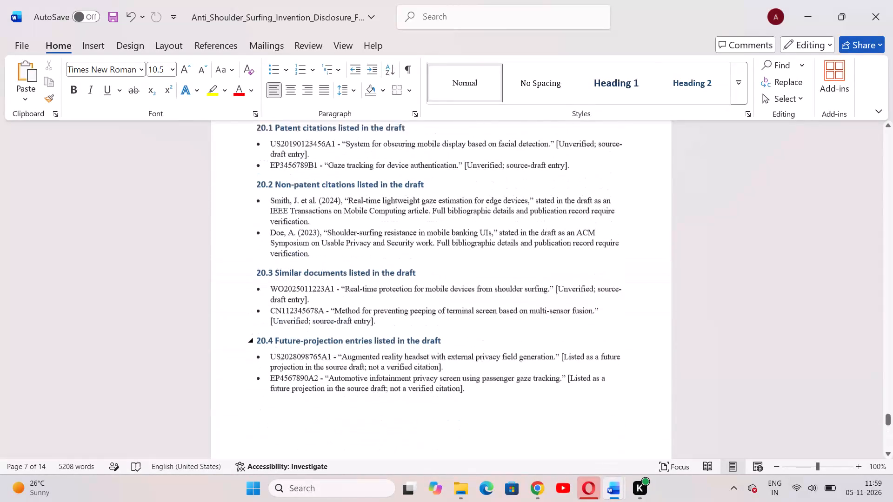
{"action": "scroll", "coordinate": [414, 356], "scroll_direction": "up", "scroll_amount": 2}
{"action": "scroll", "coordinate": [404, 395], "scroll_direction": "down", "scroll_amount": 2}
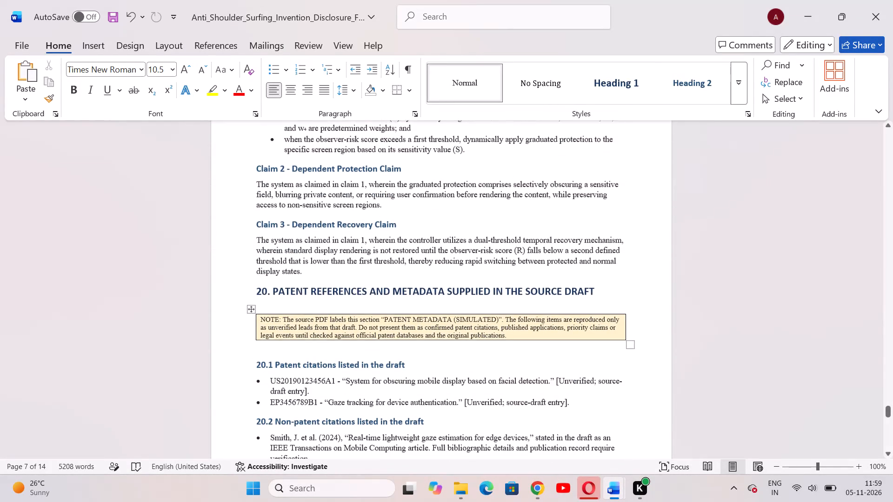
{"action": "left_click", "coordinate": [387, 332]}
{"action": "double_click", "coordinate": [387, 332]}
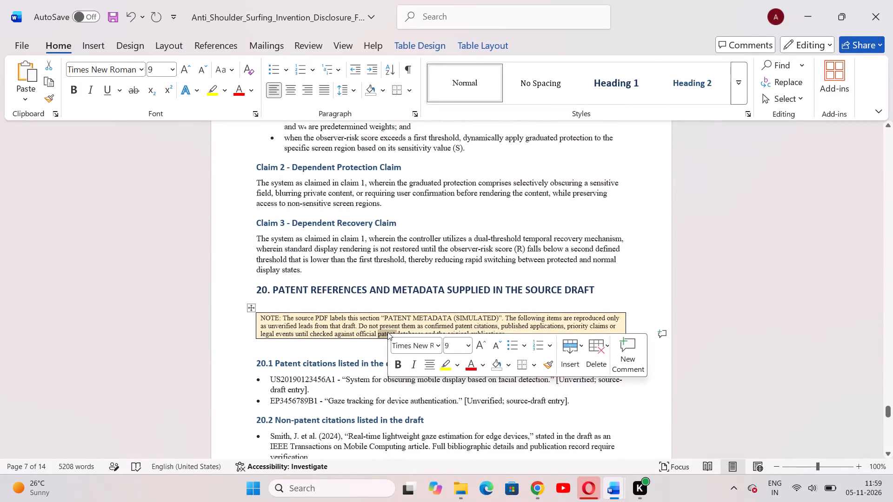
{"action": "right_click", "coordinate": [387, 332]}
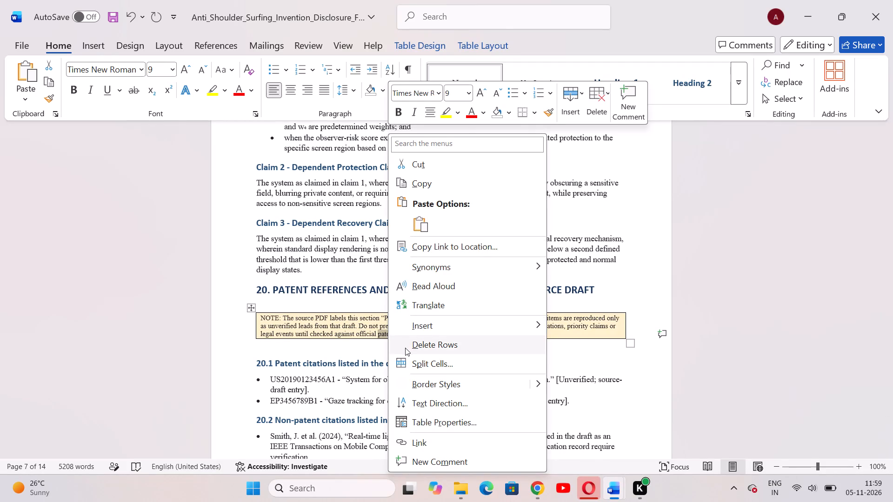
{"action": "left_click", "coordinate": [405, 348]}
Remove the empty lines between heading 20 and subheading 20.1, Patent citations listed in the draft.
{"action": "scroll", "coordinate": [405, 348], "scroll_direction": "down", "scroll_amount": 1}
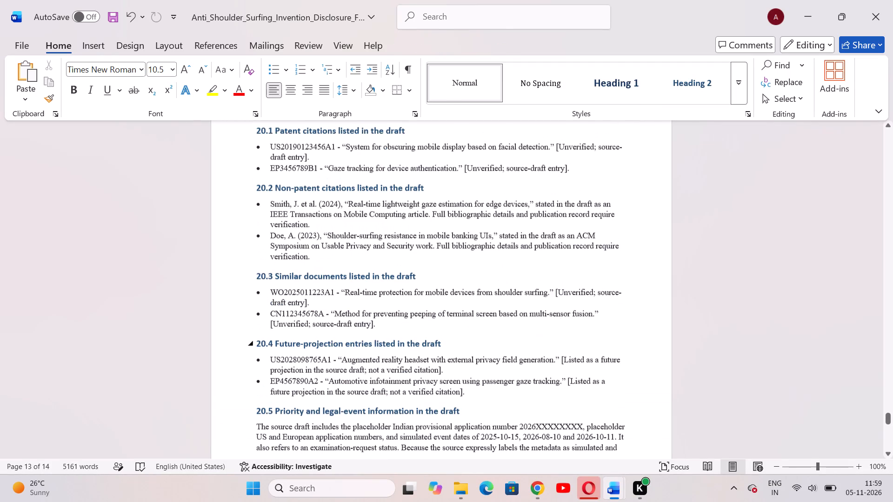
{"action": "scroll", "coordinate": [405, 348], "scroll_direction": "up", "scroll_amount": 1}
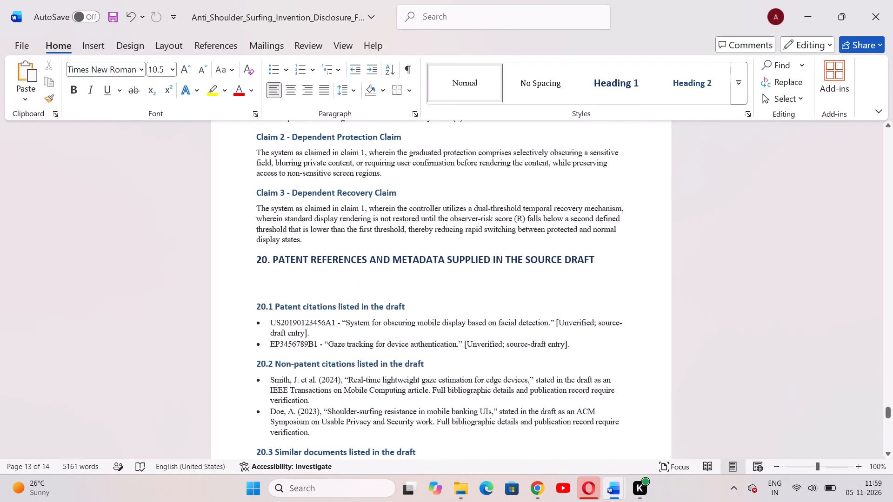
{"action": "scroll", "coordinate": [405, 348], "scroll_direction": "down", "scroll_amount": 4}
{"action": "scroll", "coordinate": [405, 348], "scroll_direction": "up", "scroll_amount": 2}
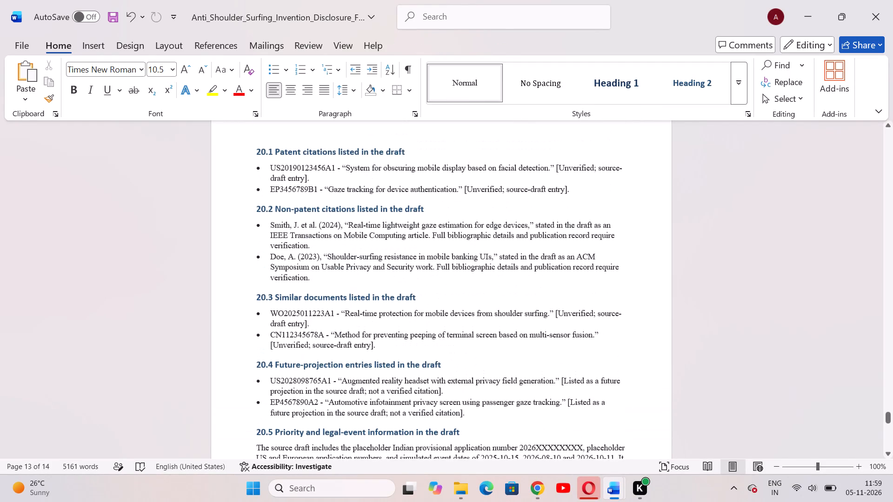
{"action": "scroll", "coordinate": [405, 348], "scroll_direction": "down", "scroll_amount": 2}
{"action": "scroll", "coordinate": [405, 348], "scroll_direction": "up", "scroll_amount": 2}
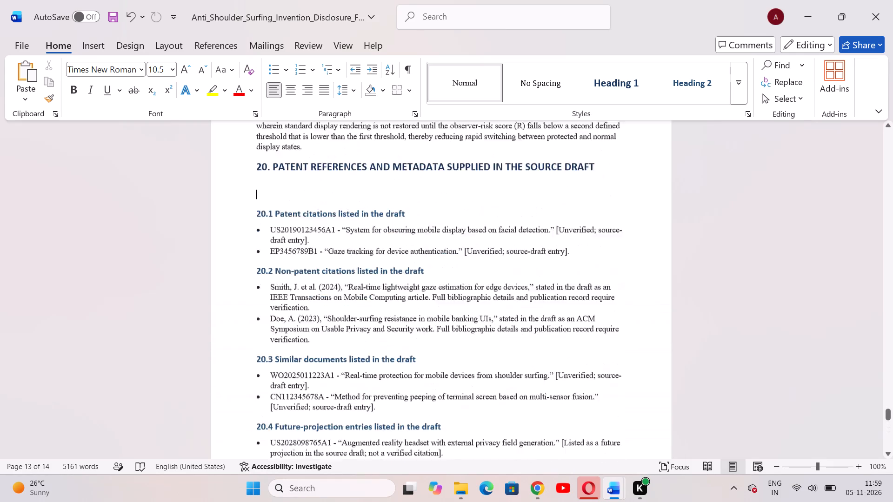
{"action": "key", "text": "BackSpace"}
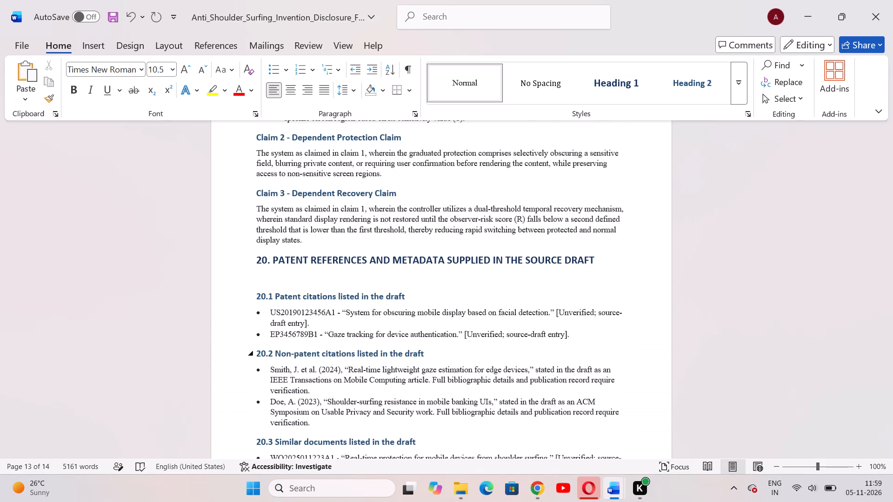
{"action": "key", "text": "BackSpace"}
Review the whole disclosure form, from the patent references through the closing sections and back to the title page, for leftover NOTE boxes and layout problems.
{"action": "scroll", "coordinate": [415, 390], "scroll_direction": "down", "scroll_amount": 3}
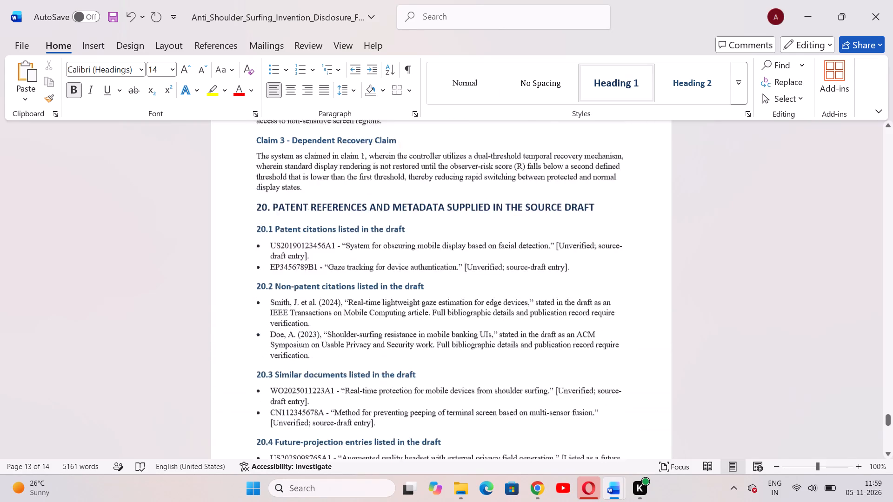
{"action": "scroll", "coordinate": [415, 390], "scroll_direction": "down", "scroll_amount": 6}
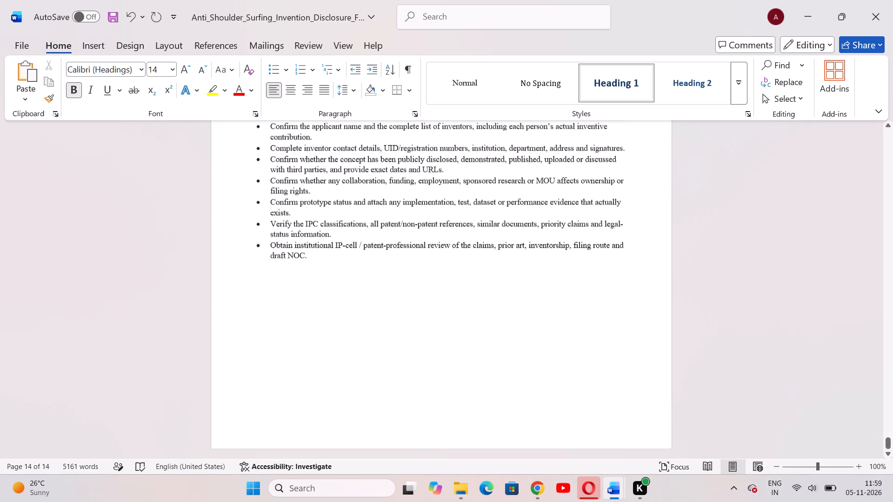
{"action": "scroll", "coordinate": [415, 390], "scroll_direction": "down", "scroll_amount": 1}
{"action": "scroll", "coordinate": [415, 390], "scroll_direction": "up", "scroll_amount": 8}
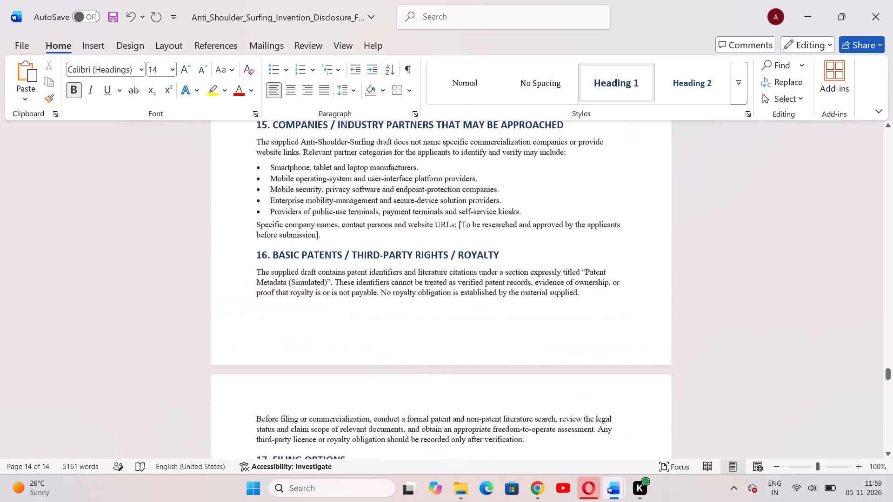
{"action": "scroll", "coordinate": [415, 390], "scroll_direction": "up", "scroll_amount": 4}
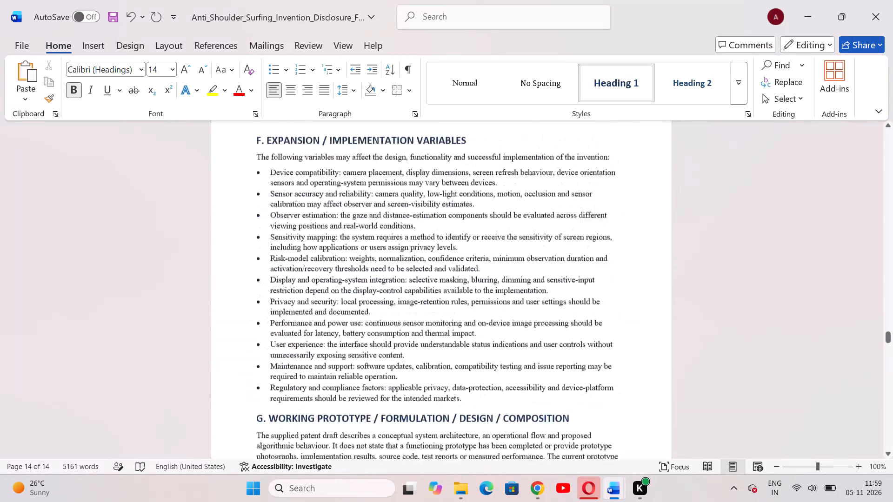
{"action": "scroll", "coordinate": [415, 390], "scroll_direction": "up", "scroll_amount": 4}
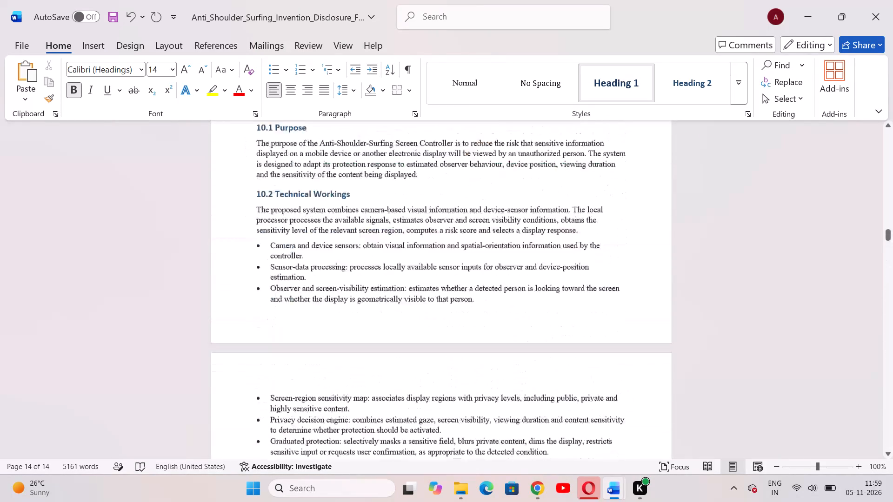
{"action": "scroll", "coordinate": [415, 390], "scroll_direction": "up", "scroll_amount": 4}
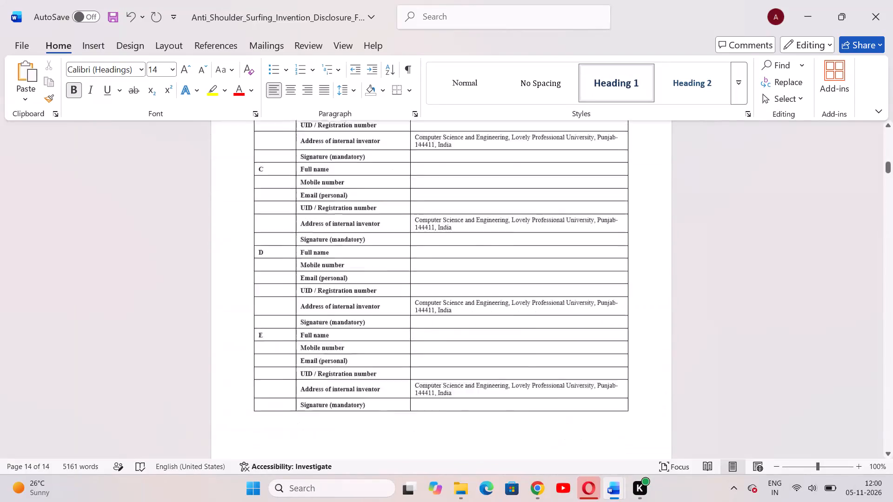
{"action": "scroll", "coordinate": [415, 390], "scroll_direction": "up", "scroll_amount": 2}
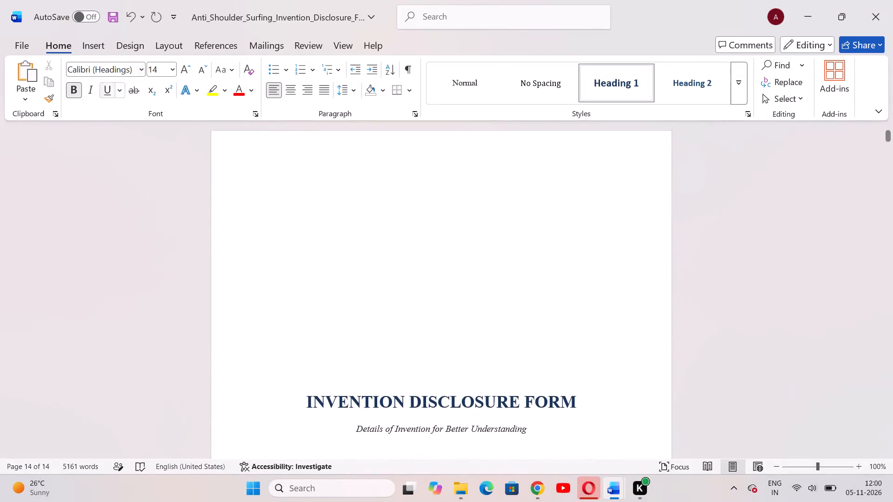
Save a PDF copy of the document as Anti_Shoulder_Surfing_Invention_Disclosure_Form in the Downloads folder.
{"action": "left_click", "coordinate": [14, 52]}
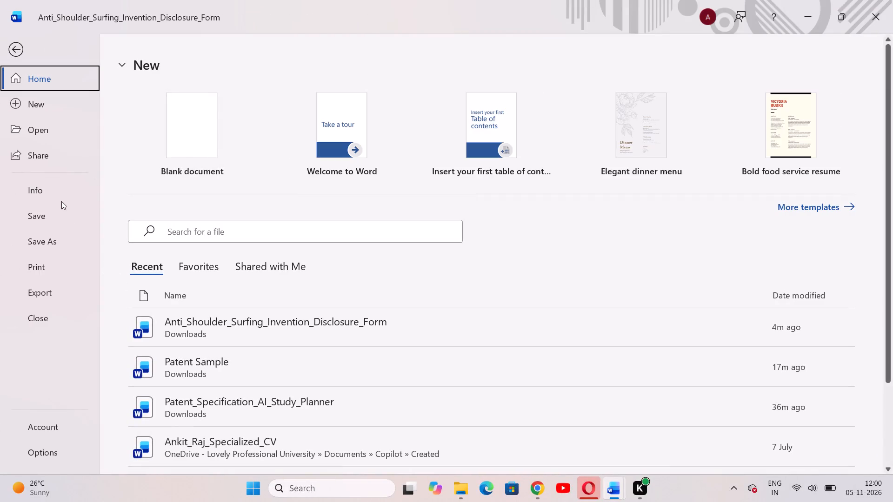
{"action": "left_click", "coordinate": [50, 243]}
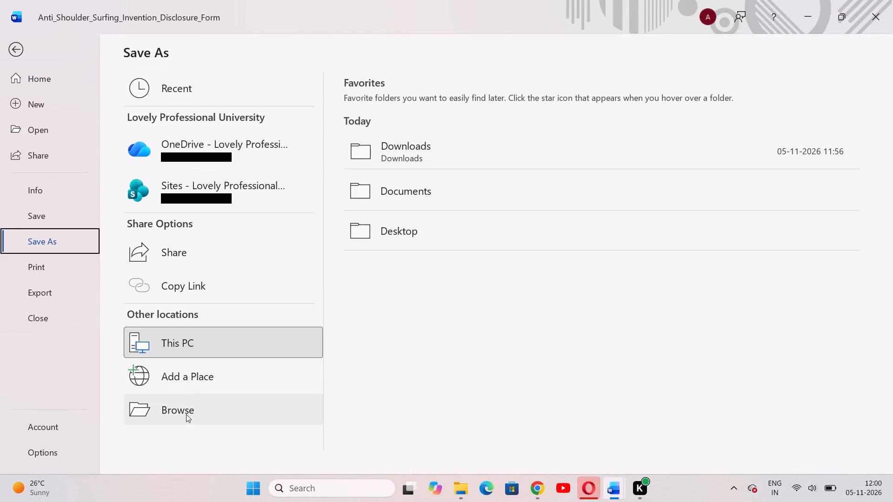
{"action": "left_click", "coordinate": [186, 414]}
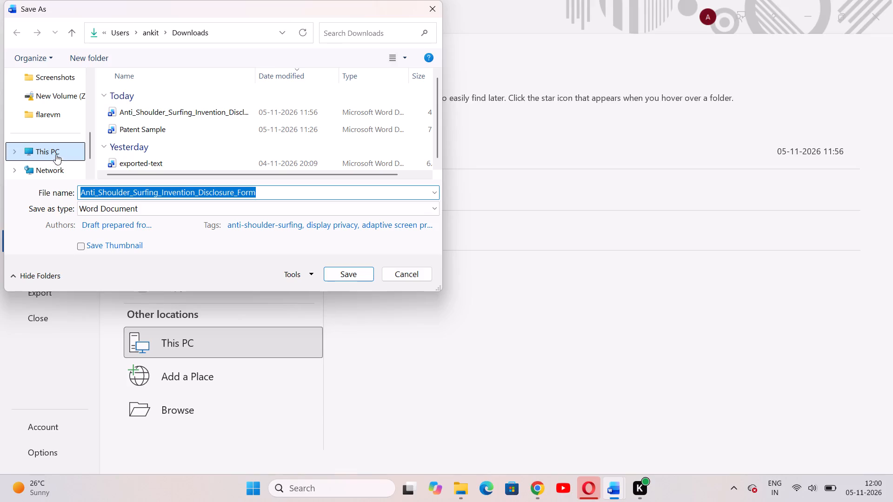
{"action": "scroll", "coordinate": [56, 159], "scroll_direction": "up", "scroll_amount": 2}
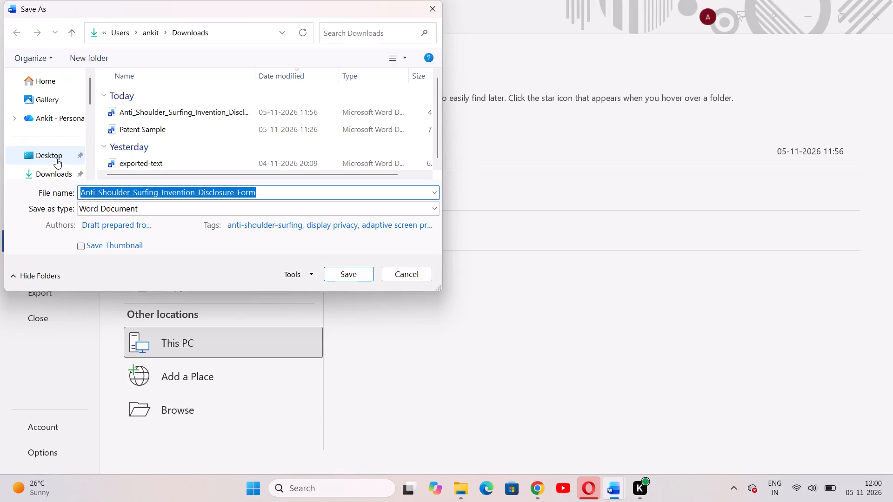
{"action": "left_click", "coordinate": [49, 178]}
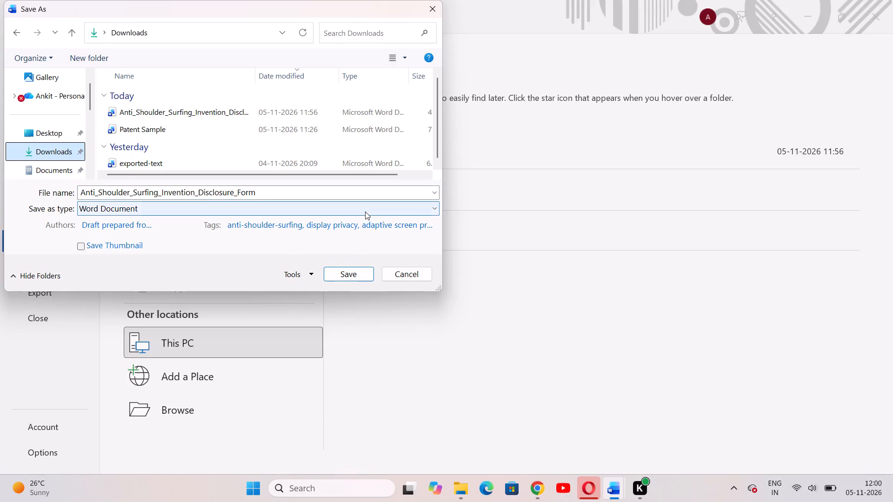
{"action": "left_click", "coordinate": [365, 211]}
{"action": "left_click", "coordinate": [281, 284]}
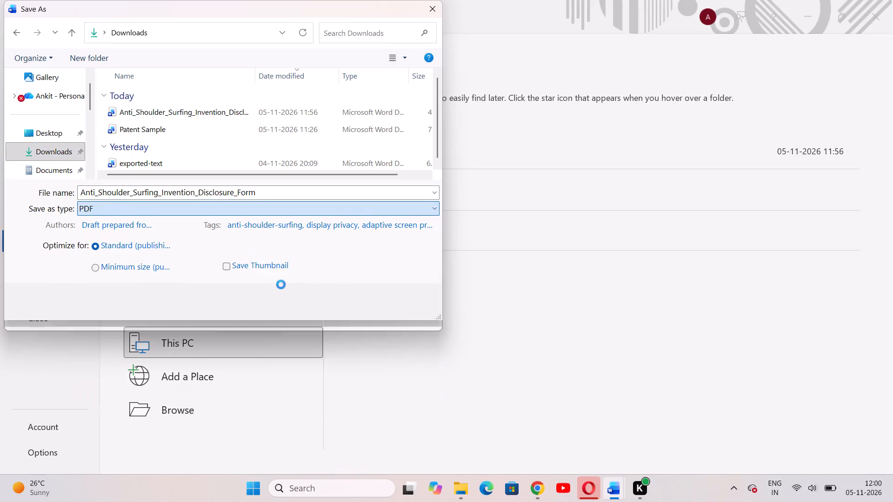
{"action": "left_click", "coordinate": [351, 301]}
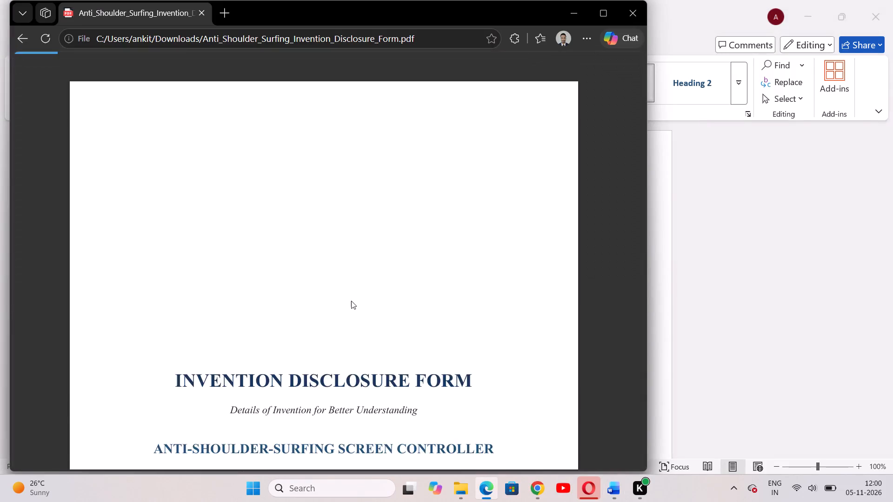
Examine the exported PDF in Edge from the title page through section 22, then return to the Word document.
{"action": "scroll", "coordinate": [351, 301], "scroll_direction": "up", "scroll_amount": 3}
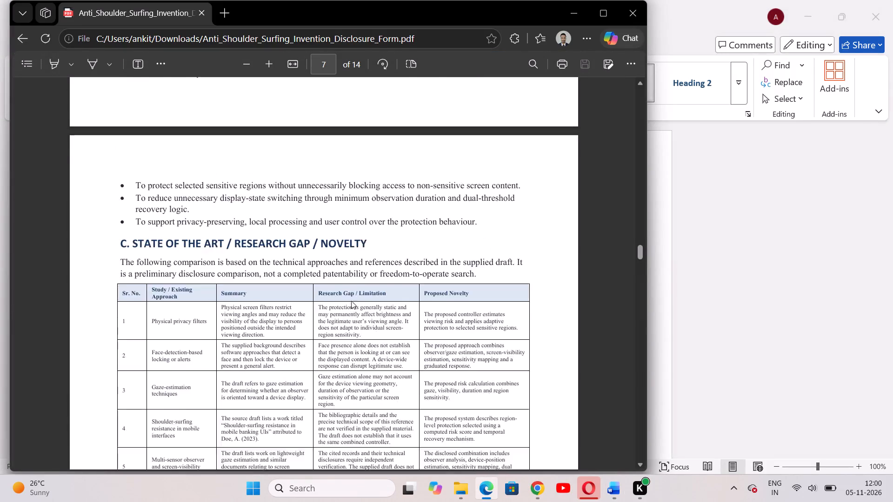
{"action": "scroll", "coordinate": [351, 301], "scroll_direction": "up", "scroll_amount": 14}
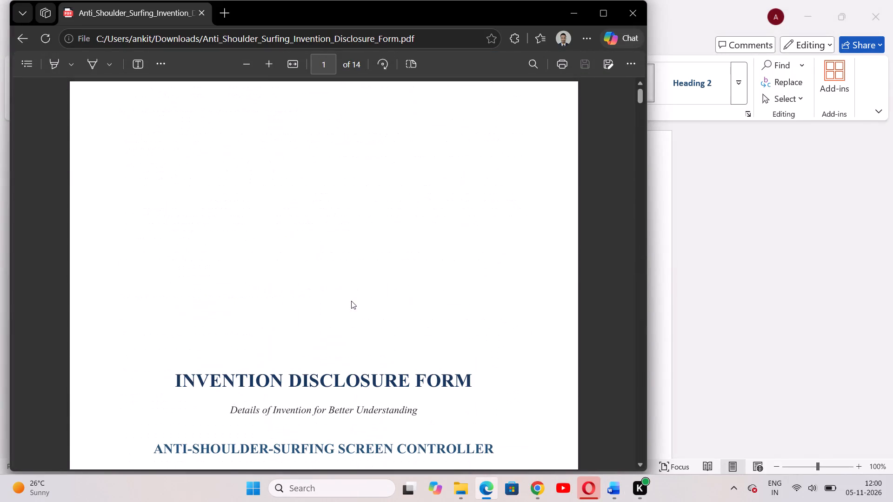
{"action": "scroll", "coordinate": [351, 301], "scroll_direction": "up", "scroll_amount": 1}
{"action": "scroll", "coordinate": [351, 301], "scroll_direction": "down", "scroll_amount": 2}
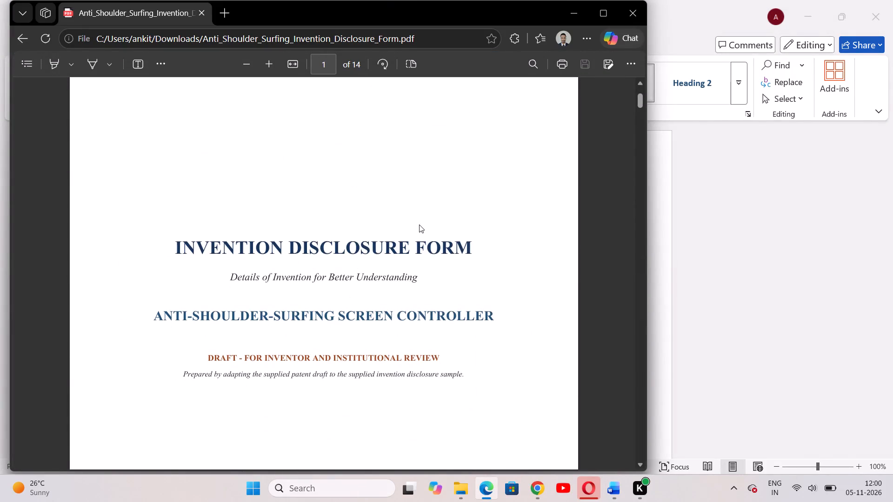
{"action": "scroll", "coordinate": [419, 225], "scroll_direction": "down", "scroll_amount": 10}
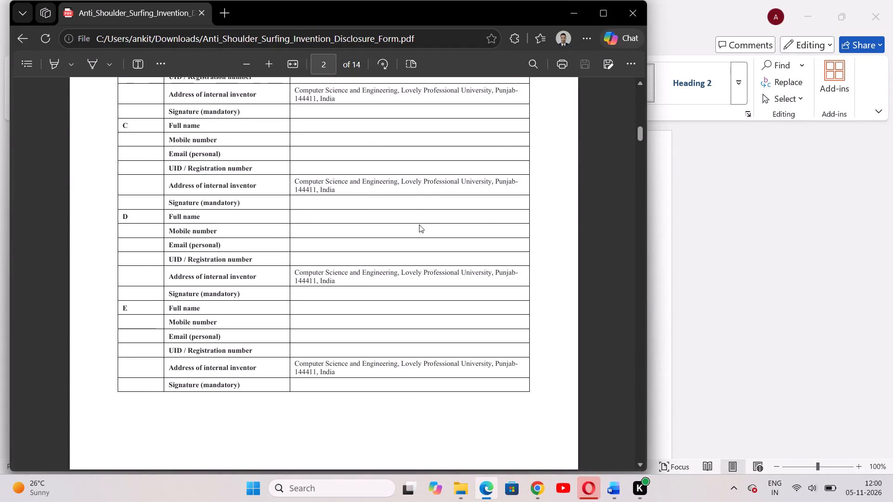
{"action": "scroll", "coordinate": [419, 225], "scroll_direction": "down", "scroll_amount": 18}
{"action": "scroll", "coordinate": [419, 225], "scroll_direction": "down", "scroll_amount": 8}
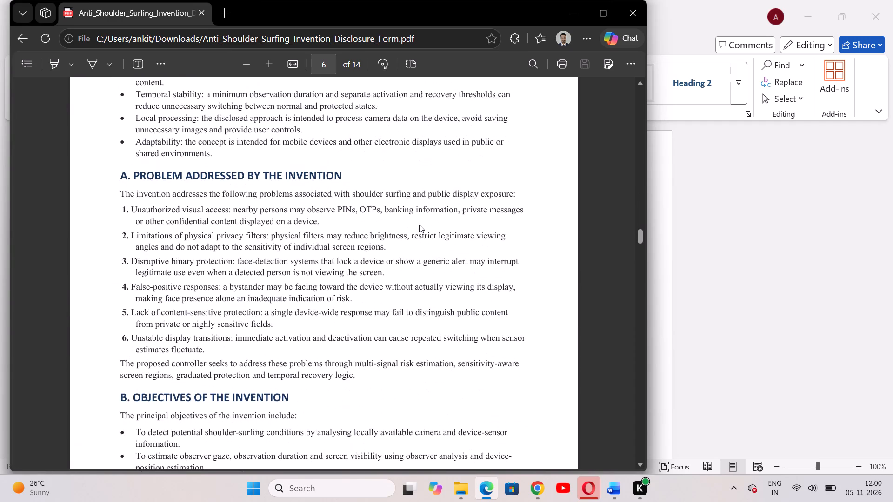
{"action": "scroll", "coordinate": [419, 225], "scroll_direction": "down", "scroll_amount": 19}
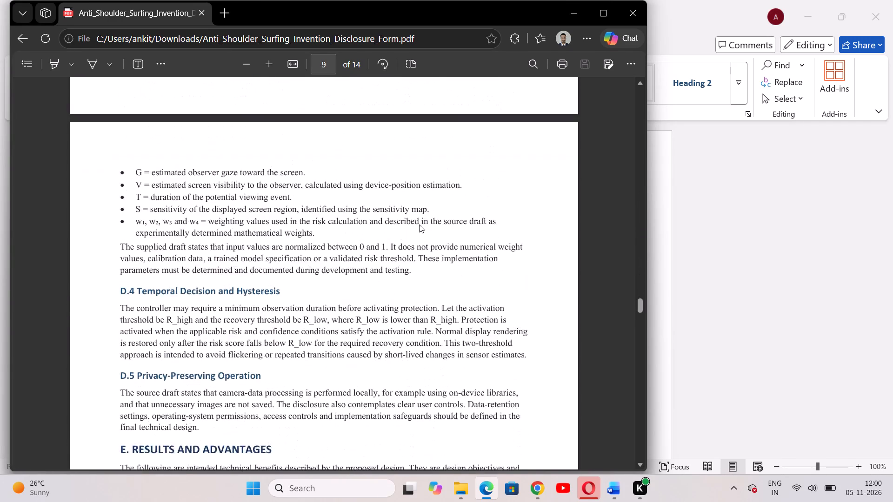
{"action": "scroll", "coordinate": [419, 225], "scroll_direction": "down", "scroll_amount": 9}
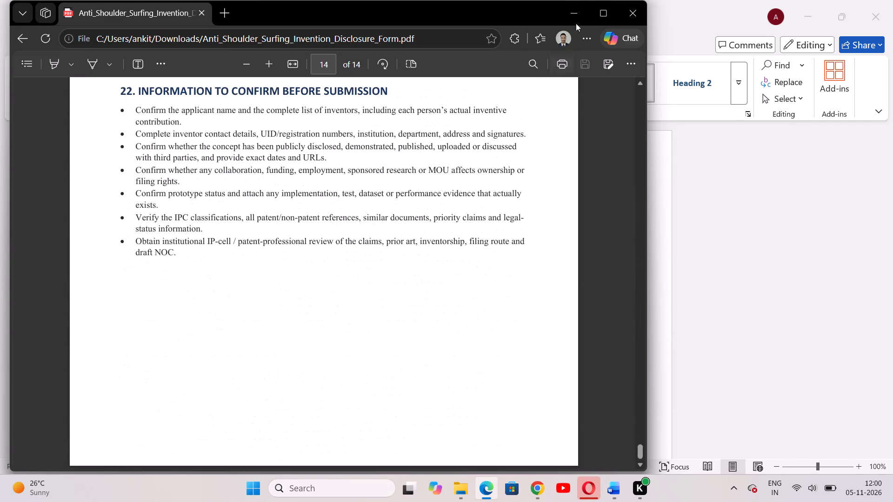
{"action": "left_click", "coordinate": [580, 14]}
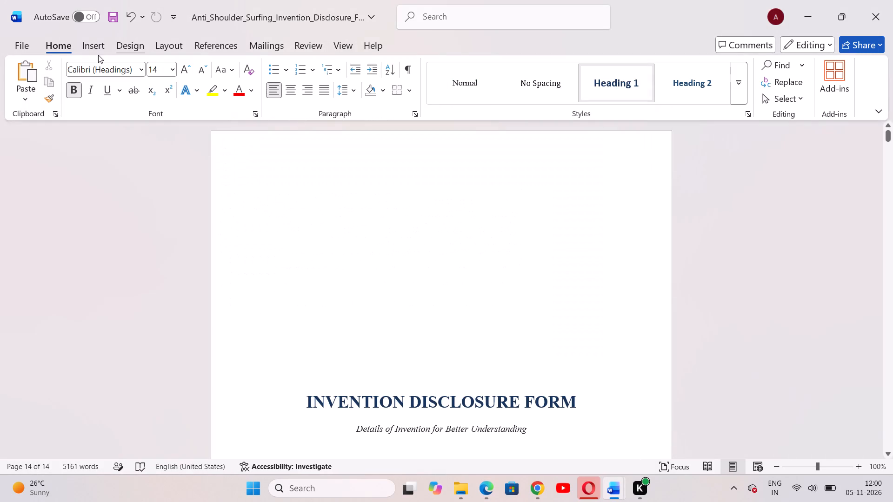
Save the edited Word document under its existing name.
{"action": "left_click", "coordinate": [20, 44]}
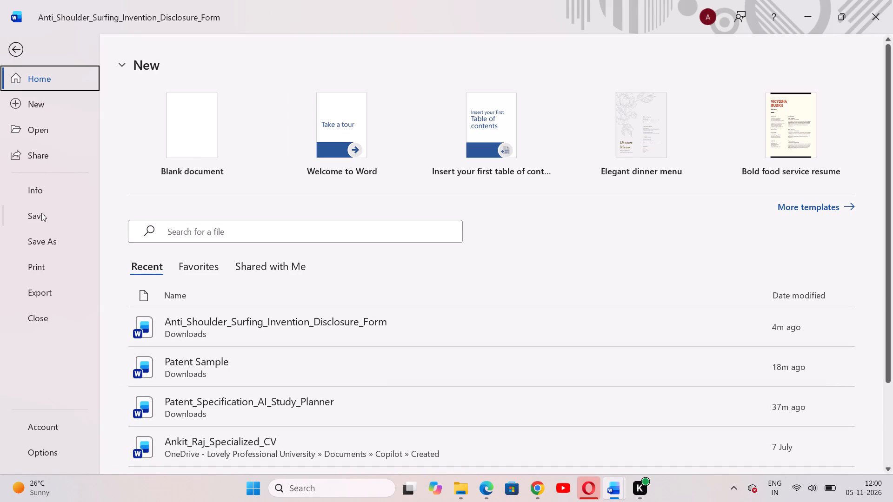
{"action": "left_click", "coordinate": [41, 213]}
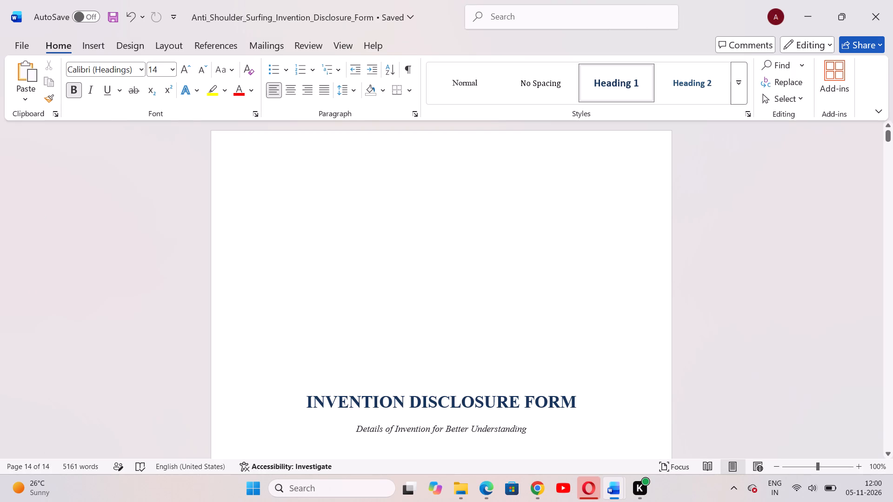
Check the Downloads folder, then save the form there again as Word Document Anti_Shoulder_Surfing_Invention_Disclosure_Form.
{"action": "left_click", "coordinate": [465, 494]}
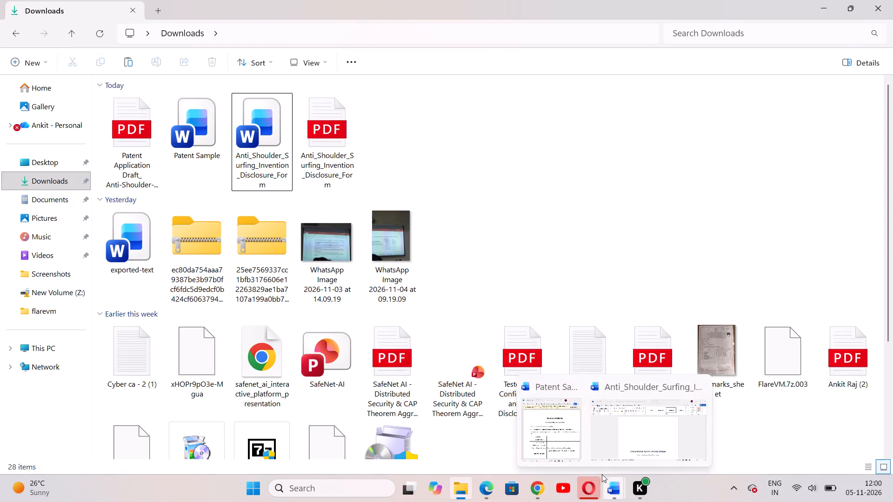
{"action": "left_click", "coordinate": [638, 433]}
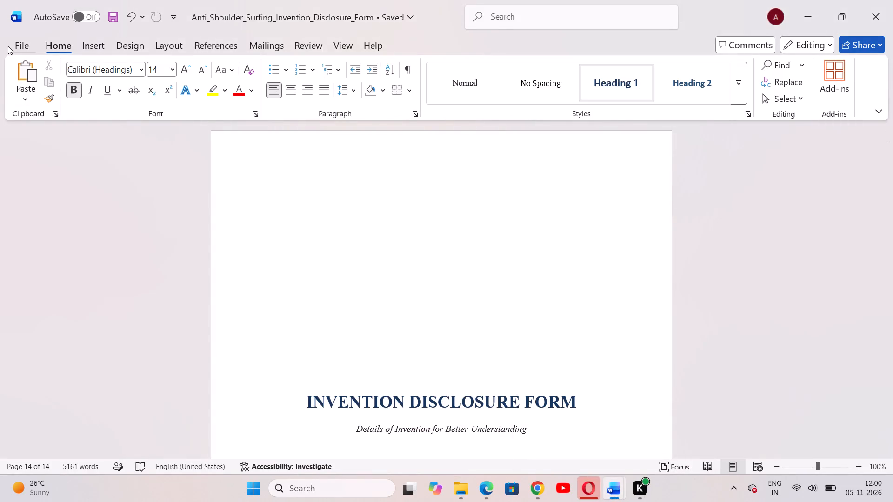
{"action": "left_click", "coordinate": [8, 45]}
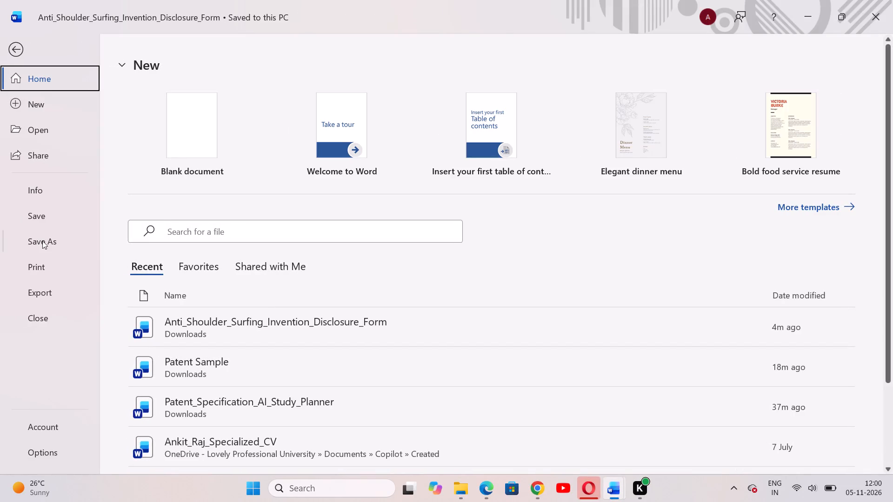
{"action": "left_click", "coordinate": [42, 241]}
{"action": "left_click", "coordinate": [147, 399]}
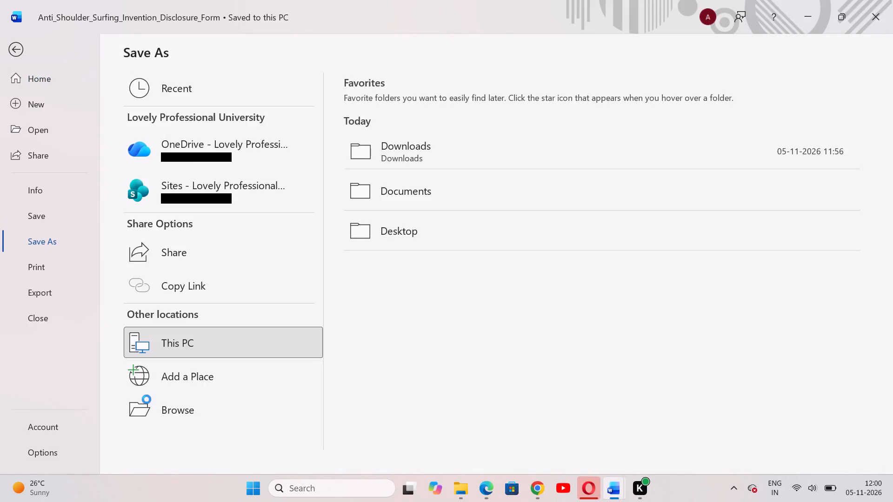
{"action": "scroll", "coordinate": [47, 105], "scroll_direction": "up", "scroll_amount": 6}
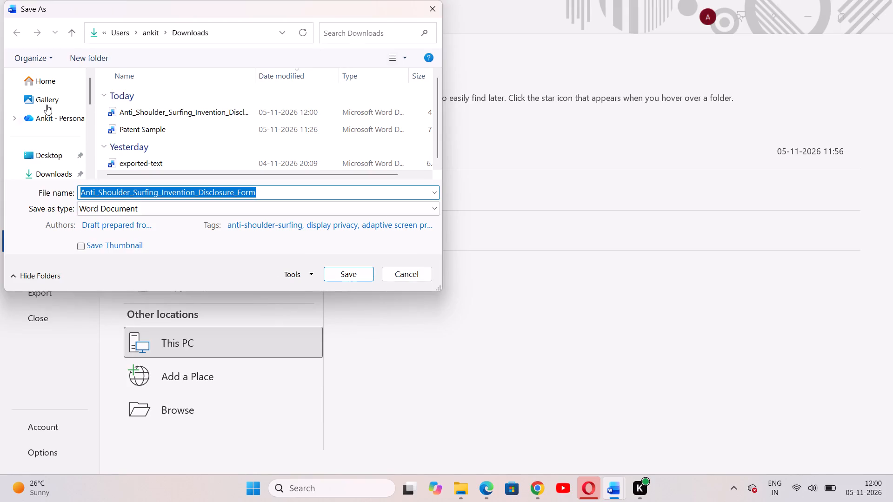
{"action": "left_click", "coordinate": [47, 171]}
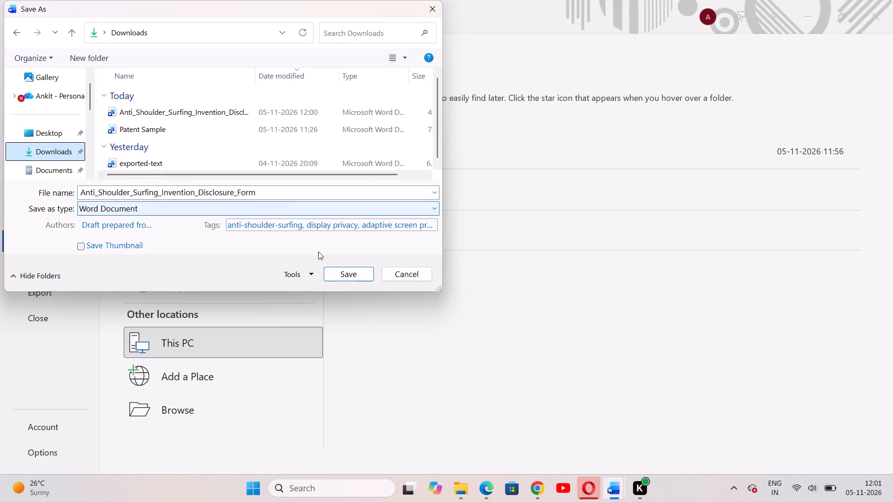
{"action": "left_click", "coordinate": [348, 275]}
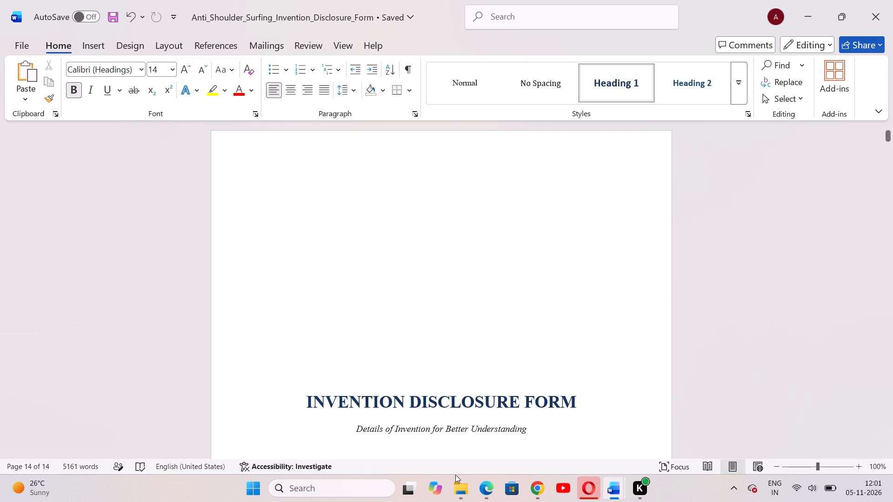
Switch to the Downloads folder and close both open Word documents, the disclosure form and Patent Sample.
{"action": "left_click", "coordinate": [461, 488]}
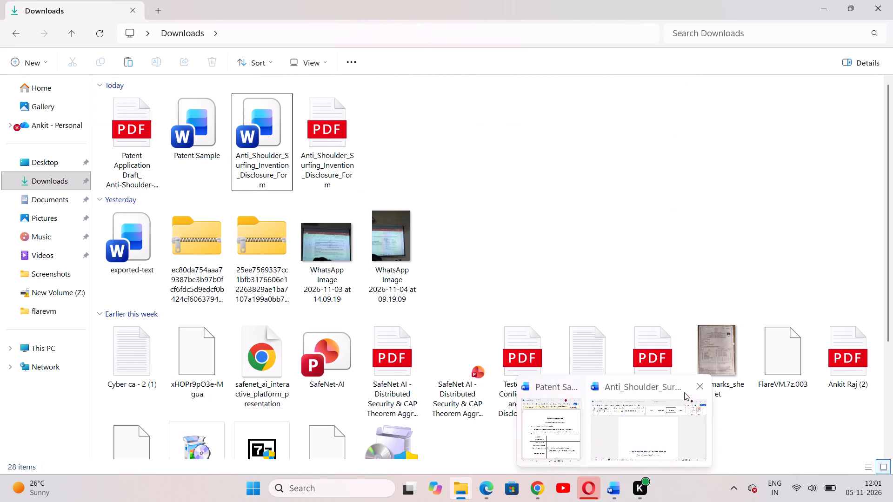
{"action": "left_click", "coordinate": [696, 390]}
{"action": "left_click", "coordinate": [640, 384]}
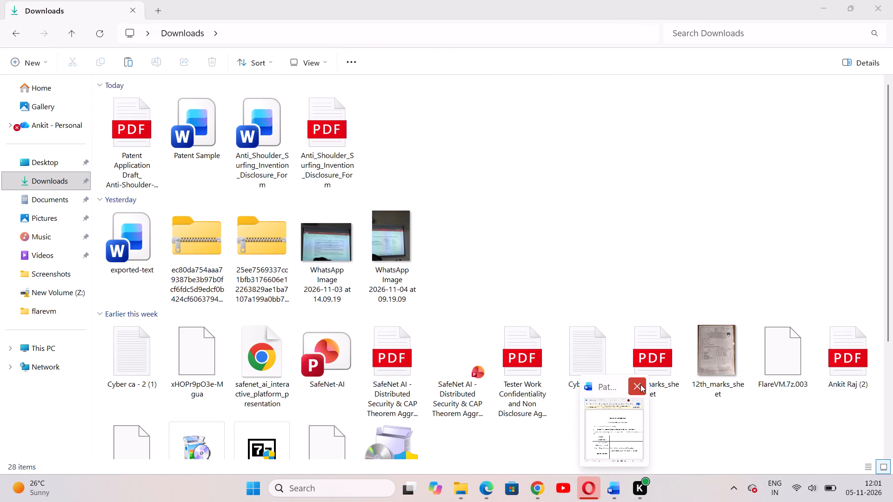
Open the Anti_Shoulder_Surfing_Invention_Disclosure_Form PDF from the Downloads folder and check its pages.
{"action": "double_click", "coordinate": [332, 138]}
{"action": "scroll", "coordinate": [348, 217], "scroll_direction": "up", "scroll_amount": 4}
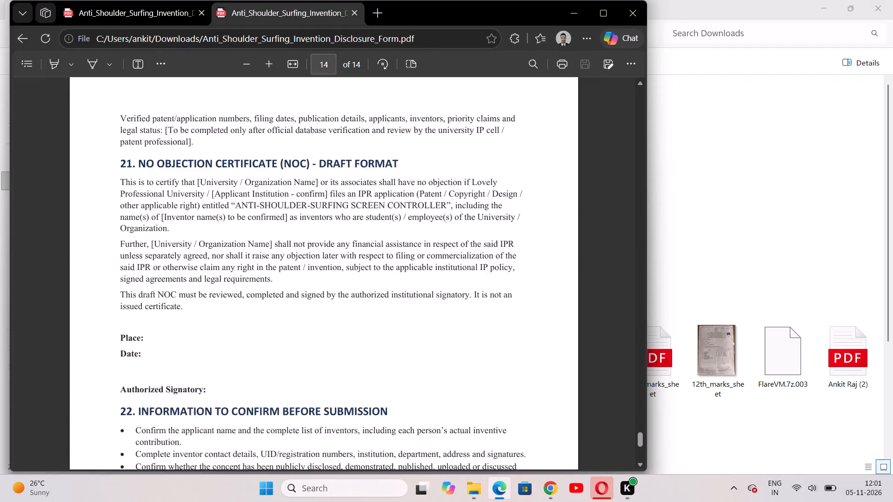
{"action": "scroll", "coordinate": [348, 217], "scroll_direction": "up", "scroll_amount": 20}
{"action": "scroll", "coordinate": [348, 217], "scroll_direction": "up", "scroll_amount": 14}
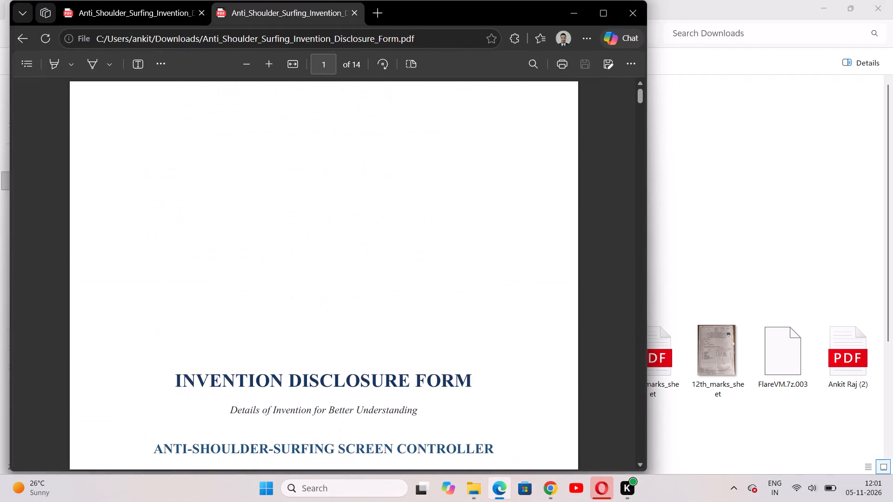
Review the cover and inventor details pages of the disclosure form PDF, then close the PDF window.
{"action": "scroll", "coordinate": [348, 217], "scroll_direction": "down", "scroll_amount": 3}
{"action": "scroll", "coordinate": [348, 217], "scroll_direction": "up", "scroll_amount": 3}
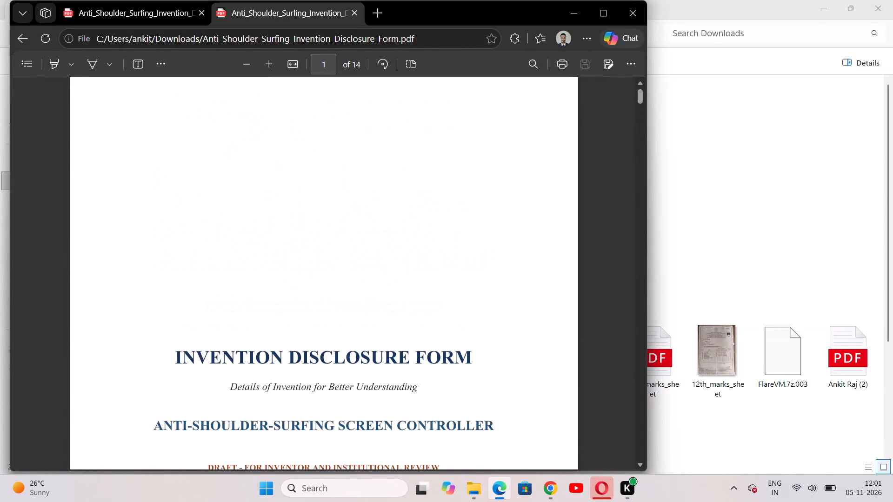
{"action": "scroll", "coordinate": [348, 217], "scroll_direction": "down", "scroll_amount": 2}
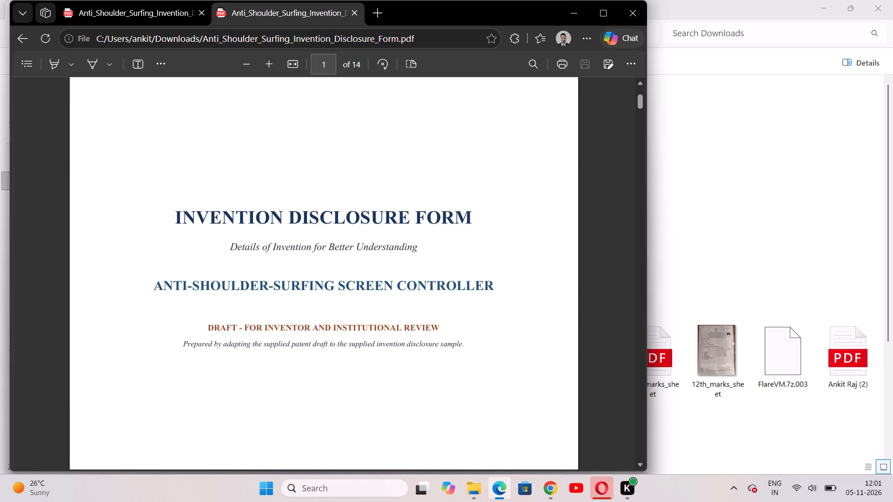
{"action": "scroll", "coordinate": [367, 327], "scroll_direction": "down", "scroll_amount": 10}
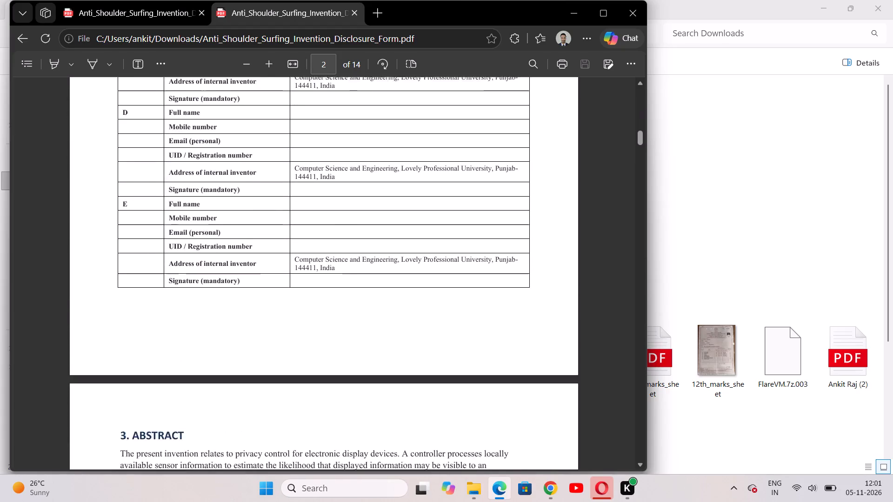
{"action": "scroll", "coordinate": [367, 327], "scroll_direction": "down", "scroll_amount": 1}
{"action": "scroll", "coordinate": [367, 327], "scroll_direction": "up", "scroll_amount": 6}
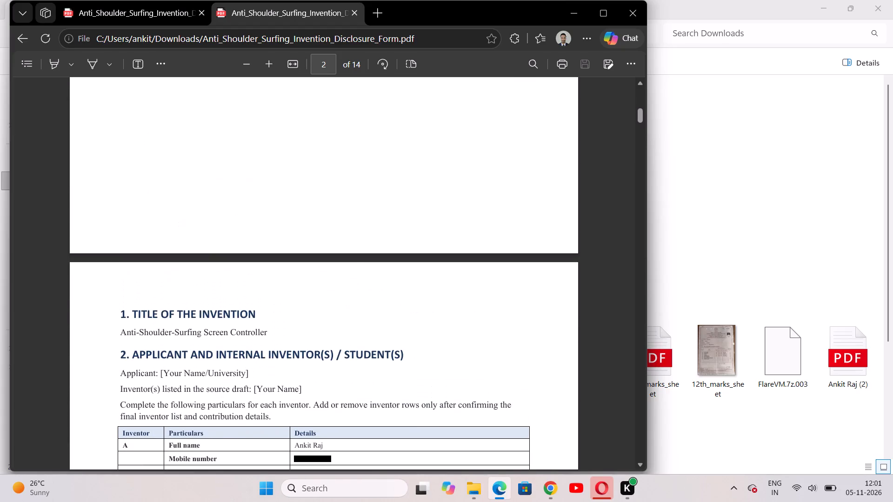
{"action": "left_click", "coordinate": [636, 17]}
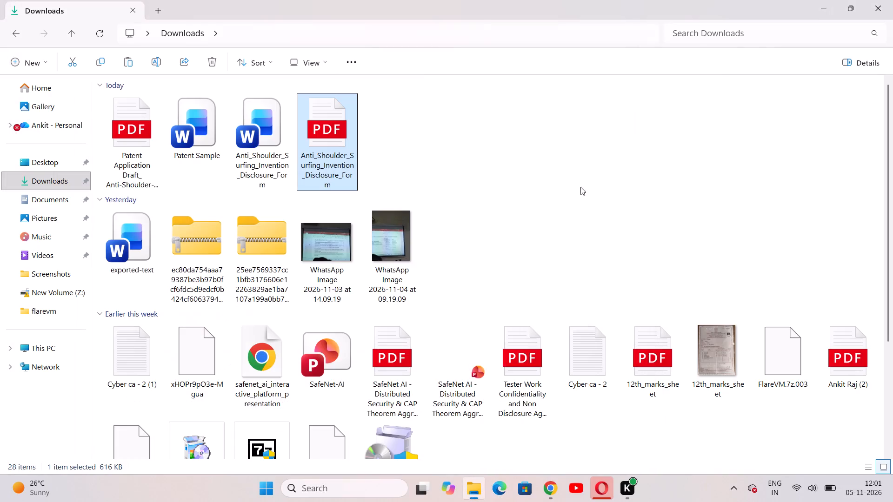
Open the Anti_Shoulder_Surfing_Invention_Disclosure_Form Word document from the Downloads folder.
{"action": "double_click", "coordinate": [244, 139]}
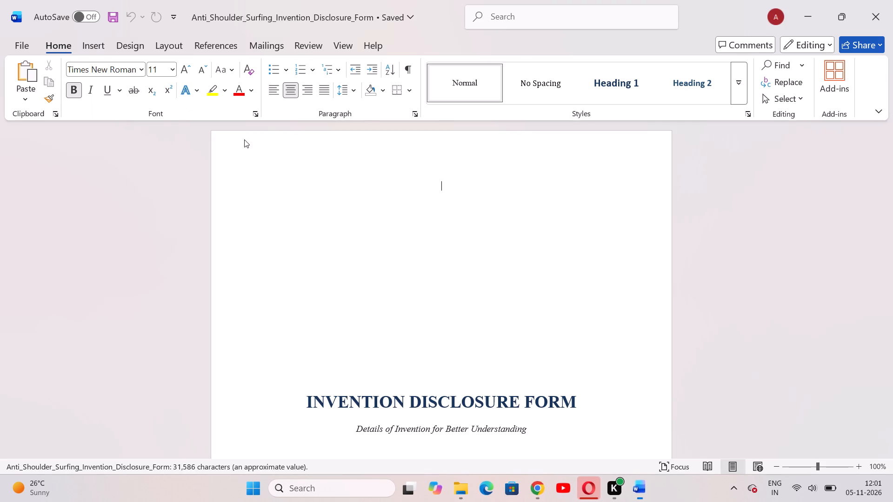
{"action": "scroll", "coordinate": [281, 250], "scroll_direction": "down", "scroll_amount": 4}
{"action": "scroll", "coordinate": [281, 250], "scroll_direction": "up", "scroll_amount": 2}
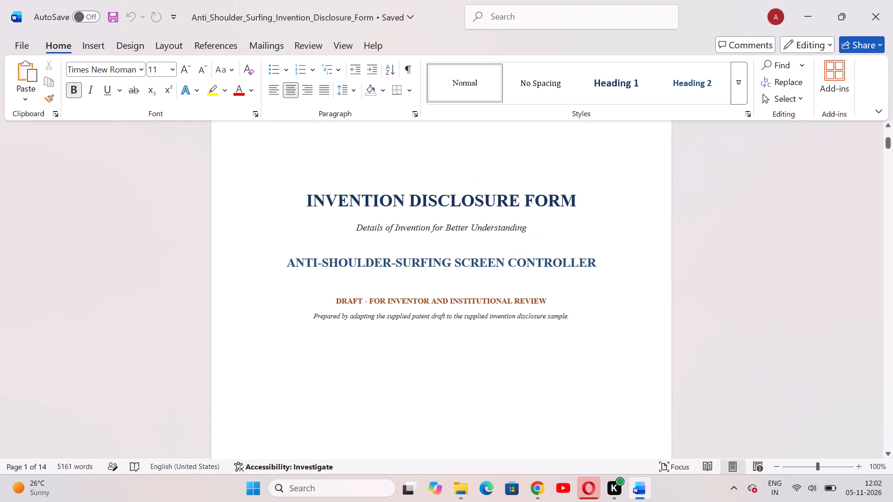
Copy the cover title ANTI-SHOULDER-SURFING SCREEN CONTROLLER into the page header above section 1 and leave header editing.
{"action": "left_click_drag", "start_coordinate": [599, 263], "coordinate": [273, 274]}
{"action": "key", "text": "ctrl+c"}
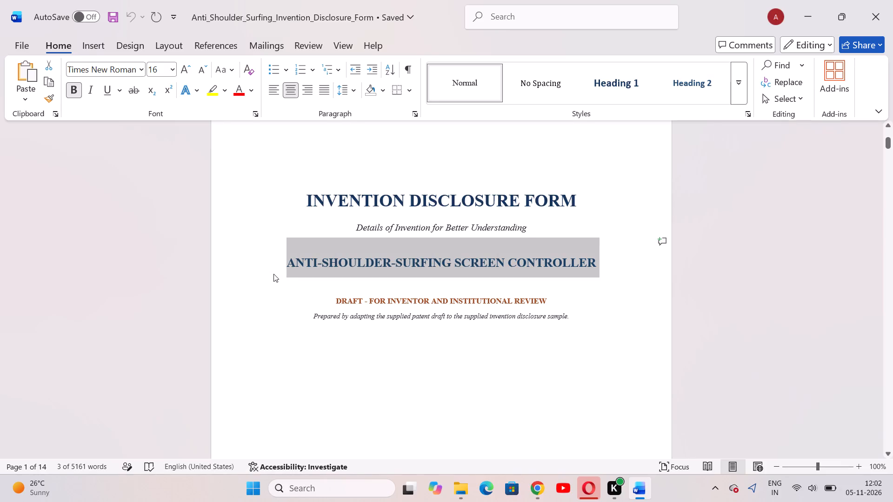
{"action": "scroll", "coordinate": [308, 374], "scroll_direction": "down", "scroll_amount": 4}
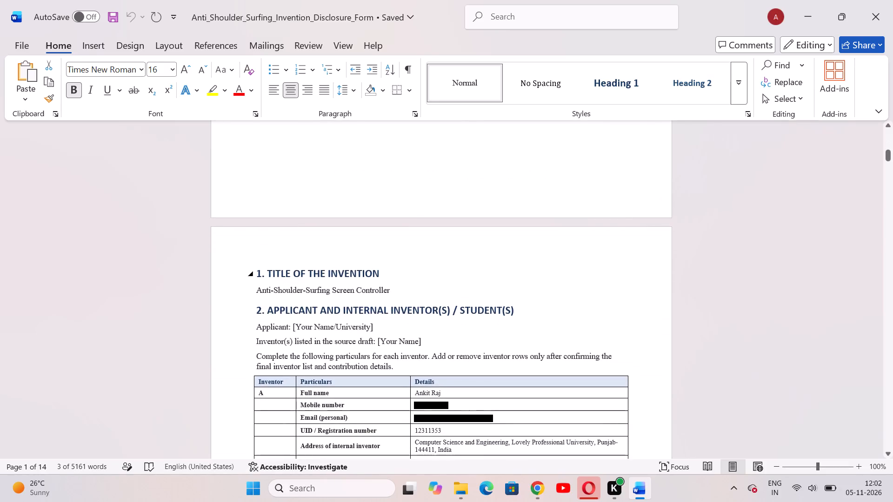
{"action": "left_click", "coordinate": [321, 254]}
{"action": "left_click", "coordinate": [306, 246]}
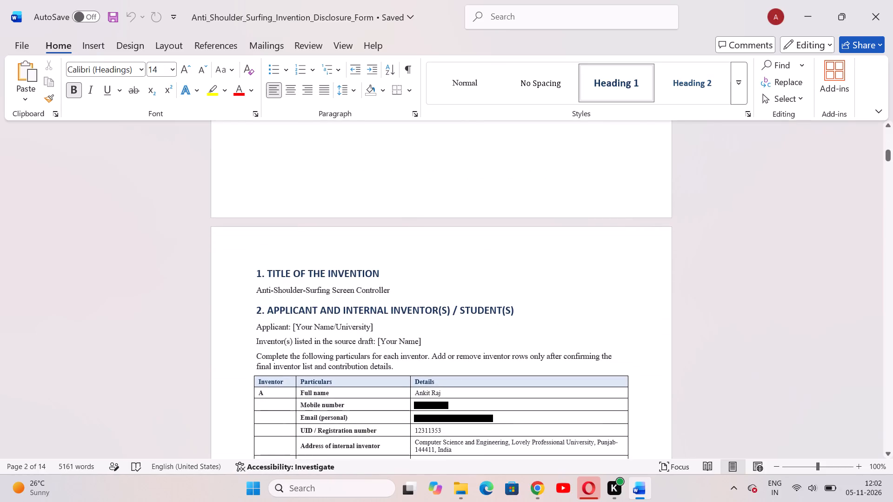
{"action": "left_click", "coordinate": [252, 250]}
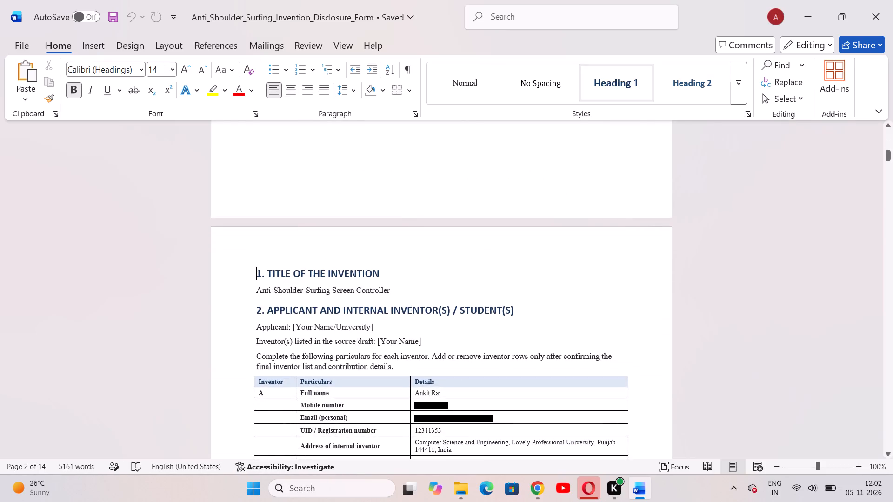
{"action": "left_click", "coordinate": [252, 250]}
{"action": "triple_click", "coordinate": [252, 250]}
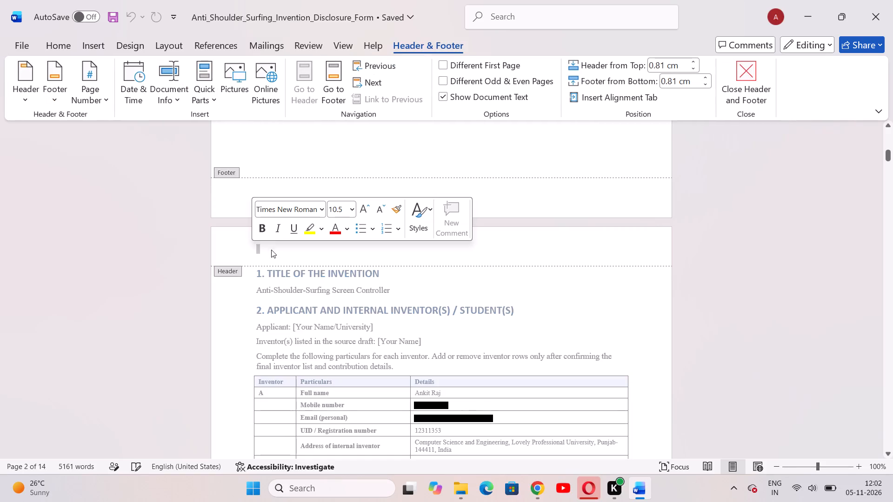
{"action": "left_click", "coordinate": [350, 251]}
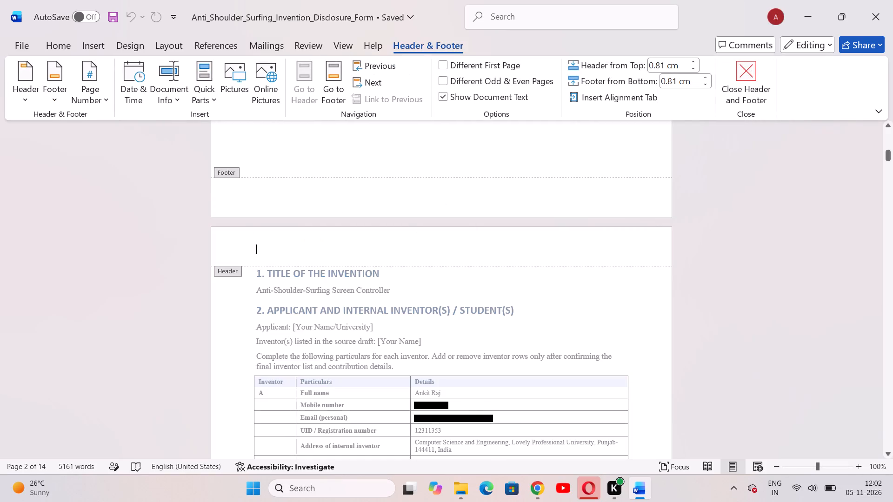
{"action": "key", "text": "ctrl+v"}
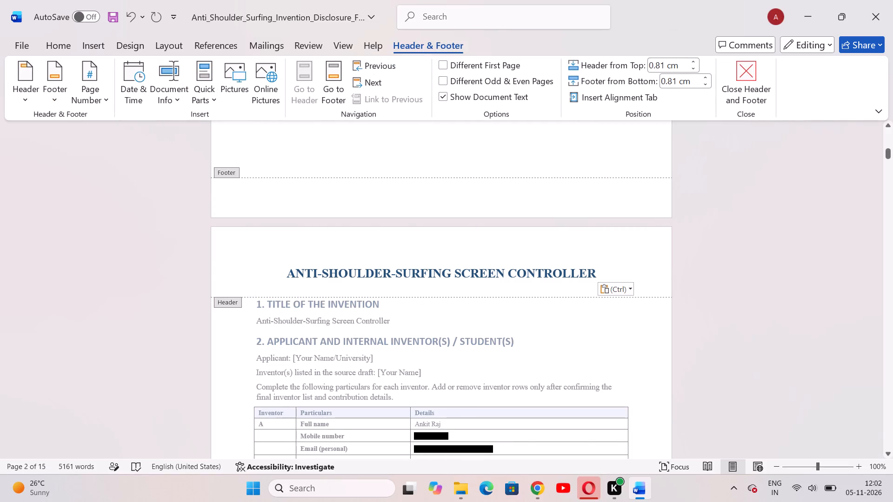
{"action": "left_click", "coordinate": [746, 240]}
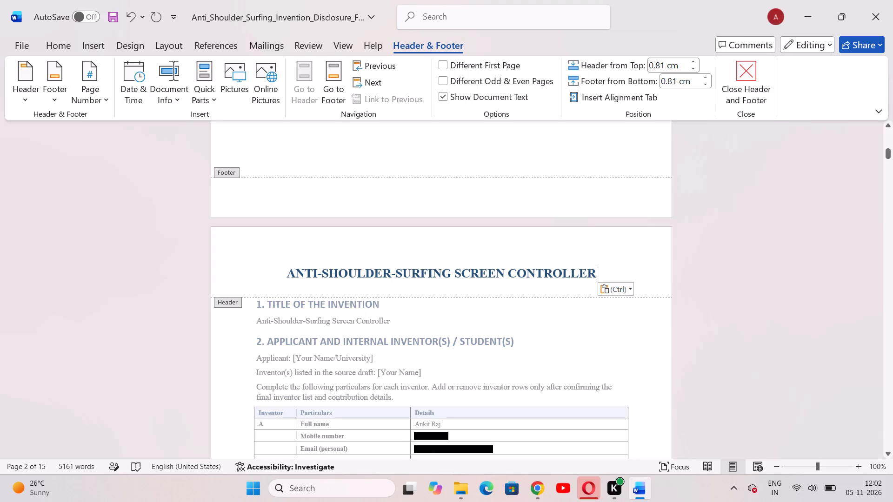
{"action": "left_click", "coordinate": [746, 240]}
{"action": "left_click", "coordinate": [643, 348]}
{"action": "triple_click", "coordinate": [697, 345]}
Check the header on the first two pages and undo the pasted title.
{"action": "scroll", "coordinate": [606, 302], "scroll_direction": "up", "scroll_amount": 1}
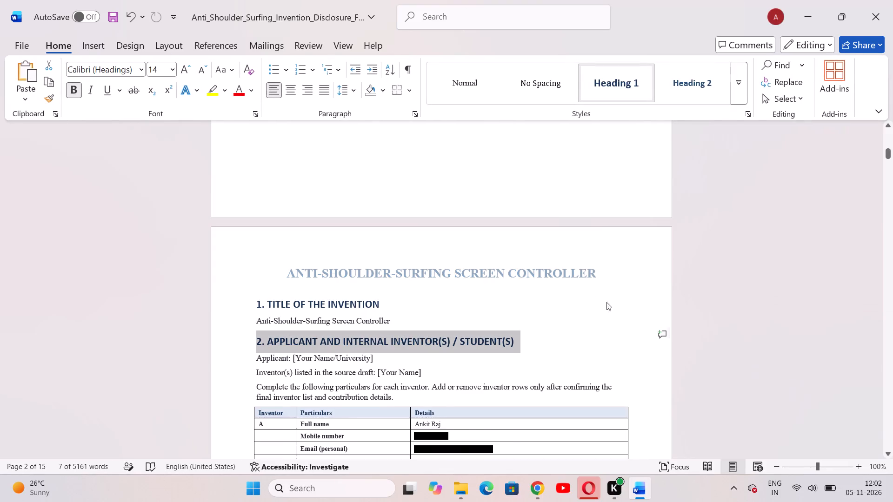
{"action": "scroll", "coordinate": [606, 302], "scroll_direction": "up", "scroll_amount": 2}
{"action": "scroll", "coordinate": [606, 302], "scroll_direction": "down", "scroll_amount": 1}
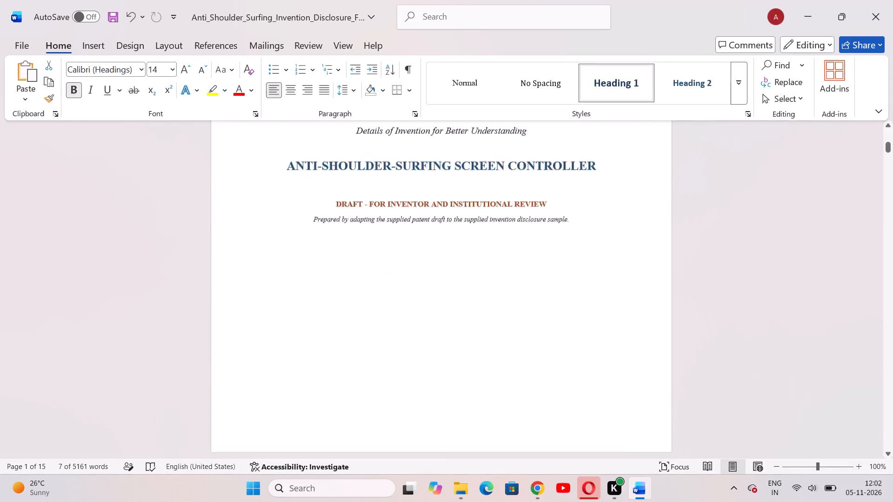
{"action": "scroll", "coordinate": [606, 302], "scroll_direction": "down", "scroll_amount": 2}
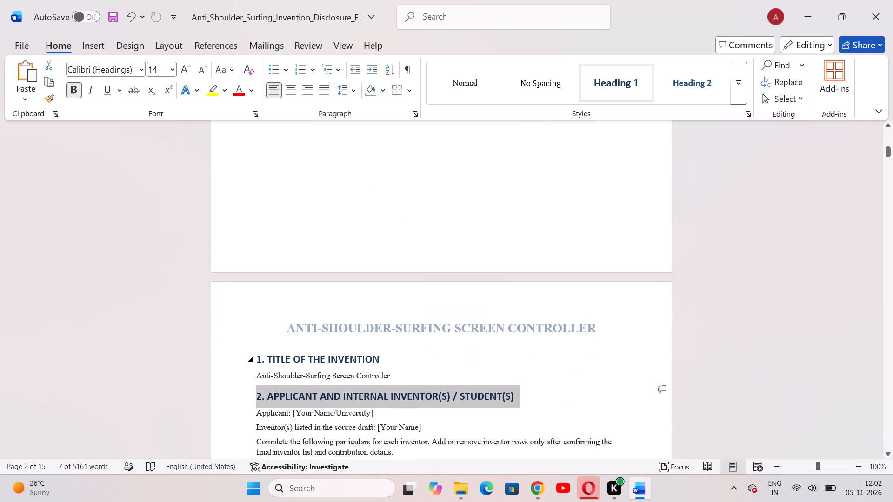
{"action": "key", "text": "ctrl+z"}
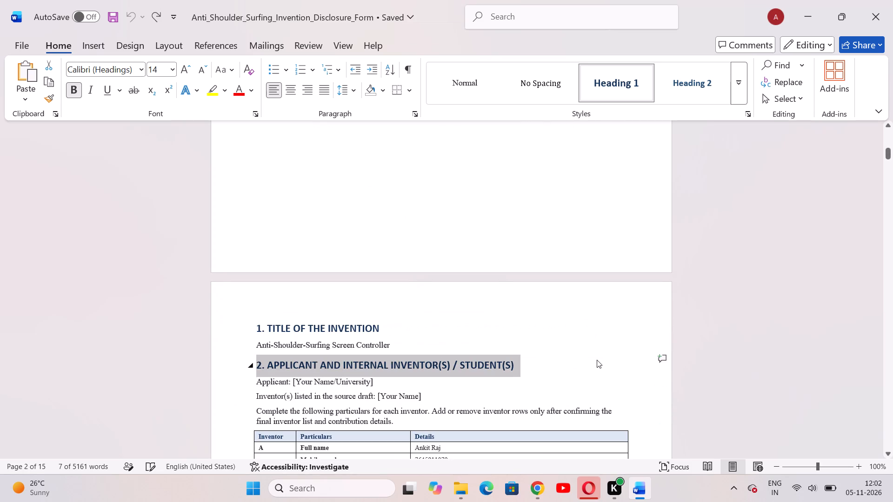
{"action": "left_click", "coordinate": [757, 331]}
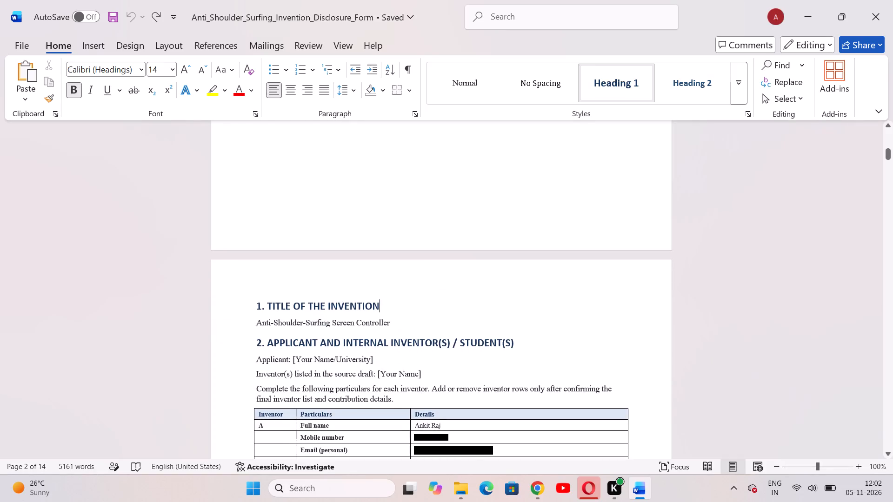
Delete the [Your Name/University] and [Your Name] placeholders from the Applicant and Inventor(s) lines in section 2.
{"action": "left_click_drag", "start_coordinate": [377, 357], "coordinate": [295, 359]}
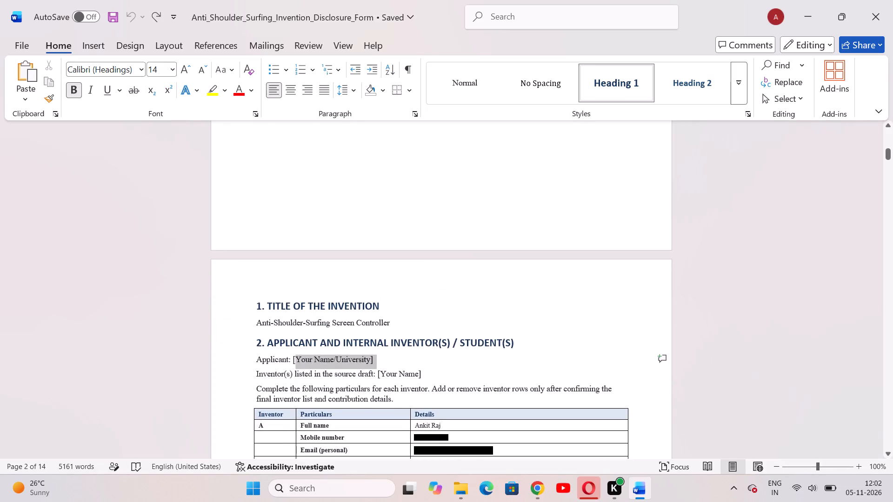
{"action": "left_click_drag", "start_coordinate": [295, 359], "coordinate": [295, 358]}
{"action": "left_click_drag", "start_coordinate": [295, 358], "coordinate": [294, 357]}
{"action": "key", "text": "BackSpace"}
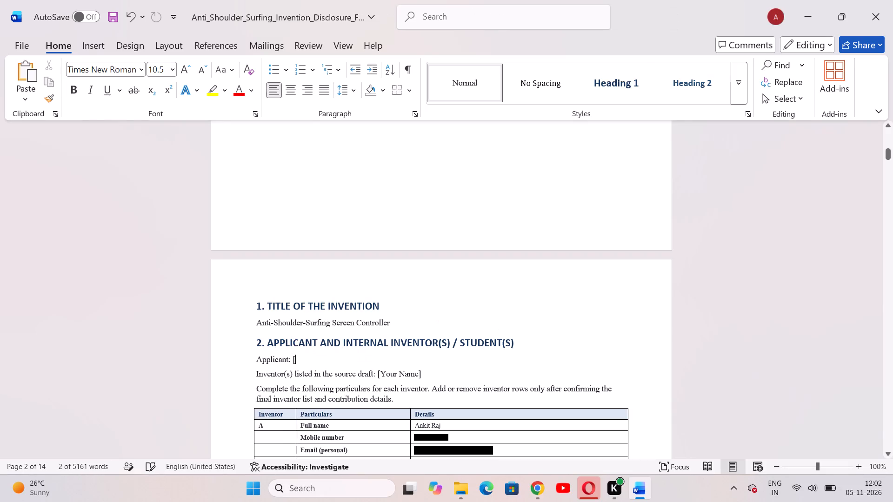
{"action": "key", "text": "BackSpace"}
{"action": "left_click_drag", "start_coordinate": [421, 373], "coordinate": [377, 377]}
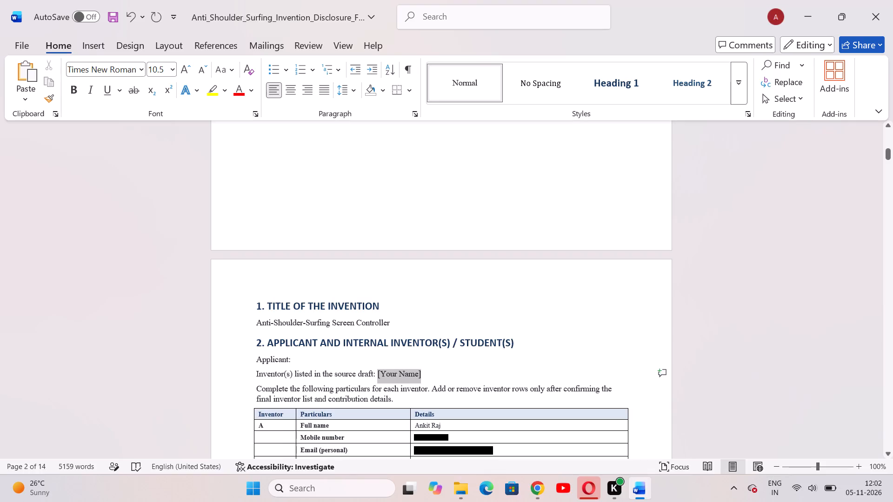
{"action": "left_click_drag", "start_coordinate": [377, 377], "coordinate": [377, 376]}
{"action": "key", "text": "BackSpace"}
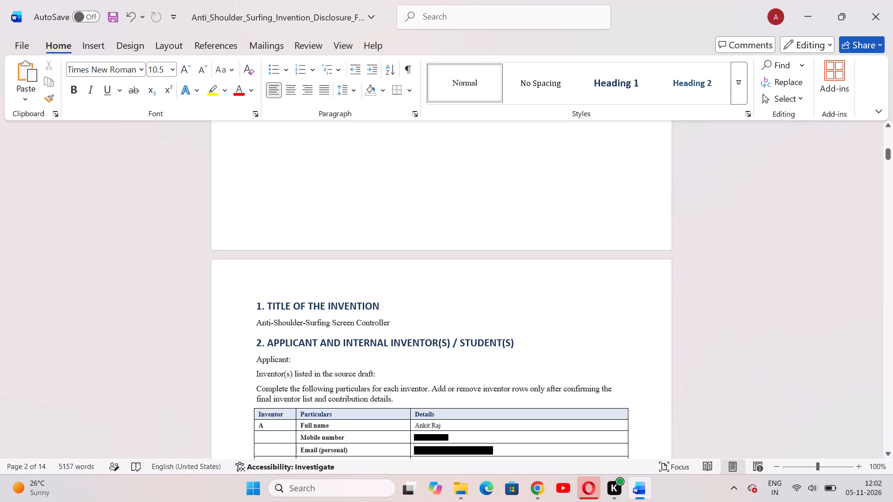
Review the cover page and the title and inventor details page of the edited form.
{"action": "scroll", "coordinate": [445, 372], "scroll_direction": "up", "scroll_amount": 4}
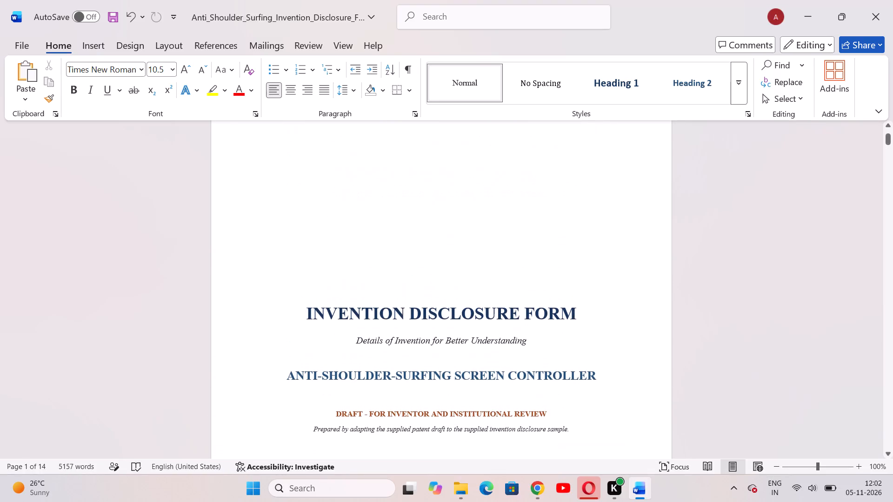
{"action": "scroll", "coordinate": [445, 372], "scroll_direction": "down", "scroll_amount": 3}
{"action": "scroll", "coordinate": [445, 372], "scroll_direction": "up", "scroll_amount": 1}
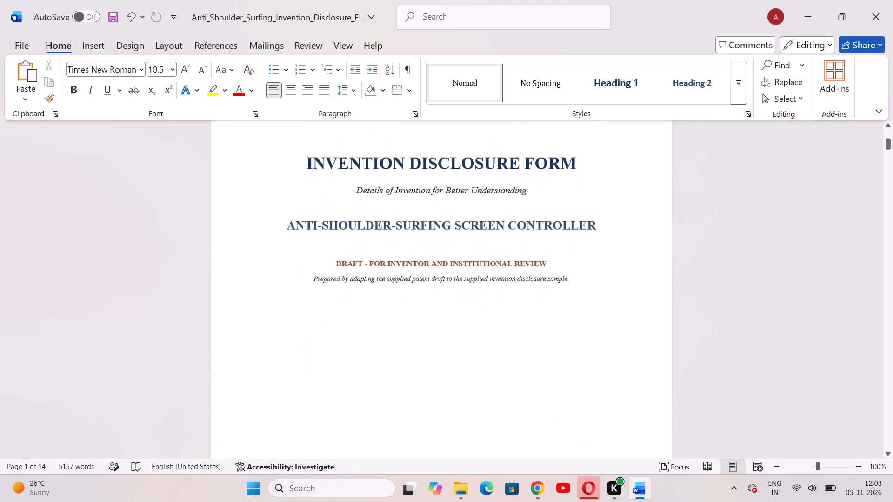
{"action": "scroll", "coordinate": [445, 372], "scroll_direction": "up", "scroll_amount": 1}
{"action": "scroll", "coordinate": [445, 372], "scroll_direction": "down", "scroll_amount": 4}
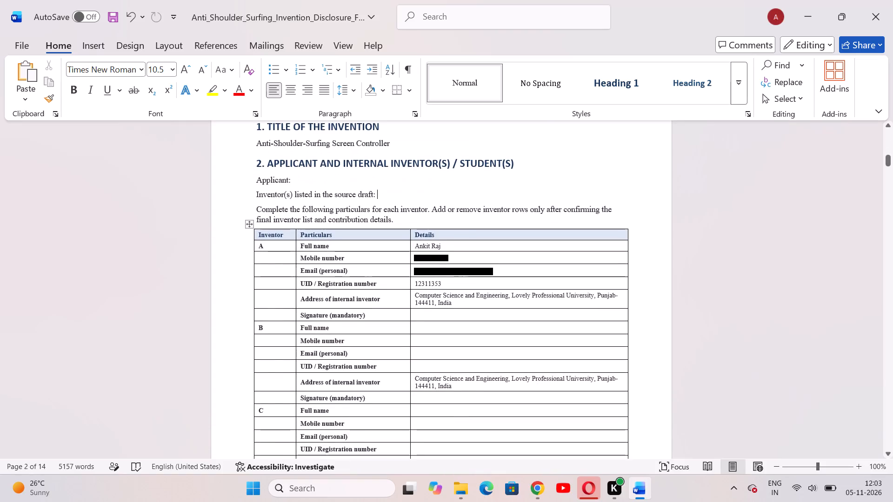
{"action": "scroll", "coordinate": [547, 166], "scroll_direction": "up", "scroll_amount": 2}
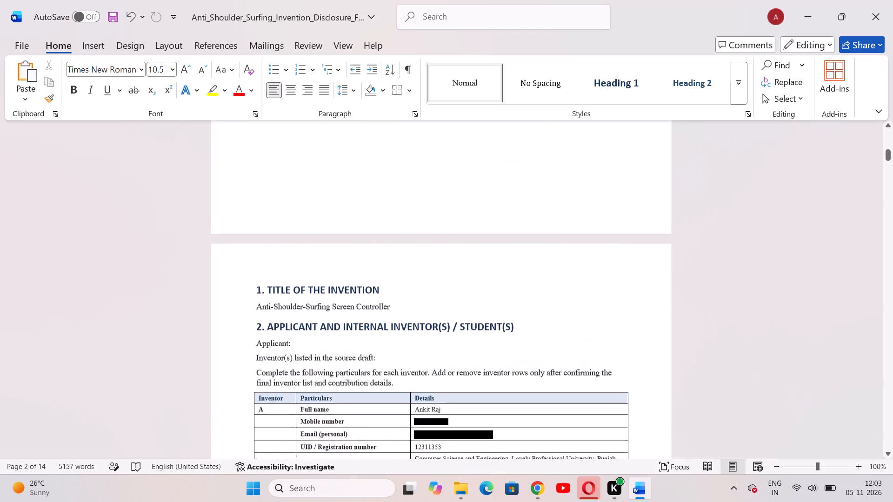
{"action": "scroll", "coordinate": [526, 197], "scroll_direction": "up", "scroll_amount": 3}
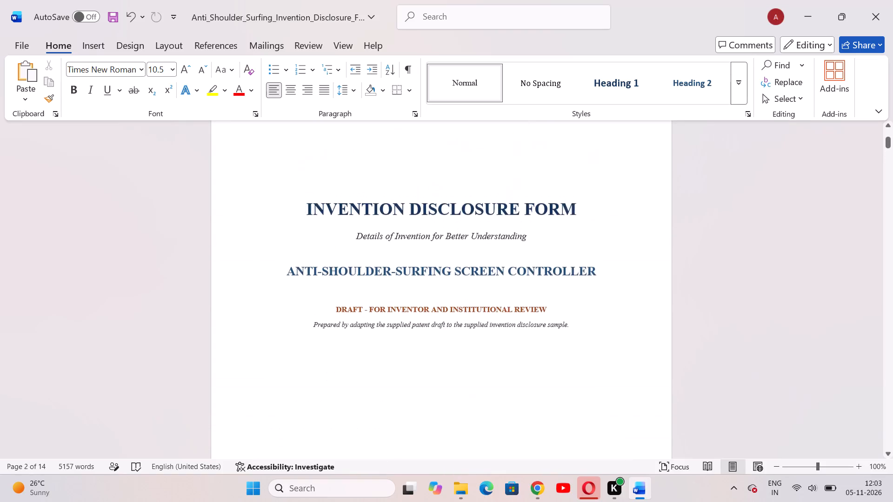
{"action": "scroll", "coordinate": [526, 197], "scroll_direction": "up", "scroll_amount": 3}
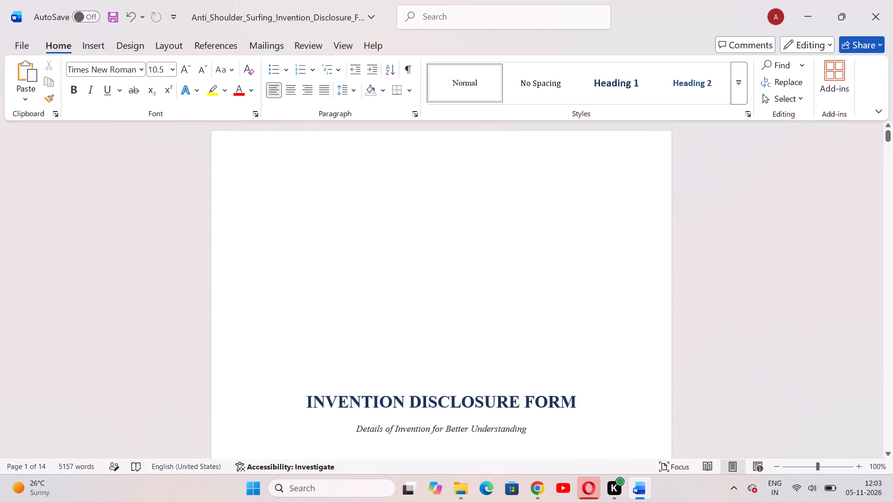
Open the page header above section 1 for editing and set its distance from the top to 0 cm.
{"action": "scroll", "coordinate": [526, 197], "scroll_direction": "down", "scroll_amount": 6}
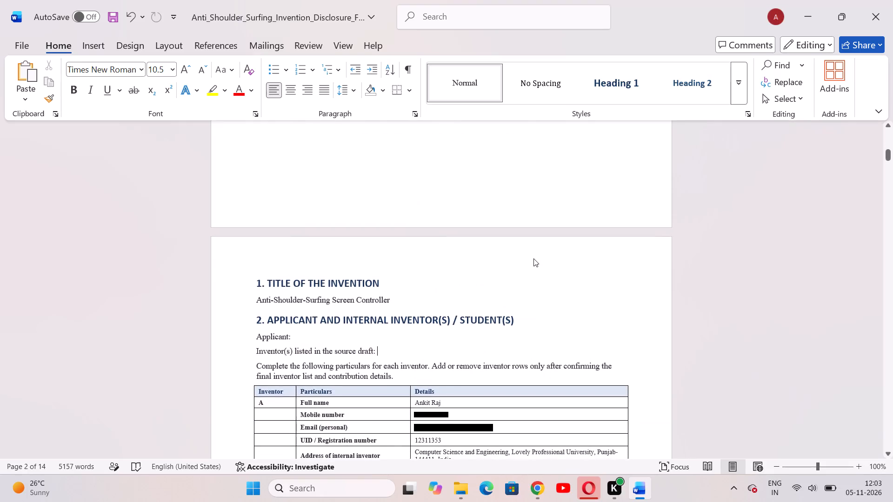
{"action": "left_click", "coordinate": [534, 261]}
{"action": "double_click", "coordinate": [534, 261]}
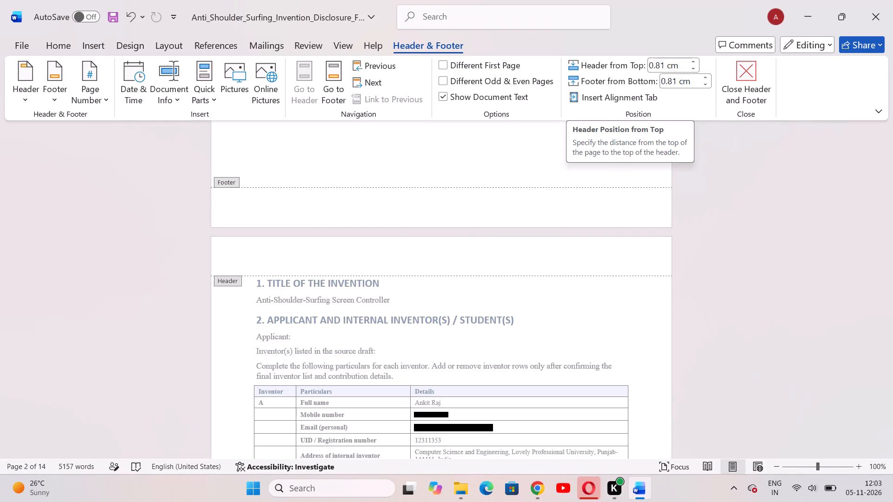
{"action": "left_click_drag", "start_coordinate": [677, 63], "coordinate": [670, 65]}
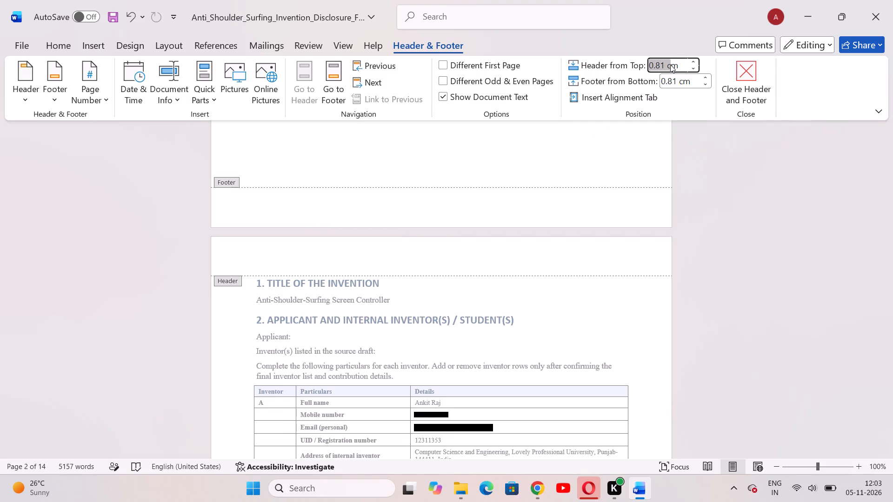
{"action": "left_click_drag", "start_coordinate": [670, 65], "coordinate": [663, 65]}
{"action": "key", "text": "0"}
{"action": "key", "text": "Return"}
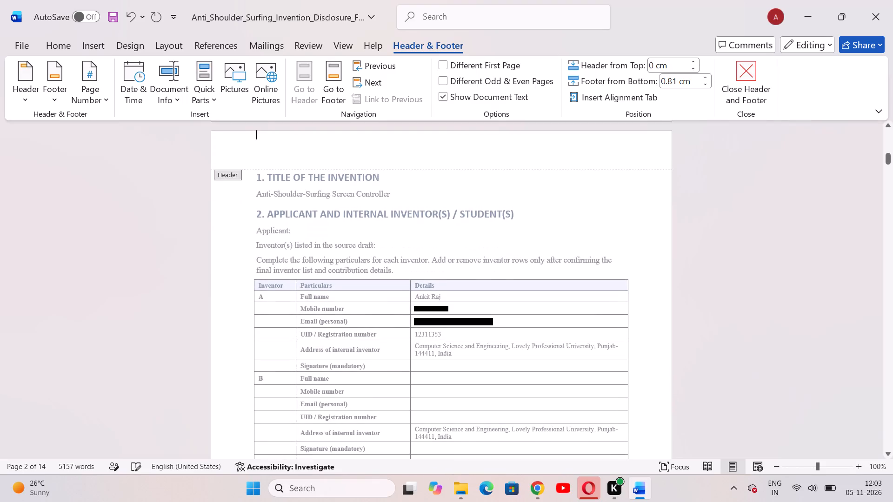
Set the footer's distance from the bottom to 0 cm and leave header and footer editing.
{"action": "scroll", "coordinate": [632, 185], "scroll_direction": "down", "scroll_amount": 3}
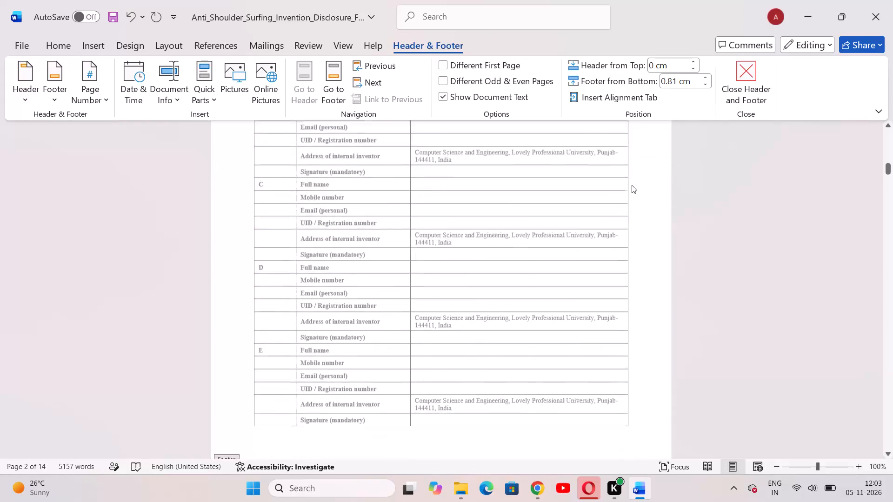
{"action": "scroll", "coordinate": [632, 185], "scroll_direction": "down", "scroll_amount": 1}
{"action": "scroll", "coordinate": [632, 185], "scroll_direction": "up", "scroll_amount": 1}
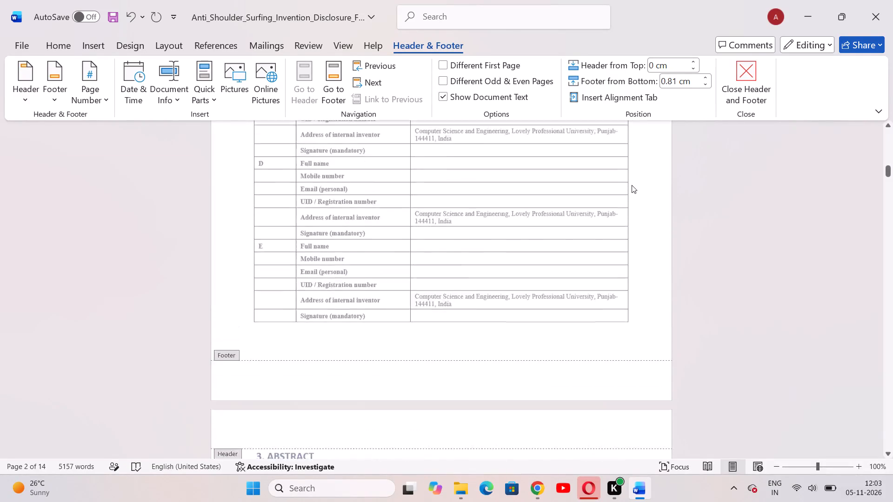
{"action": "scroll", "coordinate": [632, 185], "scroll_direction": "up", "scroll_amount": 2}
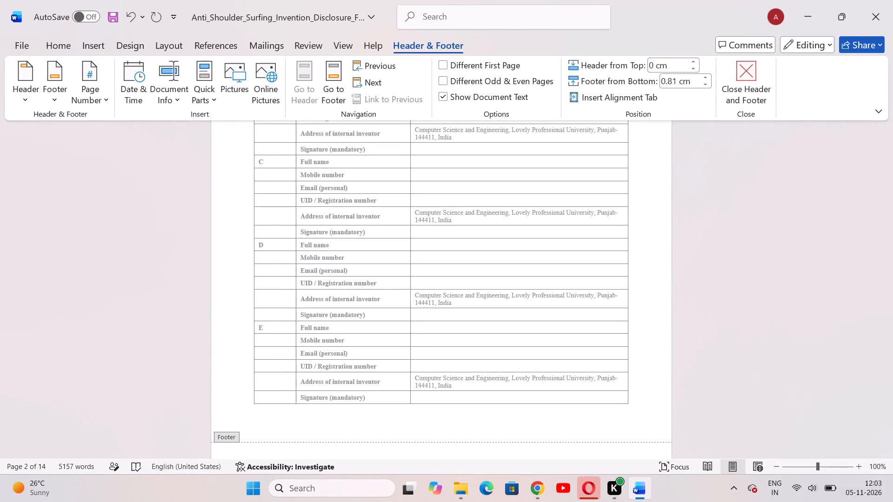
{"action": "left_click", "coordinate": [691, 79]}
{"action": "key", "text": "0"}
{"action": "key", "text": "Return"}
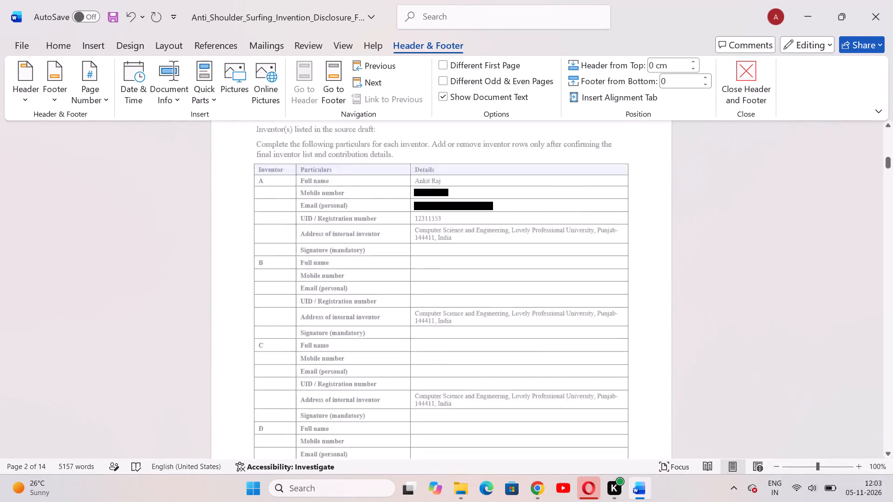
{"action": "scroll", "coordinate": [645, 192], "scroll_direction": "down", "scroll_amount": 3}
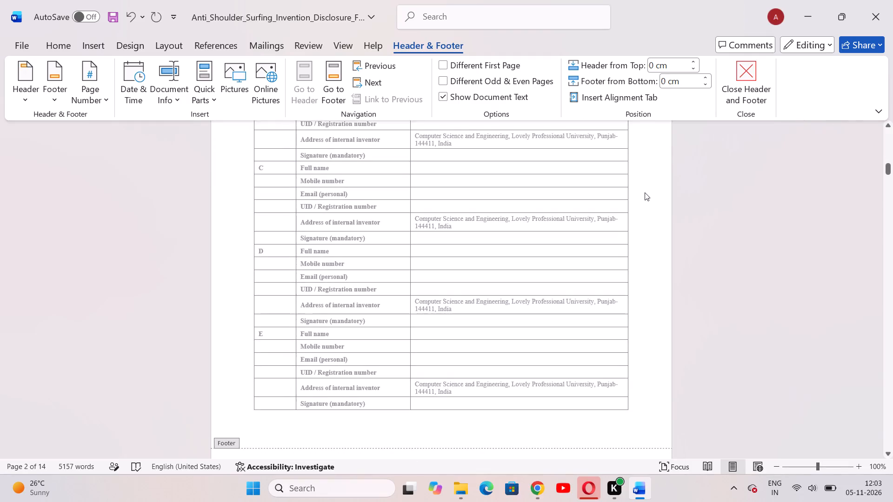
{"action": "scroll", "coordinate": [645, 192], "scroll_direction": "down", "scroll_amount": 1}
{"action": "left_click", "coordinate": [733, 226]}
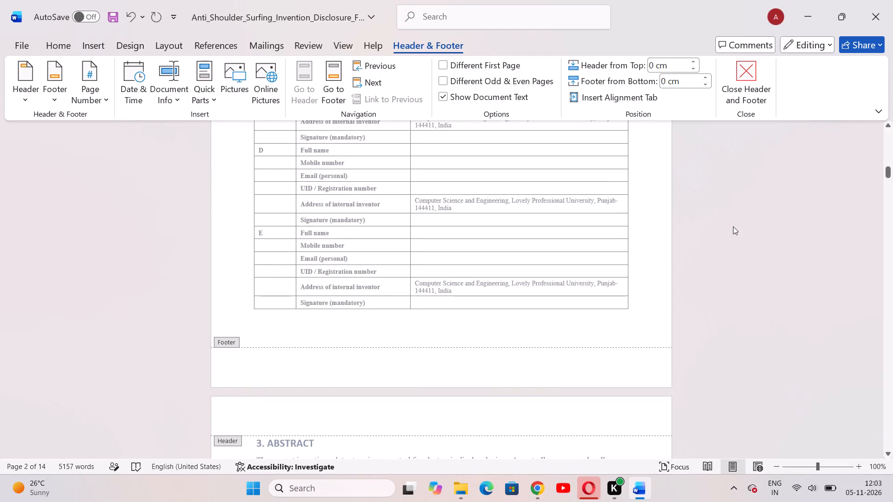
{"action": "double_click", "coordinate": [733, 226]}
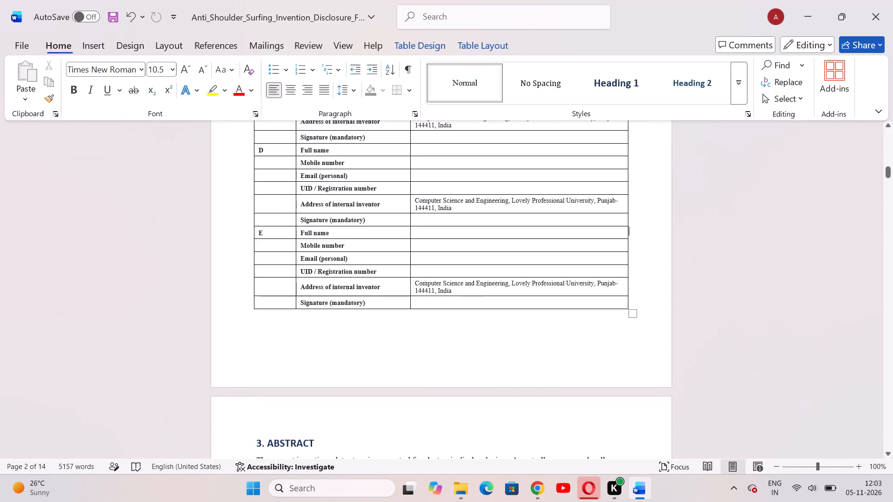
Insert an empty line above the heading 1. TITLE OF THE INVENTION on page 2.
{"action": "scroll", "coordinate": [601, 256], "scroll_direction": "up", "scroll_amount": 3}
{"action": "scroll", "coordinate": [548, 255], "scroll_direction": "up", "scroll_amount": 1}
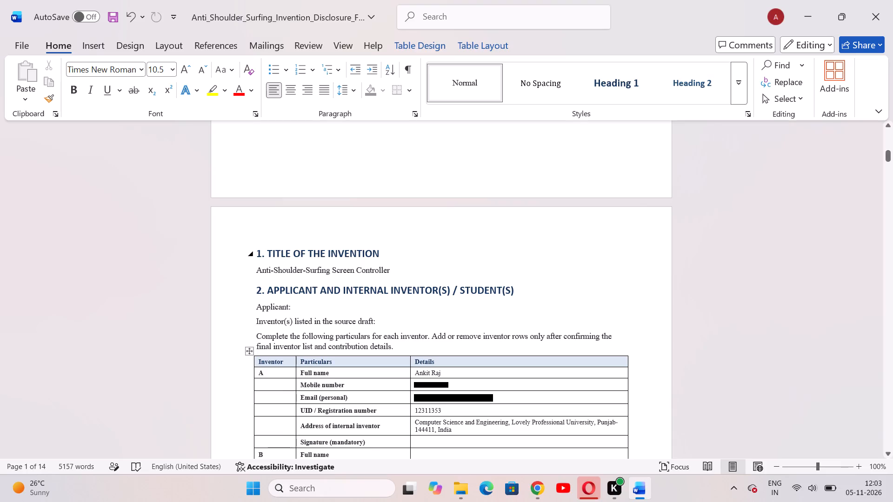
{"action": "left_click", "coordinate": [255, 244]}
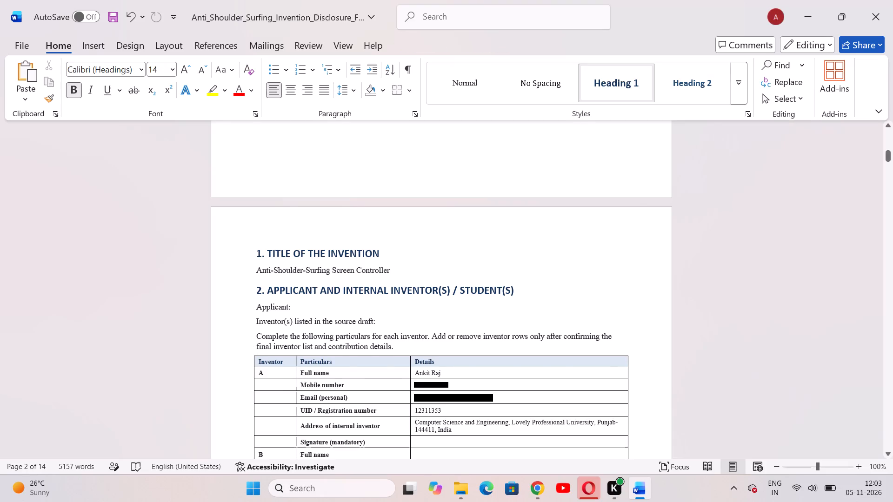
{"action": "key", "text": "Return"}
Copy the cover title ANTI-SHOULDER-SURFING SCREEN CONTROLLER into the empty line above section 1 on page 2.
{"action": "scroll", "coordinate": [255, 244], "scroll_direction": "down", "scroll_amount": 5}
{"action": "scroll", "coordinate": [255, 244], "scroll_direction": "up", "scroll_amount": 5}
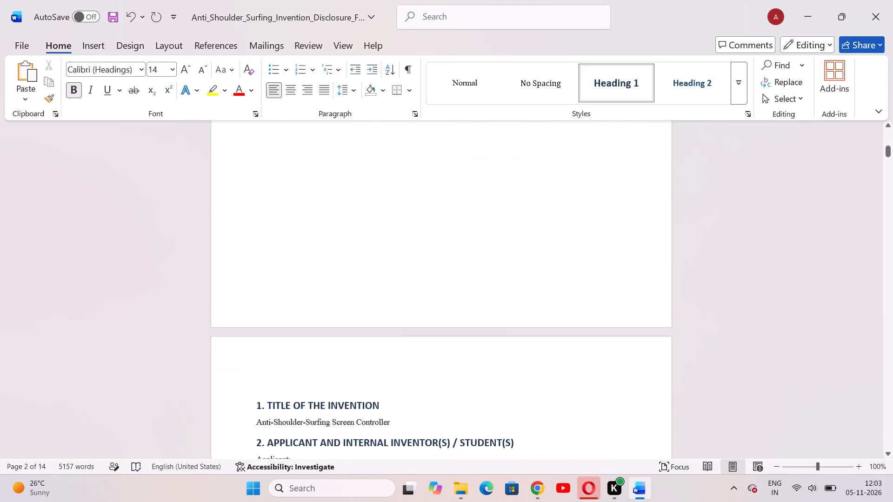
{"action": "scroll", "coordinate": [255, 244], "scroll_direction": "up", "scroll_amount": 2}
{"action": "scroll", "coordinate": [255, 244], "scroll_direction": "down", "scroll_amount": 1}
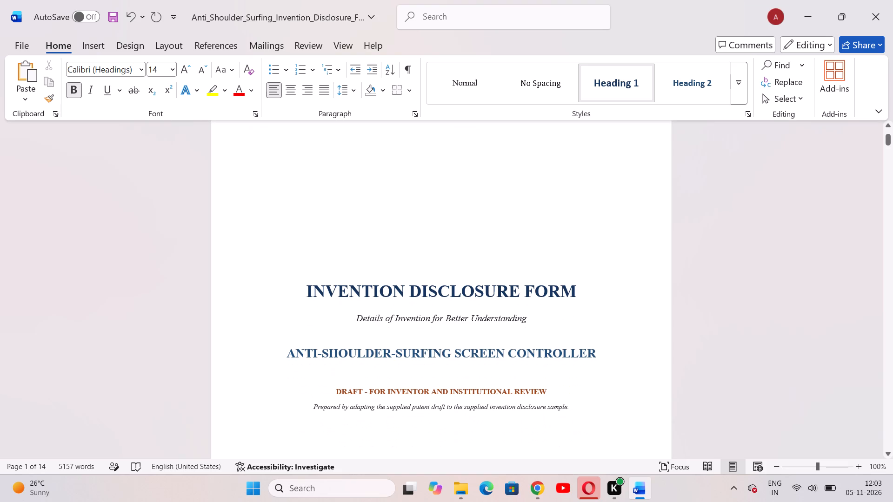
{"action": "left_click_drag", "start_coordinate": [600, 349], "coordinate": [300, 365]}
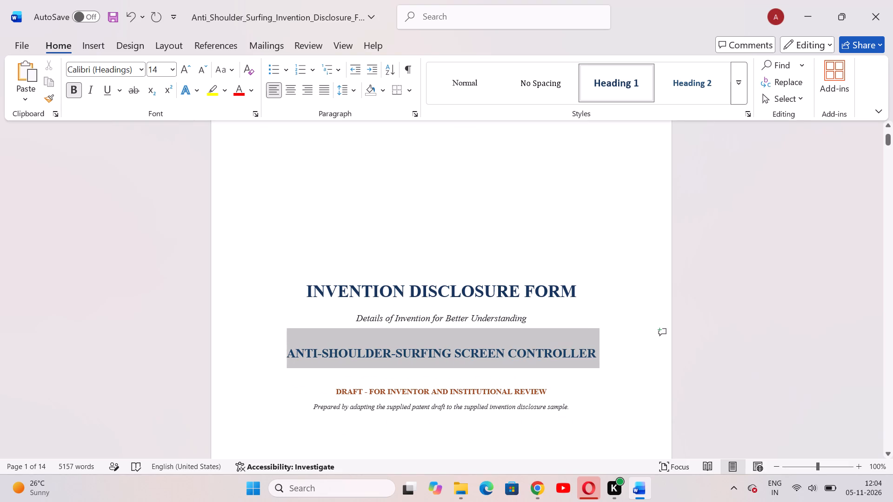
{"action": "left_click_drag", "start_coordinate": [300, 365], "coordinate": [297, 365]}
{"action": "key", "text": "ctrl+c"}
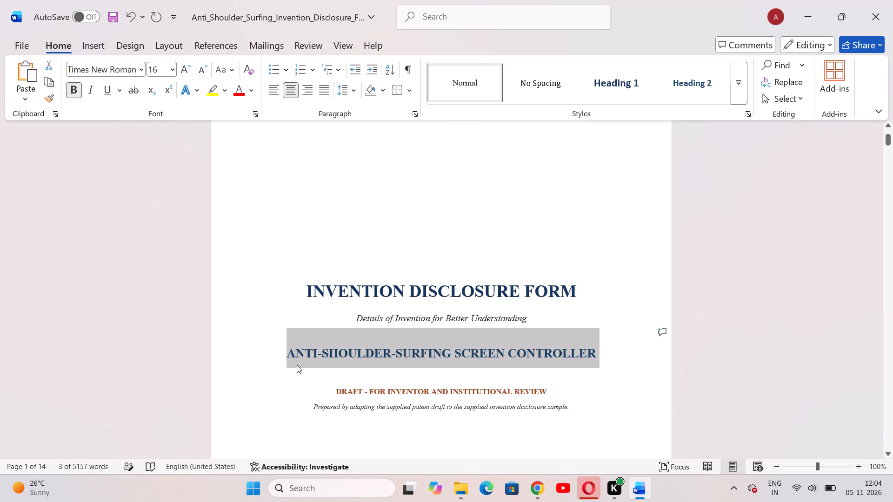
{"action": "scroll", "coordinate": [297, 365], "scroll_direction": "down", "scroll_amount": 4}
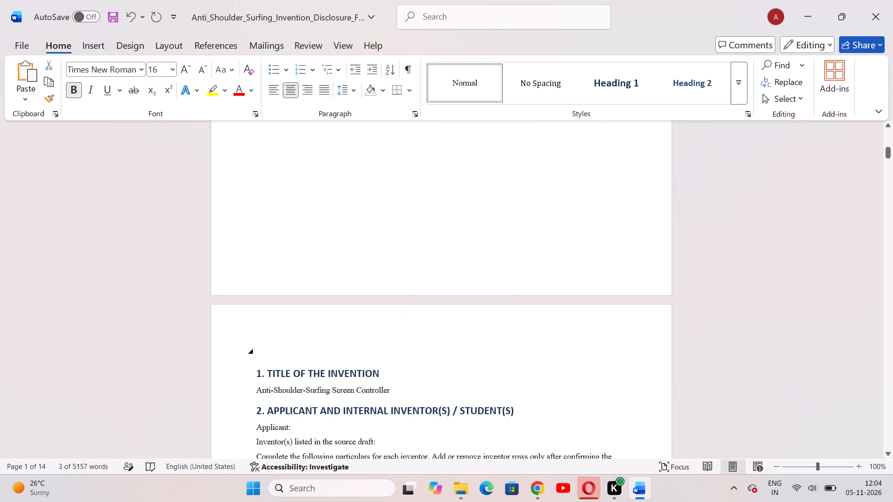
{"action": "left_click", "coordinate": [263, 356]}
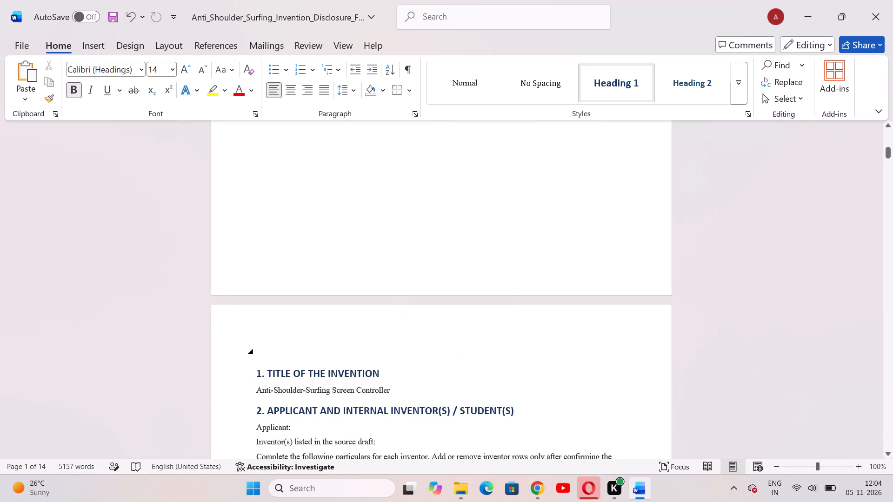
{"action": "key", "text": "ctrl+v"}
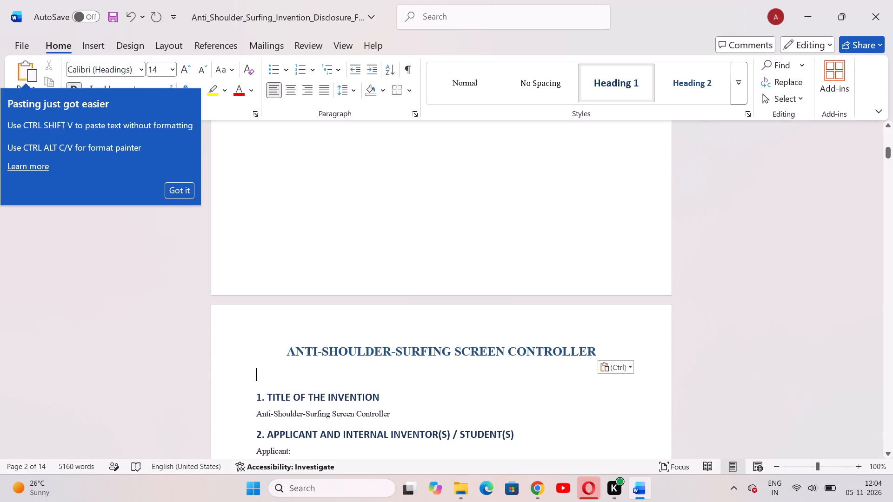
Remove the empty line between the pasted title and the section 1 heading.
{"action": "scroll", "coordinate": [503, 347], "scroll_direction": "down", "scroll_amount": 4}
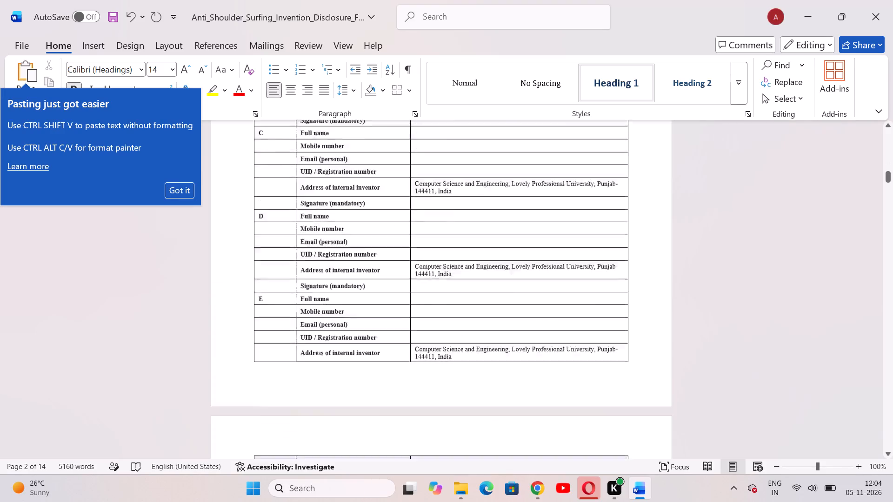
{"action": "scroll", "coordinate": [503, 347], "scroll_direction": "down", "scroll_amount": 1}
{"action": "scroll", "coordinate": [503, 347], "scroll_direction": "up", "scroll_amount": 1}
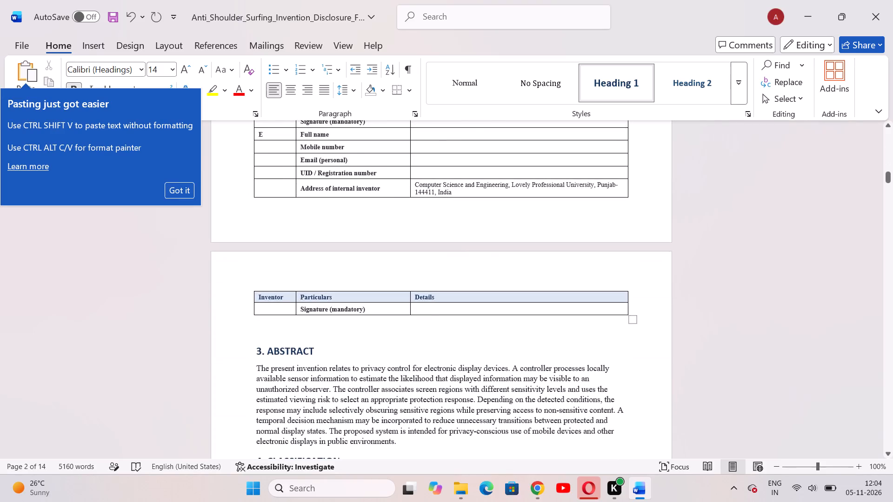
{"action": "scroll", "coordinate": [503, 347], "scroll_direction": "up", "scroll_amount": 2}
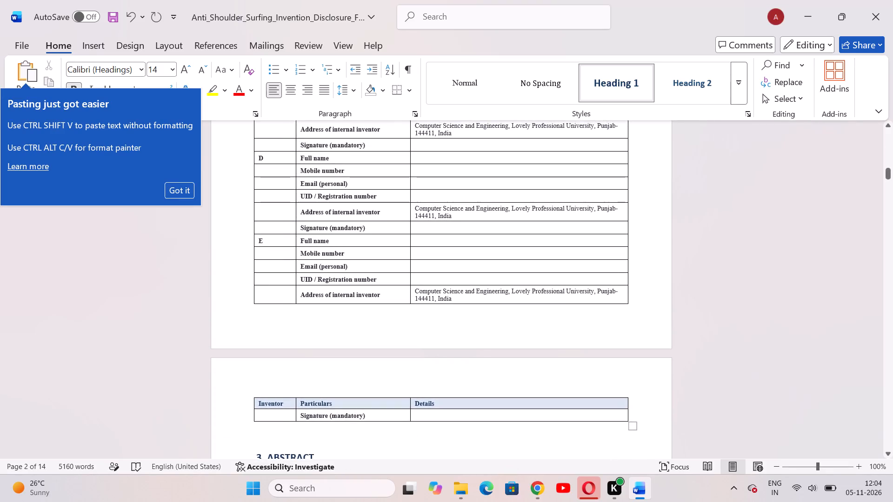
{"action": "scroll", "coordinate": [503, 347], "scroll_direction": "up", "scroll_amount": 3}
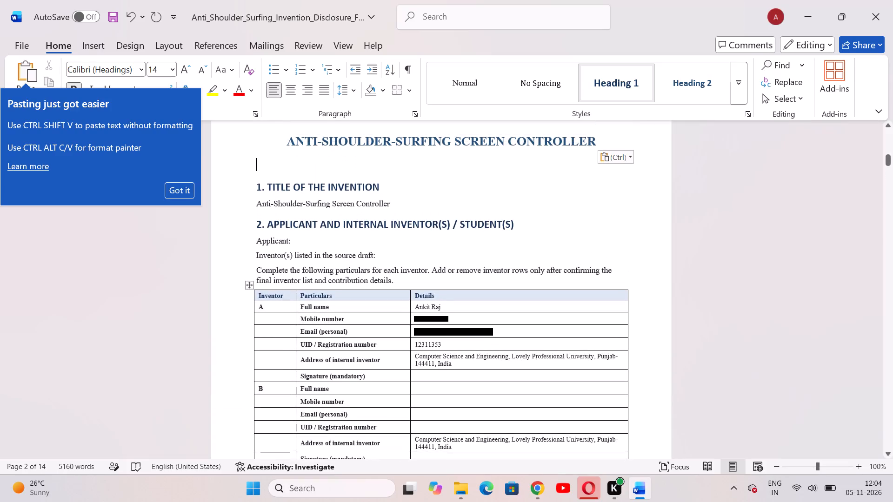
{"action": "key", "text": "BackSpace"}
Check how the inventor table and the Abstract section fall across the pages following the inserted title.
{"action": "scroll", "coordinate": [315, 219], "scroll_direction": "down", "scroll_amount": 1}
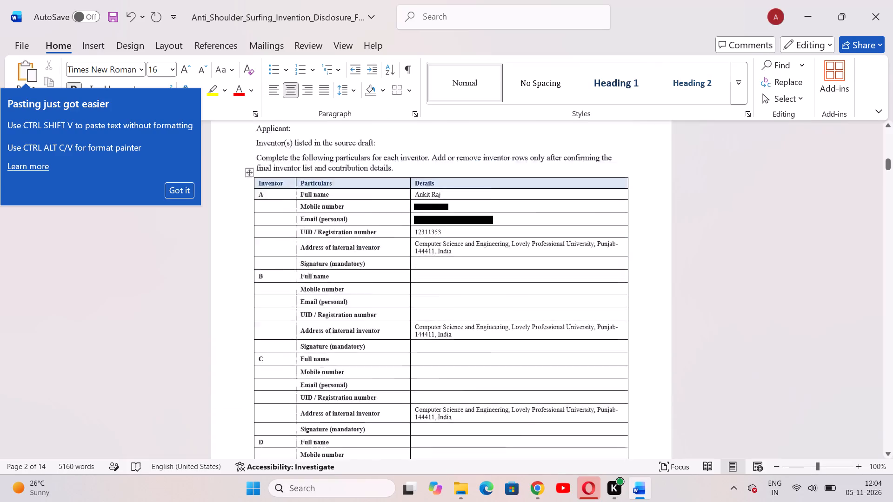
{"action": "scroll", "coordinate": [315, 219], "scroll_direction": "up", "scroll_amount": 2}
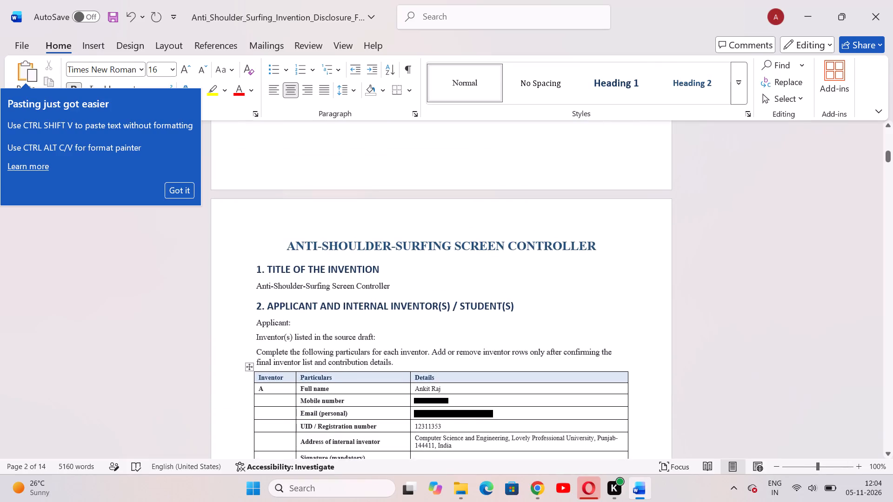
{"action": "scroll", "coordinate": [315, 219], "scroll_direction": "down", "scroll_amount": 6}
{"action": "scroll", "coordinate": [315, 219], "scroll_direction": "up", "scroll_amount": 1}
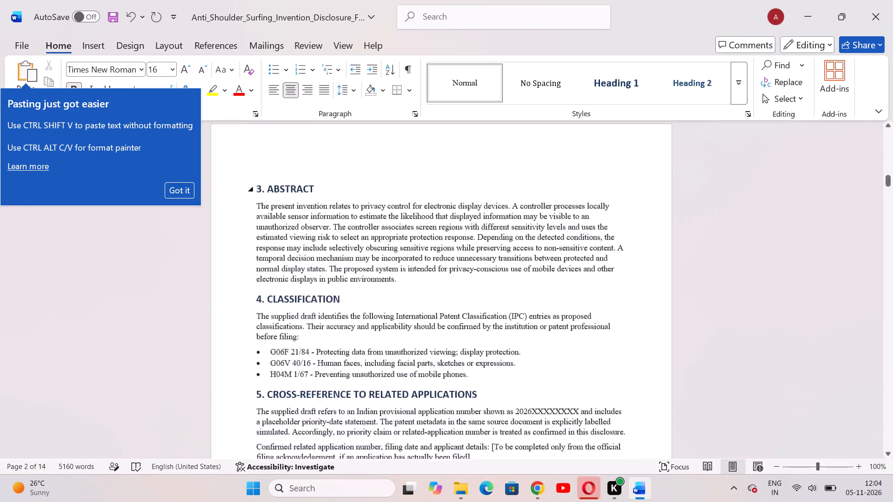
{"action": "scroll", "coordinate": [315, 219], "scroll_direction": "up", "scroll_amount": 3}
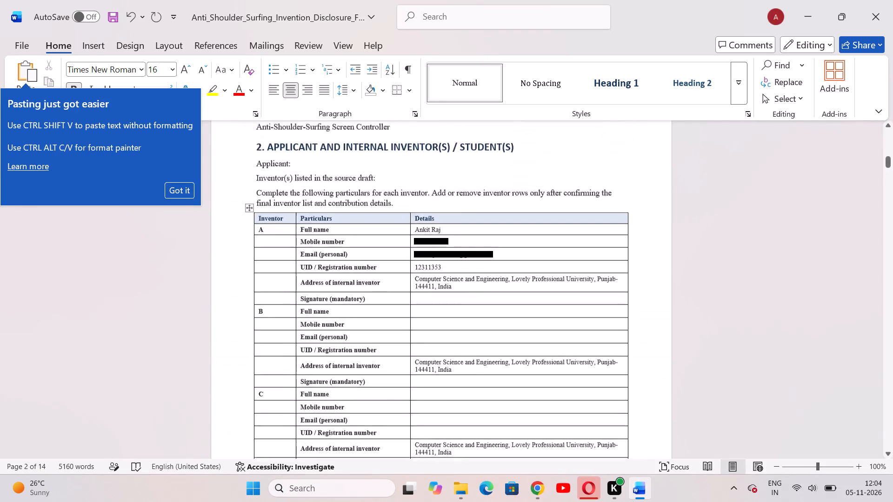
{"action": "scroll", "coordinate": [315, 219], "scroll_direction": "up", "scroll_amount": 2}
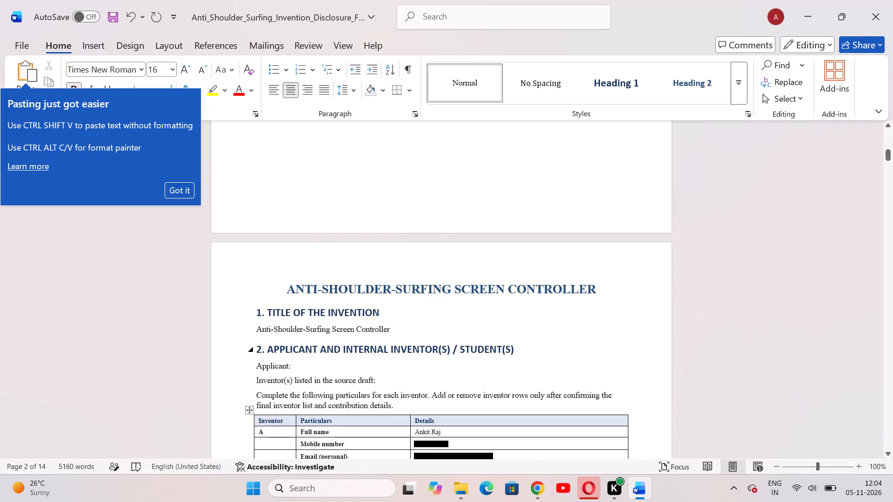
Delete the instruction paragraph above the inventor table that begins "Complete the following particulars for each inventor".
{"action": "scroll", "coordinate": [383, 352], "scroll_direction": "down", "scroll_amount": 1}
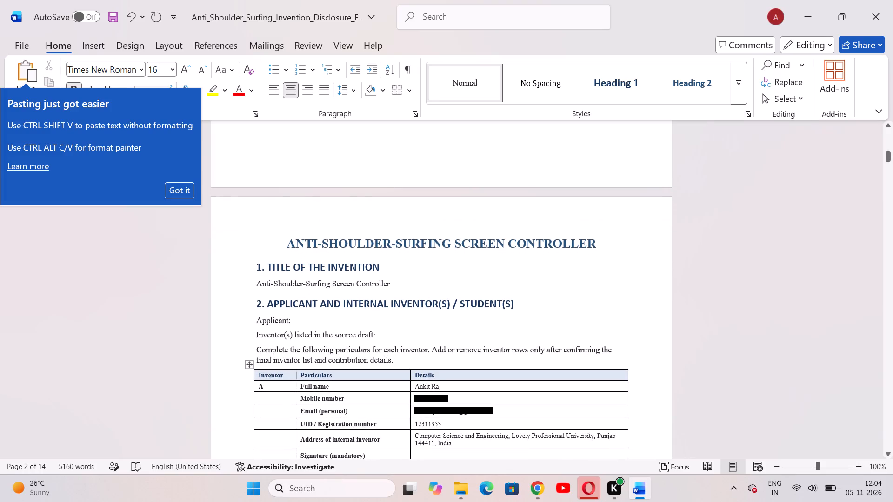
{"action": "left_click", "coordinate": [393, 363]}
{"action": "left_click_drag", "start_coordinate": [393, 363], "coordinate": [259, 348]}
{"action": "key", "text": "BackSpace"}
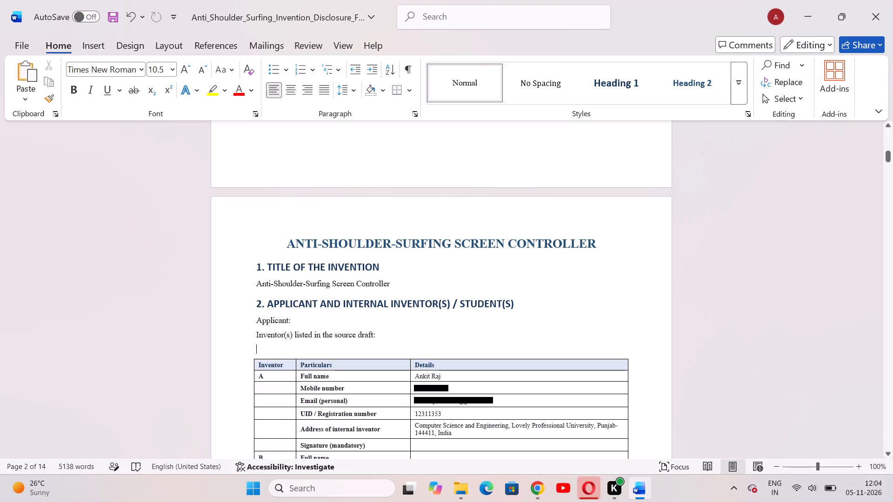
Remove the "(s)" from "Inventor(s) listed in the source draft:" in section 2.
{"action": "left_click", "coordinate": [292, 336]}
{"action": "key", "text": "BackSpace"}
{"action": "key", "text": "BackSpace"}
{"action": "key", "text": "BackSpace"}
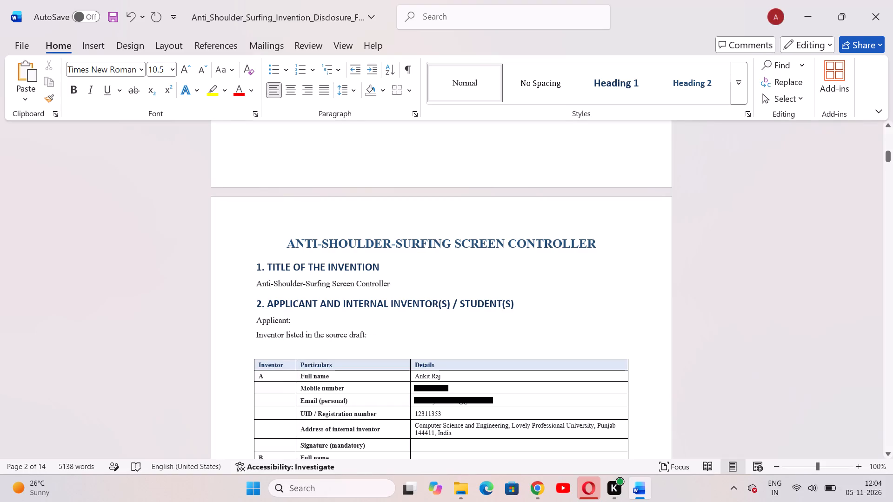
Delete the line "Inventor listed in the source draft:" and the empty lines between "Applicant:" and the inventor table.
{"action": "left_click_drag", "start_coordinate": [364, 337], "coordinate": [318, 336]}
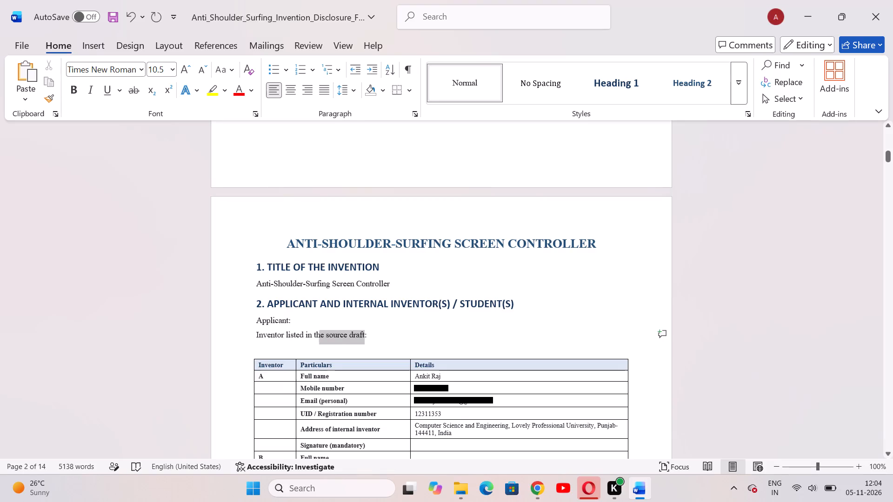
{"action": "left_click_drag", "start_coordinate": [318, 336], "coordinate": [316, 333]}
{"action": "left_click_drag", "start_coordinate": [316, 333], "coordinate": [295, 333]}
{"action": "left_click_drag", "start_coordinate": [295, 333], "coordinate": [268, 332]}
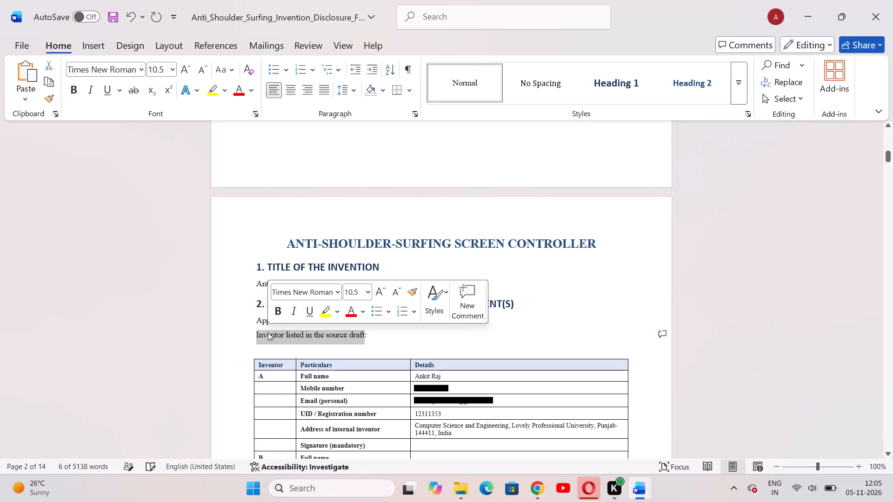
{"action": "key", "text": "BackSpace"}
{"action": "key", "text": "Right"}
{"action": "key", "text": "BackSpace"}
{"action": "key", "text": "BackSpace"}
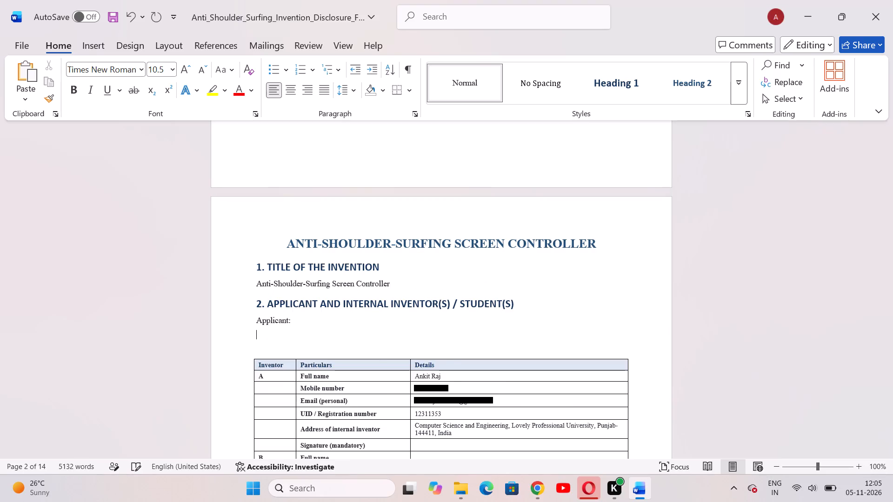
{"action": "key", "text": "Down"}
{"action": "key", "text": "BackSpace"}
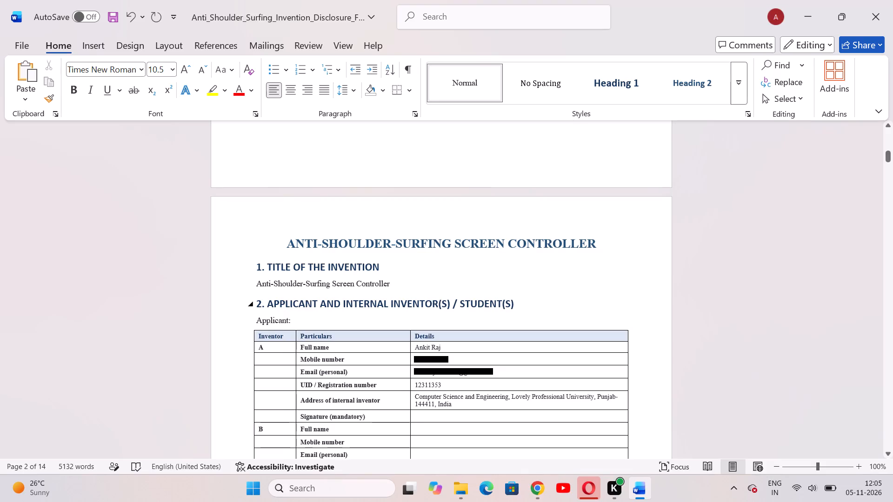
Open the Patent Sample document and check the layout of its opening headings and inventor section.
{"action": "left_click", "coordinate": [450, 304]}
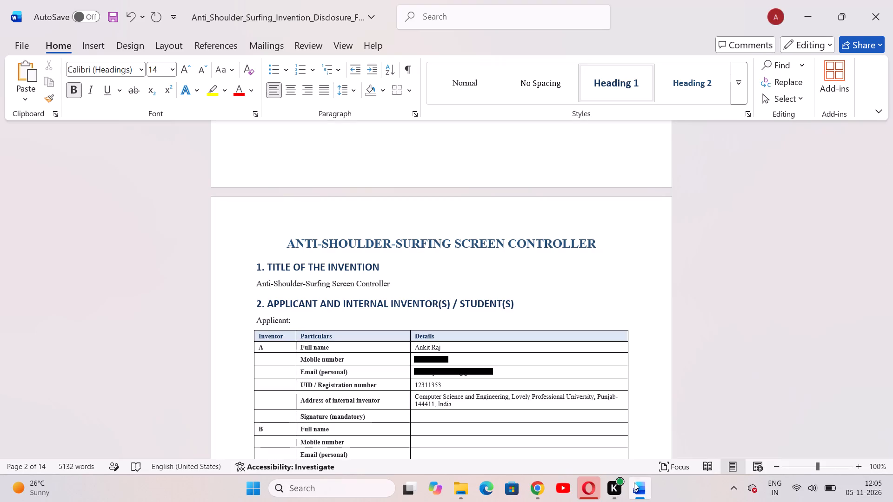
{"action": "left_click", "coordinate": [465, 489]}
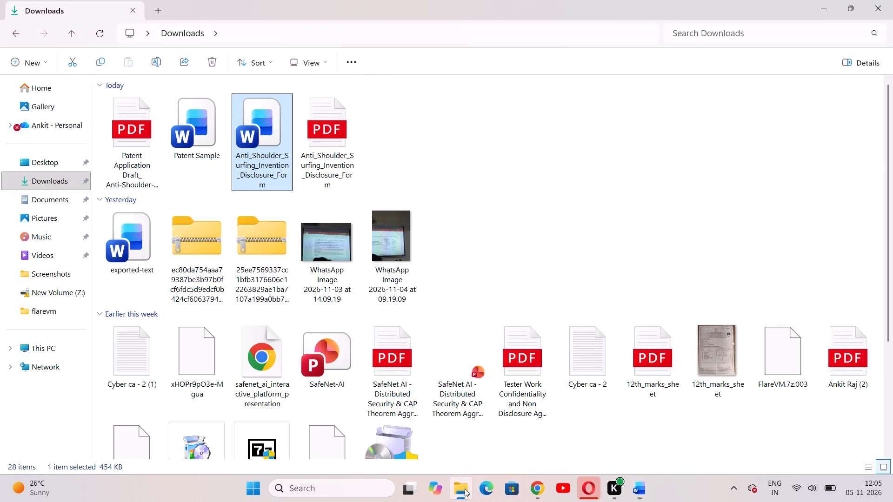
{"action": "double_click", "coordinate": [203, 131]}
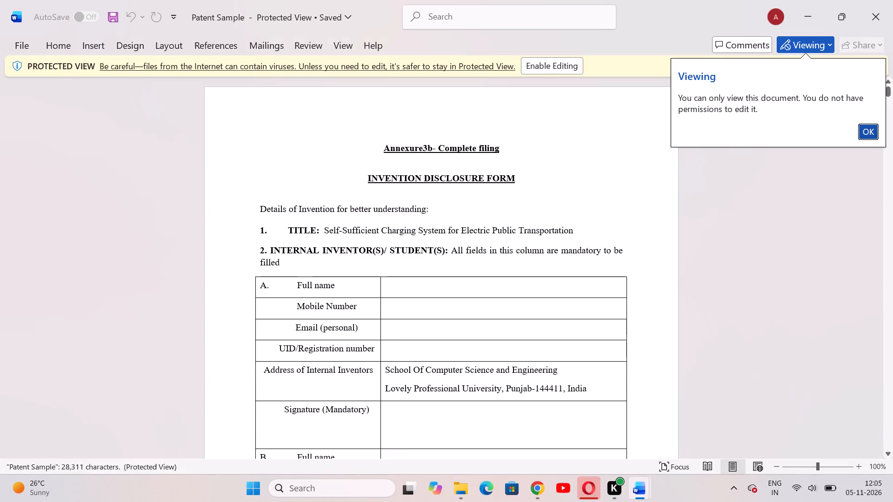
{"action": "scroll", "coordinate": [297, 244], "scroll_direction": "down", "scroll_amount": 1}
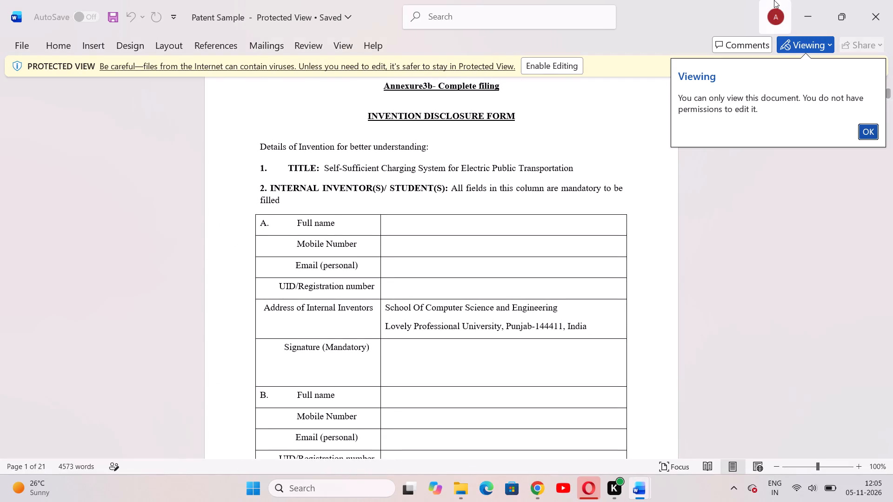
{"action": "left_click", "coordinate": [808, 7]}
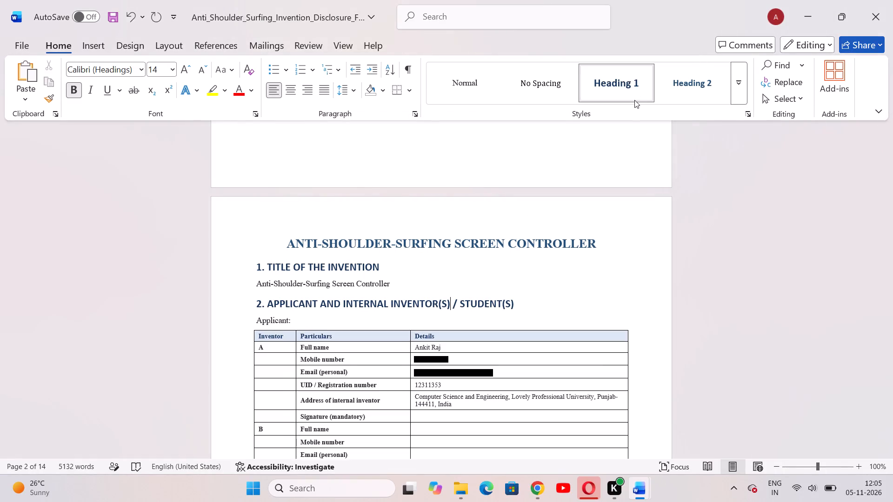
Cut the "INVENTION DISCLOSURE FORM" heading from the disclosure form's cover page.
{"action": "scroll", "coordinate": [575, 180], "scroll_direction": "down", "scroll_amount": 5}
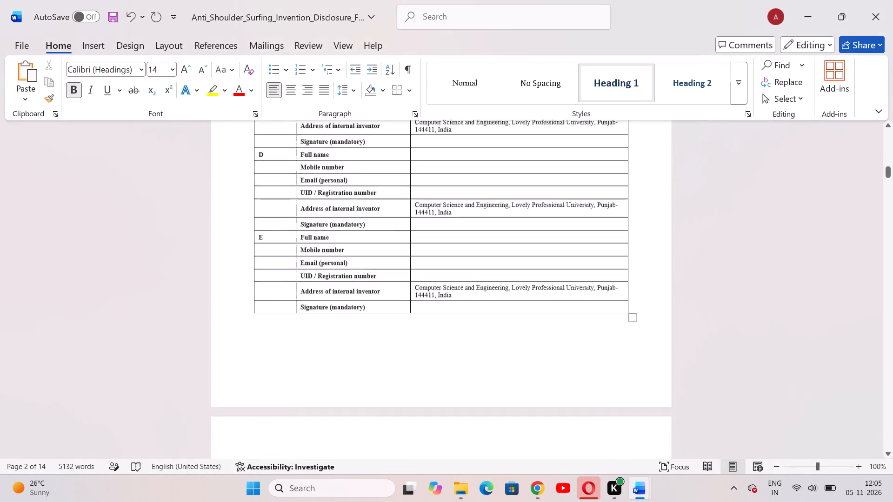
{"action": "scroll", "coordinate": [575, 180], "scroll_direction": "up", "scroll_amount": 9}
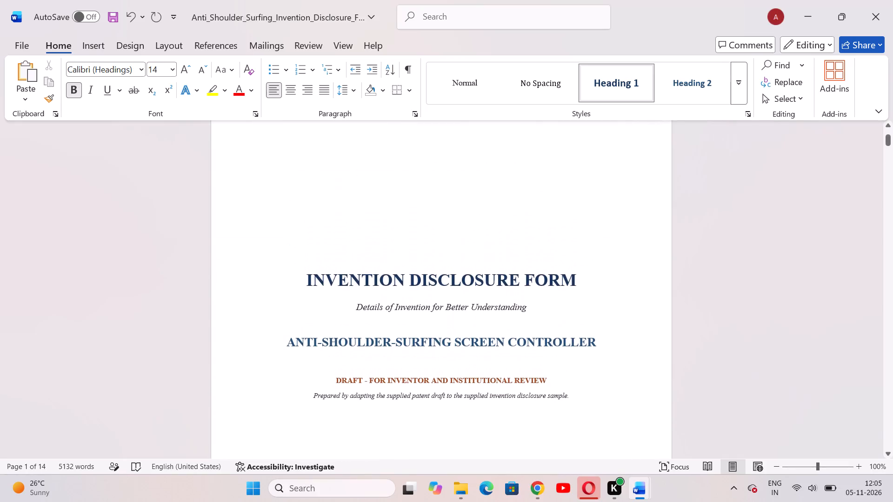
{"action": "left_click_drag", "start_coordinate": [582, 277], "coordinate": [341, 277]}
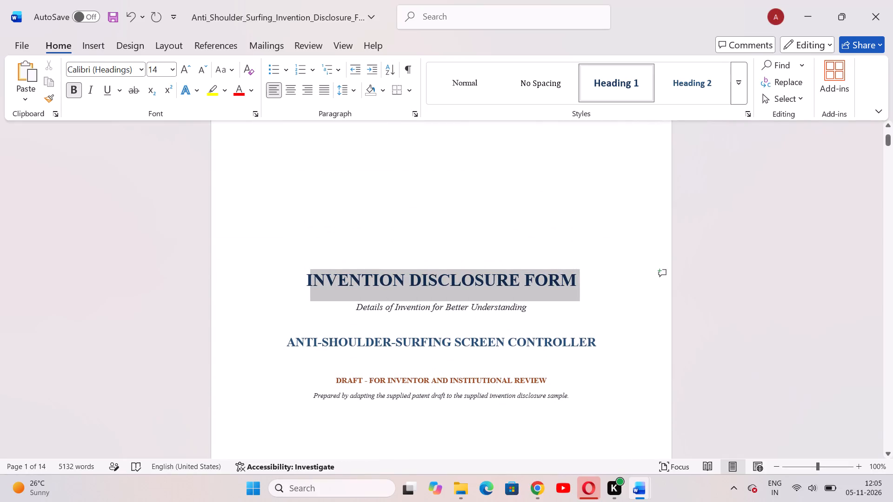
{"action": "left_click_drag", "start_coordinate": [341, 277], "coordinate": [337, 276]}
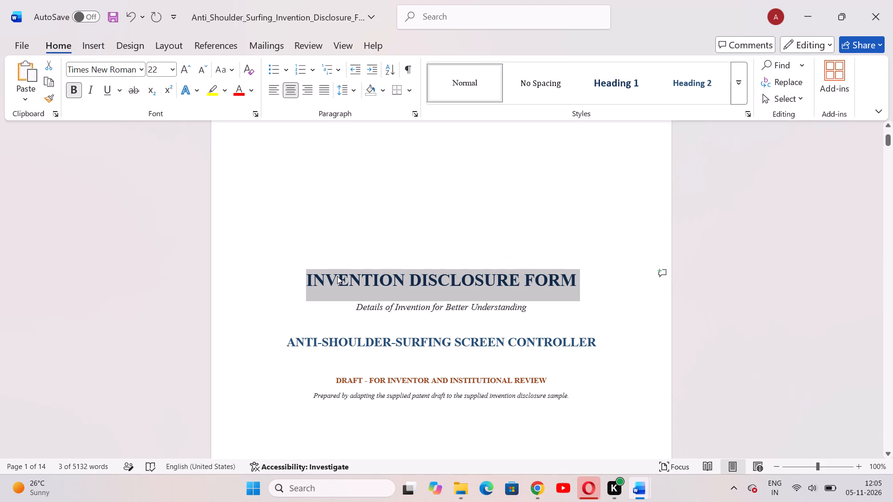
{"action": "key", "text": "ctrl+x"}
Paste the cut heading on a new line above "ANTI-SHOULDER-SURFING SCREEN CONTROLLER" on page 2.
{"action": "scroll", "coordinate": [381, 331], "scroll_direction": "down", "scroll_amount": 2}
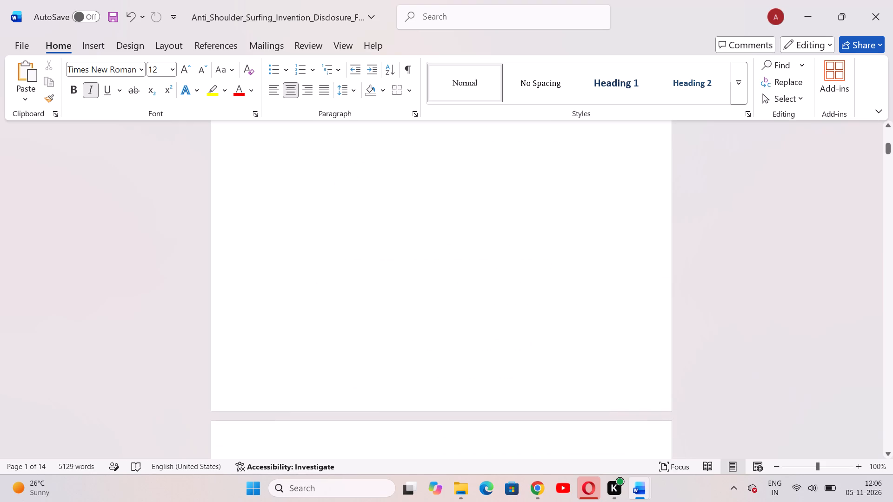
{"action": "scroll", "coordinate": [381, 331], "scroll_direction": "down", "scroll_amount": 1}
{"action": "left_click", "coordinate": [343, 391]}
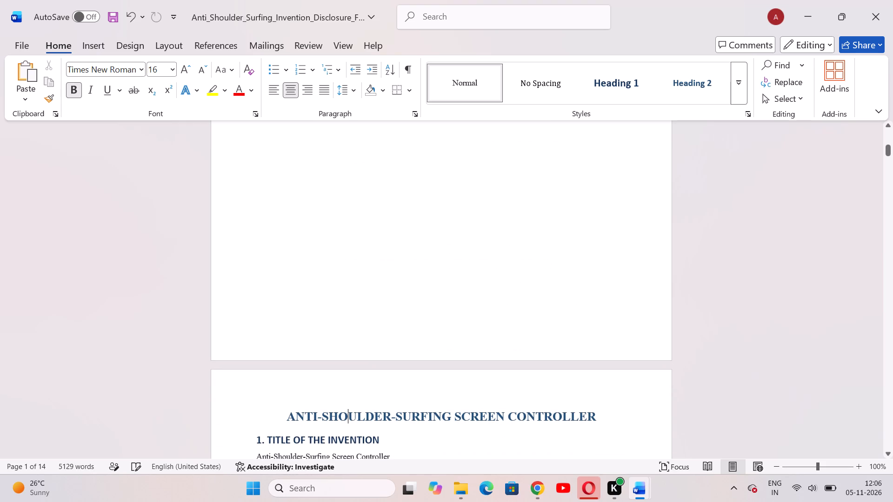
{"action": "left_click", "coordinate": [317, 395]}
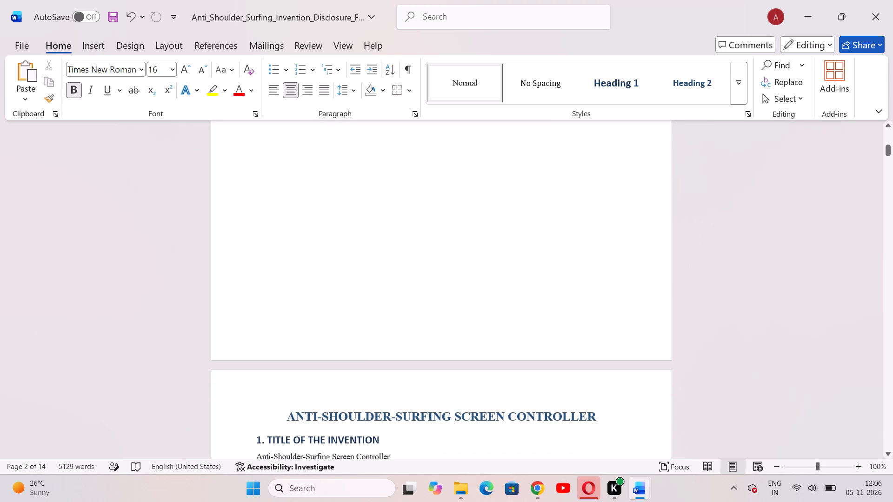
{"action": "left_click", "coordinate": [284, 418]}
{"action": "key", "text": "Return"}
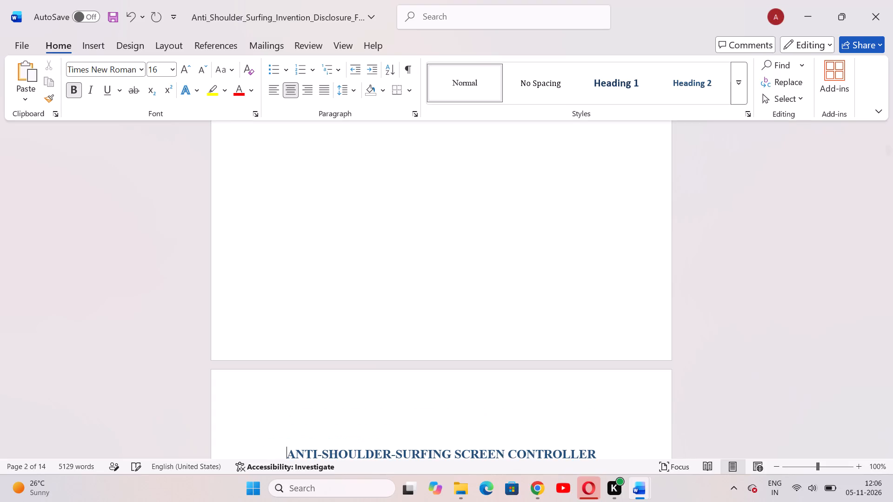
{"action": "scroll", "coordinate": [305, 403], "scroll_direction": "down", "scroll_amount": 5}
{"action": "scroll", "coordinate": [305, 403], "scroll_direction": "up", "scroll_amount": 1}
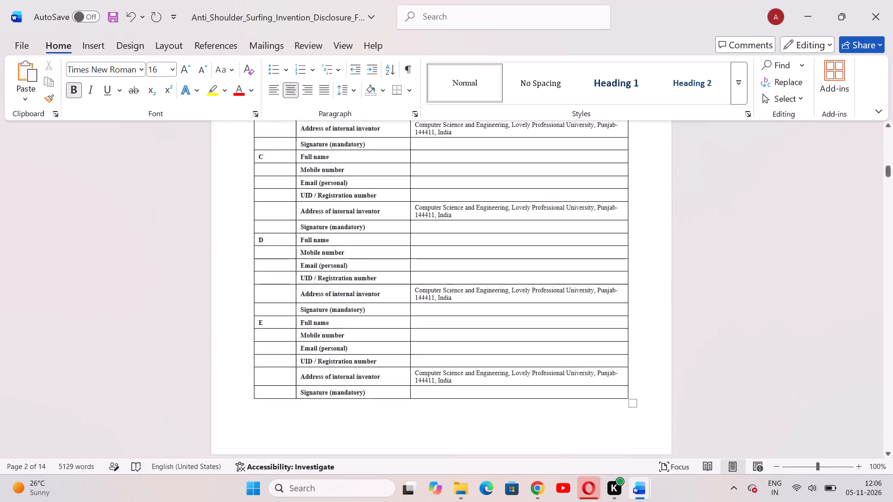
{"action": "scroll", "coordinate": [305, 403], "scroll_direction": "up", "scroll_amount": 3}
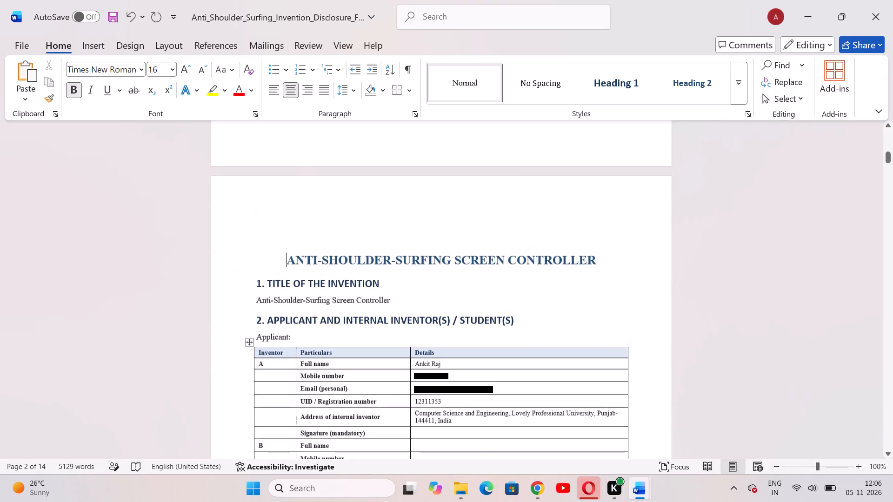
{"action": "left_click", "coordinate": [300, 226]}
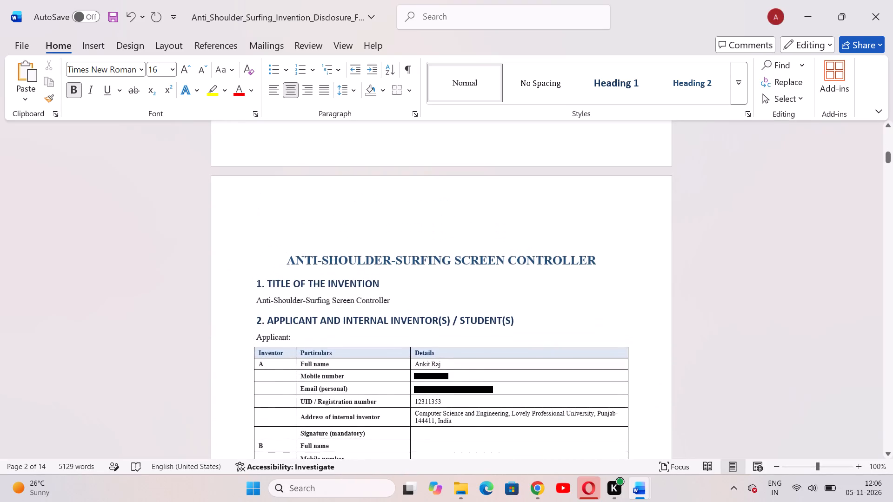
{"action": "key", "text": "ctrl+v"}
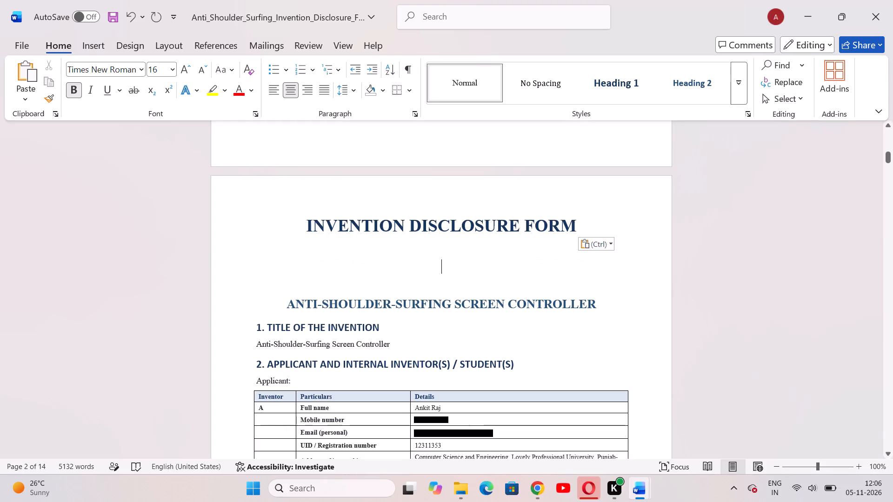
Remove the empty line between the "INVENTION DISCLOSURE FORM" heading and the invention title.
{"action": "left_click", "coordinate": [294, 266]}
{"action": "key", "text": "BackSpace"}
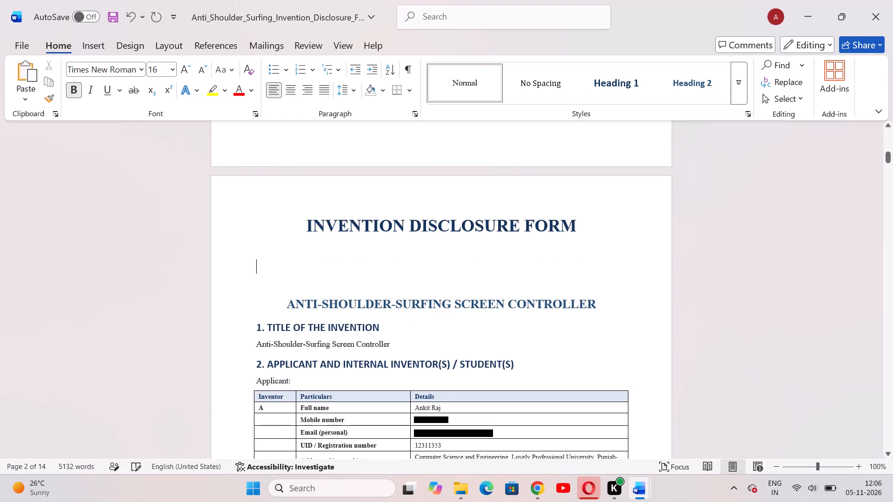
{"action": "key", "text": "BackSpace"}
{"action": "key", "text": "Down"}
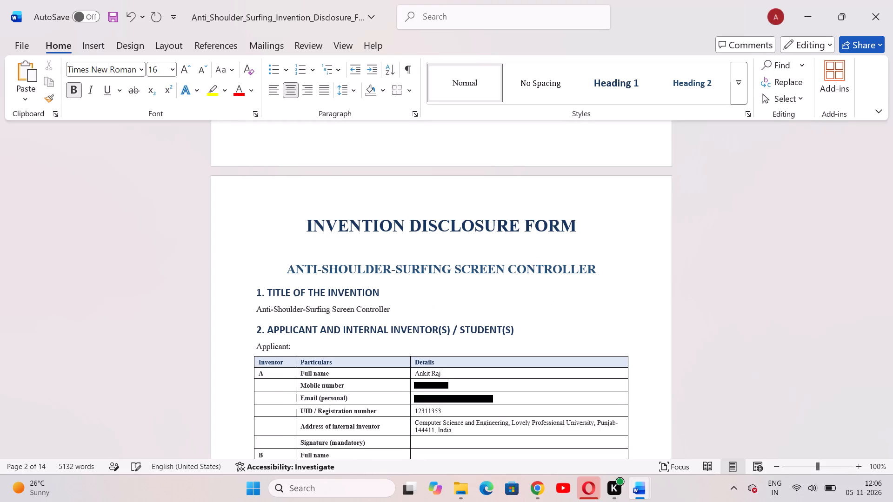
Delete the remaining cover-page text and the page break so the form's heading starts on page 1.
{"action": "scroll", "coordinate": [294, 266], "scroll_direction": "down", "scroll_amount": 5}
{"action": "scroll", "coordinate": [294, 266], "scroll_direction": "up", "scroll_amount": 2}
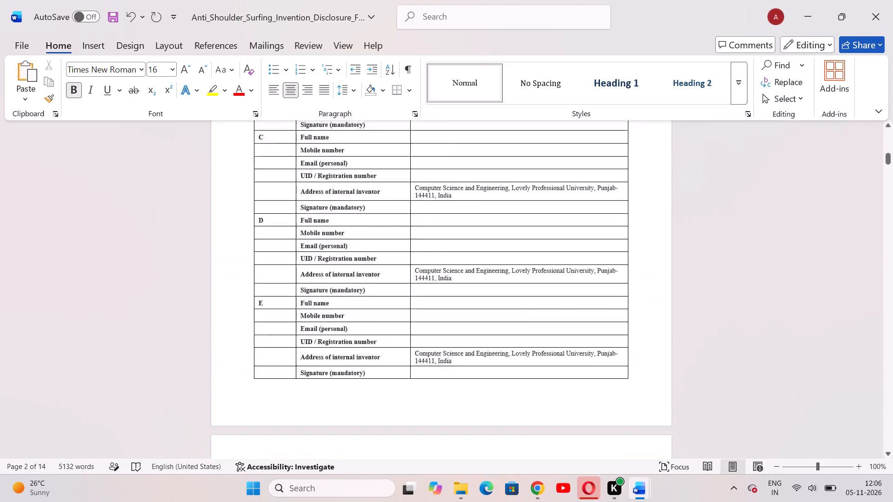
{"action": "scroll", "coordinate": [294, 266], "scroll_direction": "up", "scroll_amount": 1}
{"action": "scroll", "coordinate": [294, 266], "scroll_direction": "down", "scroll_amount": 1}
{"action": "scroll", "coordinate": [294, 266], "scroll_direction": "up", "scroll_amount": 1}
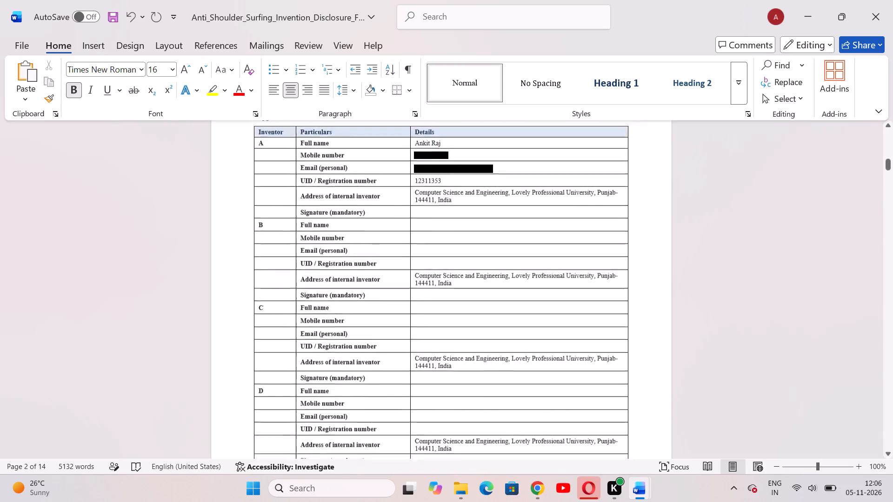
{"action": "scroll", "coordinate": [294, 266], "scroll_direction": "up", "scroll_amount": 4}
{"action": "left_click_drag", "start_coordinate": [586, 369], "coordinate": [294, 277]}
{"action": "key", "text": "BackSpace"}
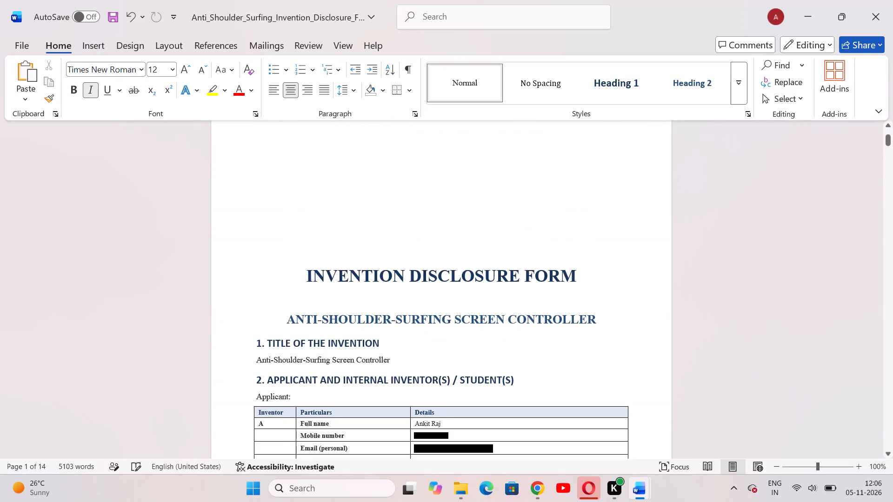
Delete most of the empty lines above the "INVENTION DISCLOSURE FORM" heading on page 1.
{"action": "scroll", "coordinate": [294, 277], "scroll_direction": "up", "scroll_amount": 6}
{"action": "scroll", "coordinate": [294, 277], "scroll_direction": "down", "scroll_amount": 7}
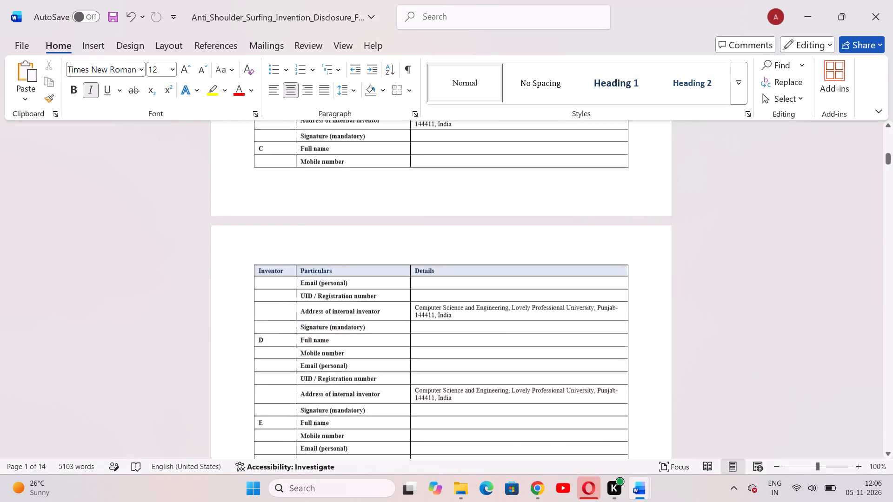
{"action": "scroll", "coordinate": [294, 277], "scroll_direction": "up", "scroll_amount": 11}
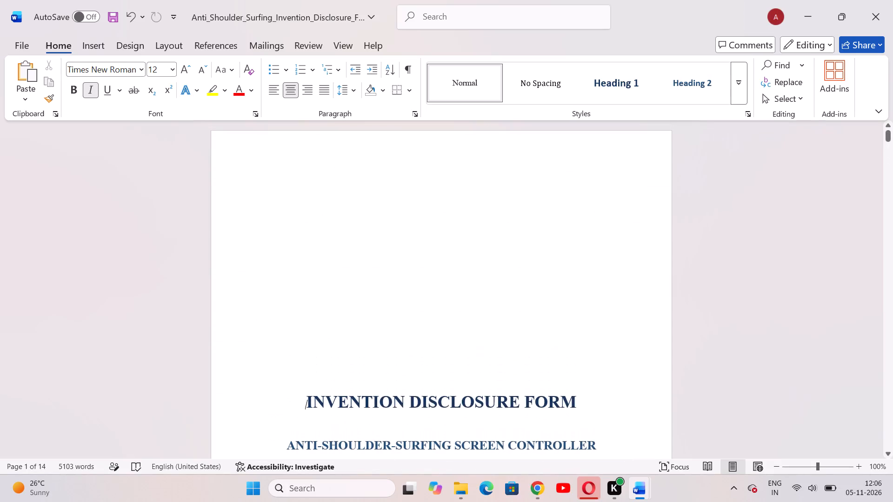
{"action": "left_click", "coordinate": [295, 330]}
{"action": "key", "text": "BackSpace"}
{"action": "key", "text": "BackSpace"}
{"action": "key", "text": "BackSpace"}
{"action": "key", "text": "BackSpace"}
{"action": "key", "text": "BackSpace"}
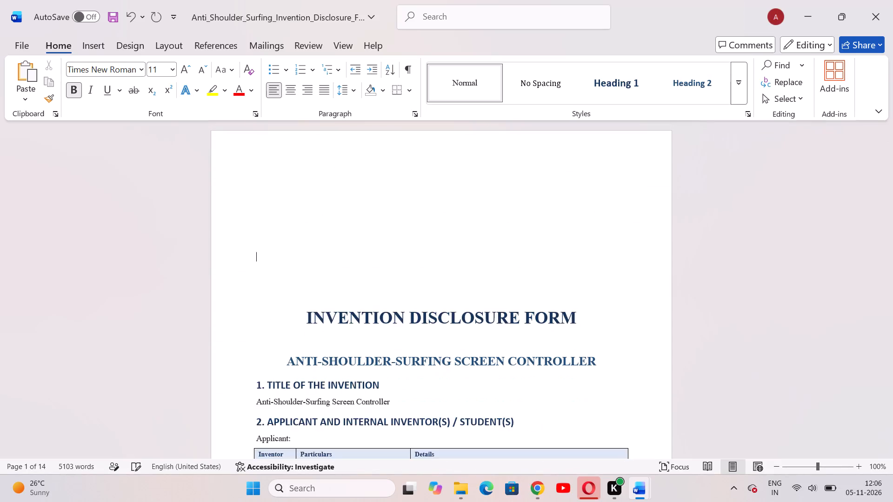
{"action": "key", "text": "BackSpace"}
{"action": "key", "text": "BackSpace"}
{"action": "key", "text": "BackSpace"}
{"action": "key", "text": "BackSpace"}
{"action": "key", "text": "BackSpace"}
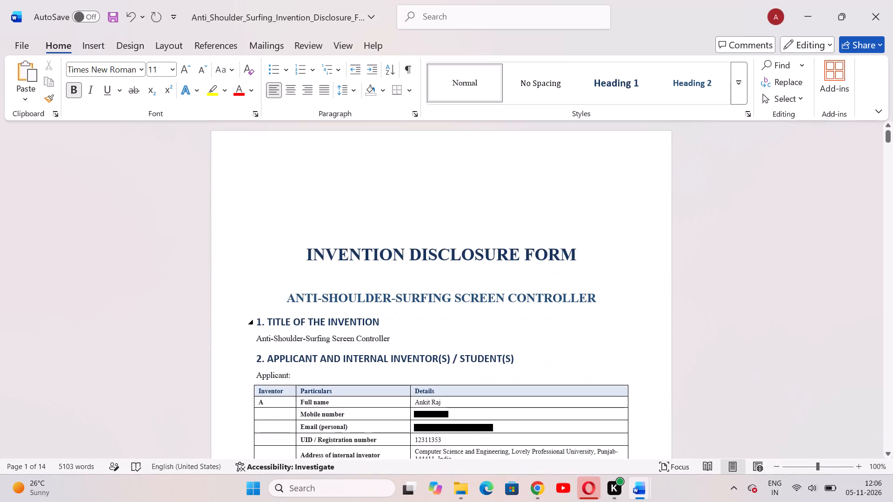
{"action": "key", "text": "BackSpace"}
{"action": "key", "text": "BackSpace"}
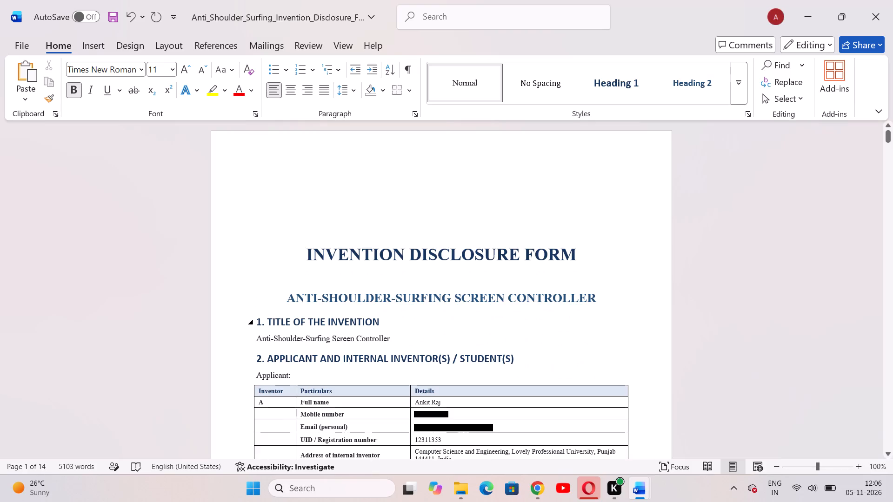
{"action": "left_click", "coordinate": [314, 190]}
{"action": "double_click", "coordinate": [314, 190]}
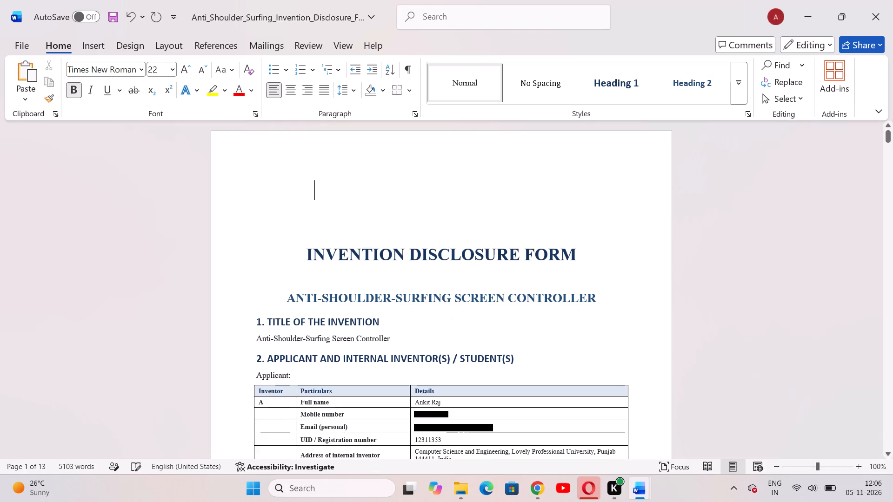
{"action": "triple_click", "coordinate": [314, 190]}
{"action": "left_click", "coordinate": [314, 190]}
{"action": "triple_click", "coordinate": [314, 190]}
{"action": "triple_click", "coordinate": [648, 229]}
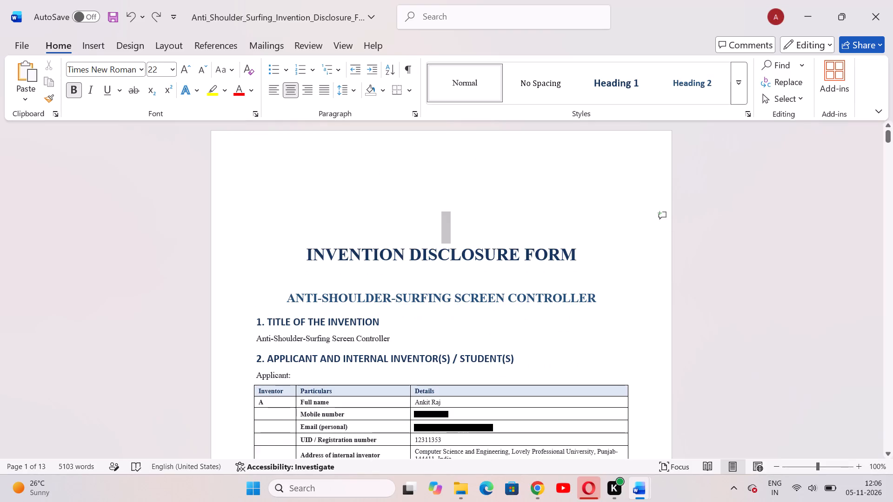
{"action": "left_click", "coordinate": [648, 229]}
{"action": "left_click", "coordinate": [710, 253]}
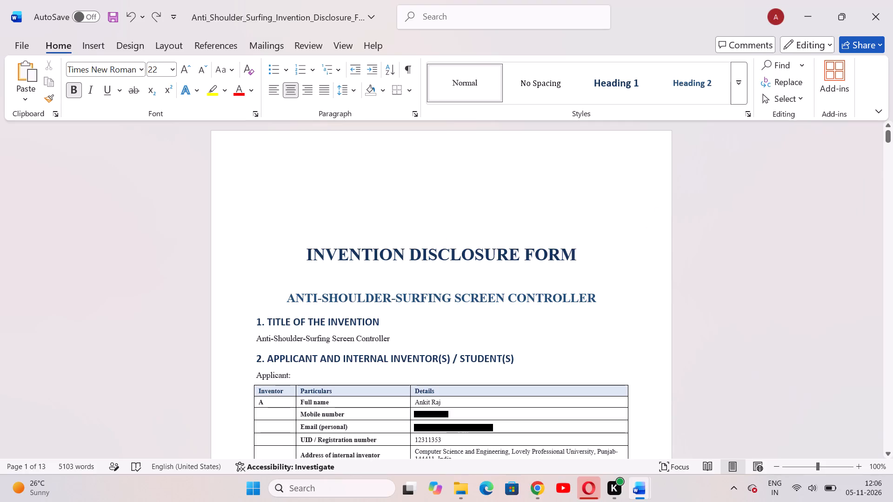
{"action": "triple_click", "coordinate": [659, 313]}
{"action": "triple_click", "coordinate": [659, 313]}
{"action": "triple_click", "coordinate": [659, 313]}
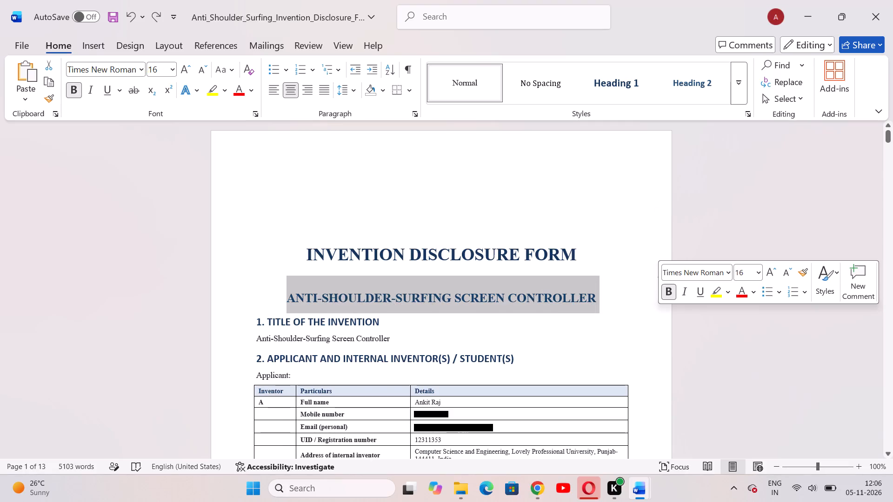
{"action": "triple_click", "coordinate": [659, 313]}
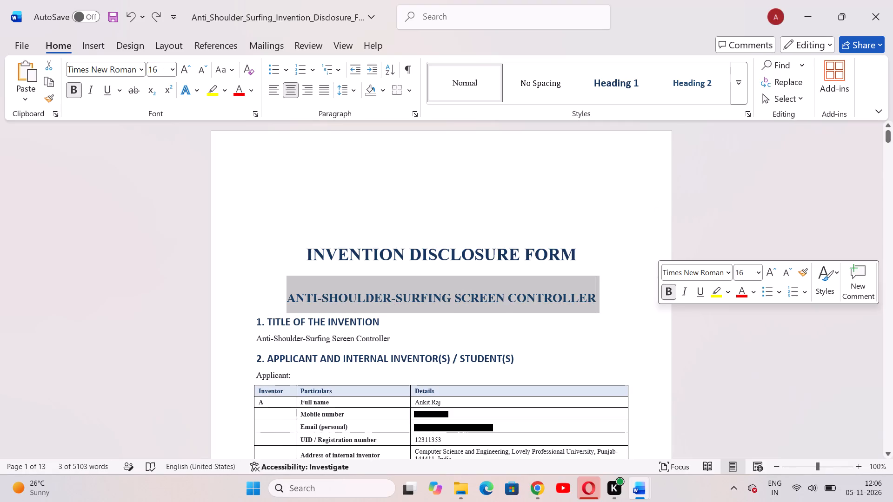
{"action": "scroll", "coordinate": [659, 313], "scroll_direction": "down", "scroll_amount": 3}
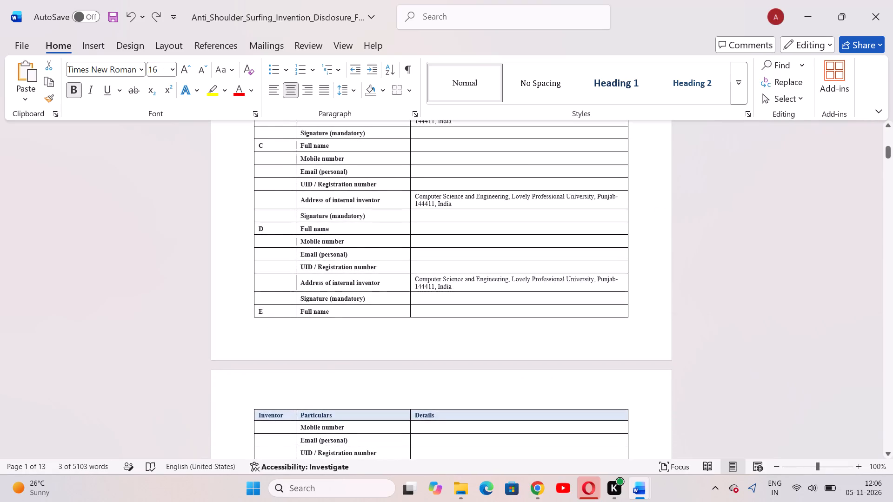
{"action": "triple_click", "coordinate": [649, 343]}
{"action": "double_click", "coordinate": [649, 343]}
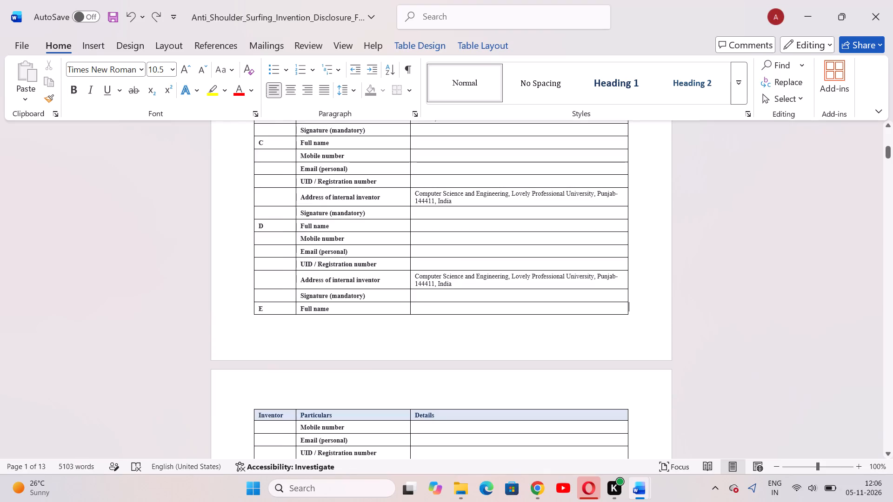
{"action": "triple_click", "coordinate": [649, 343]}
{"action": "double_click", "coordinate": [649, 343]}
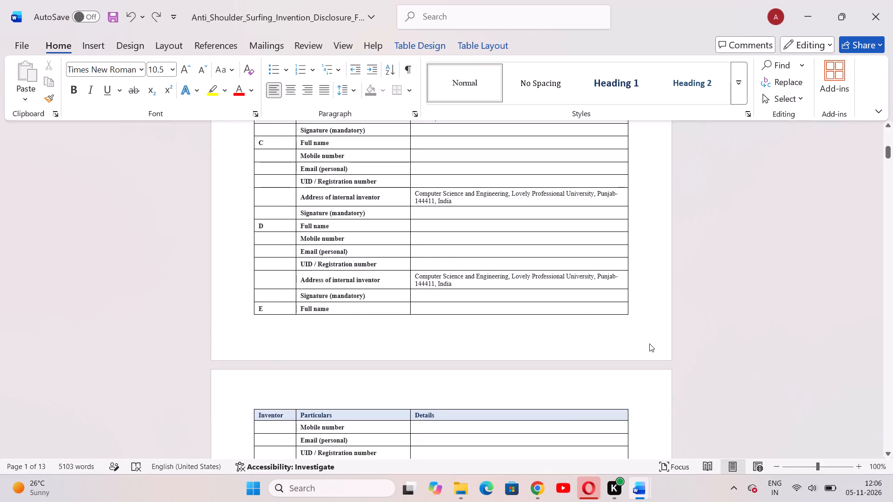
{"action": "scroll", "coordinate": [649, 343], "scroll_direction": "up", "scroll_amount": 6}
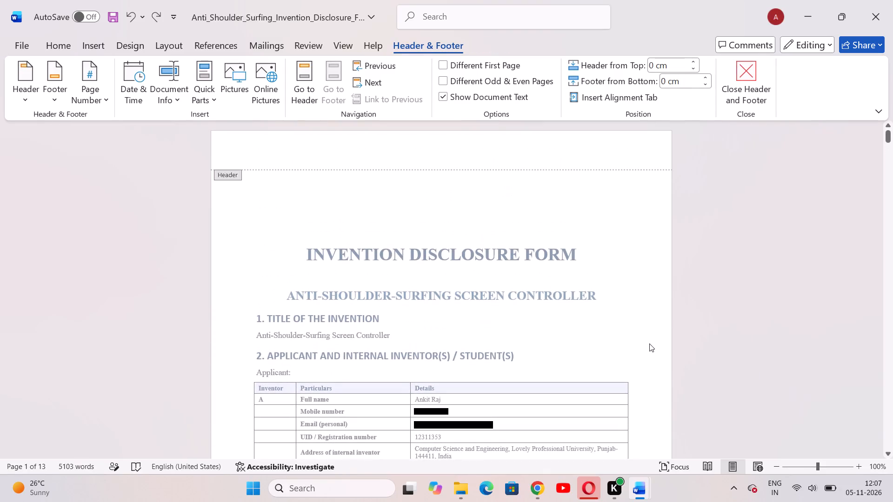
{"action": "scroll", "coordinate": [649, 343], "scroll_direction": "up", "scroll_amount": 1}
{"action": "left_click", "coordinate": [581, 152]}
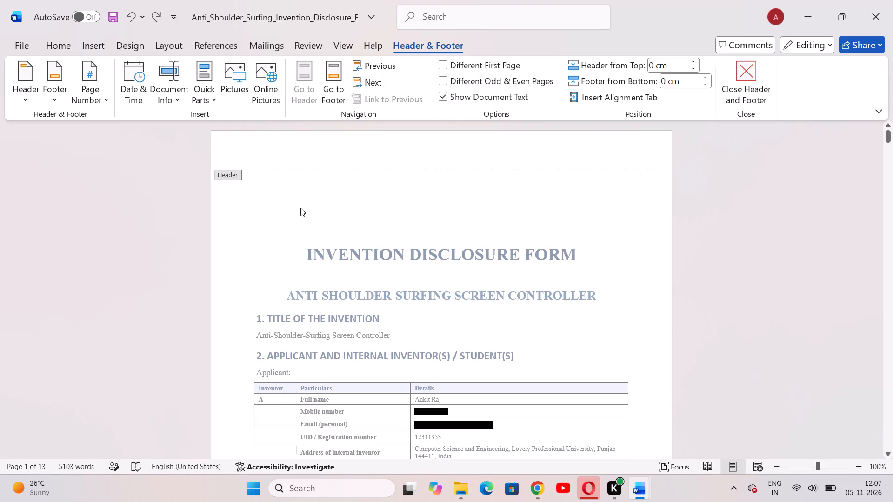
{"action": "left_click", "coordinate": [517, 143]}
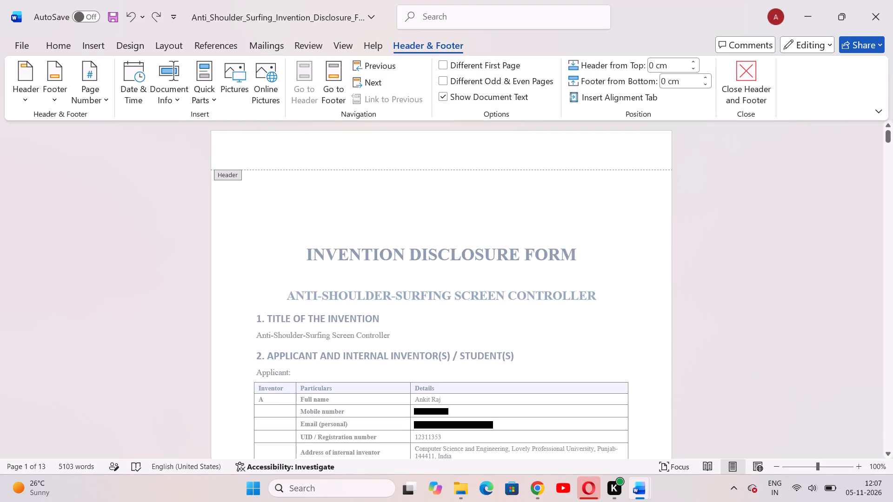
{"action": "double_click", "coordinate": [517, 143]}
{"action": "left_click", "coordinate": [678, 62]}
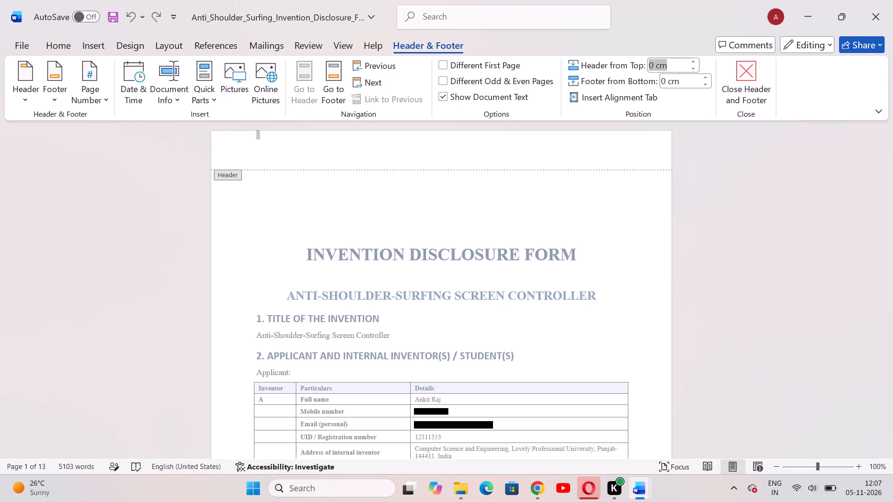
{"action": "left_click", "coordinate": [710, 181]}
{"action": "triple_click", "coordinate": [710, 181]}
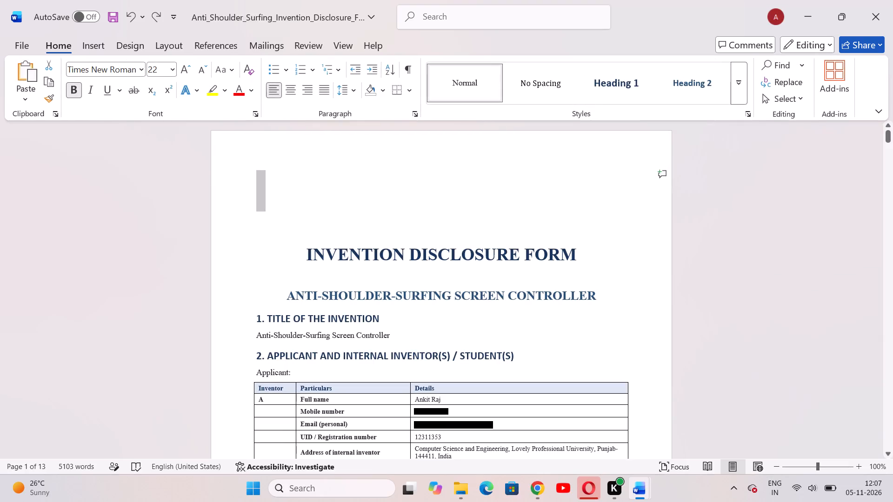
Delete the empty line directly above the "INVENTION DISCLOSURE FORM" heading.
{"action": "left_click", "coordinate": [287, 225]}
{"action": "key", "text": "BackSpace"}
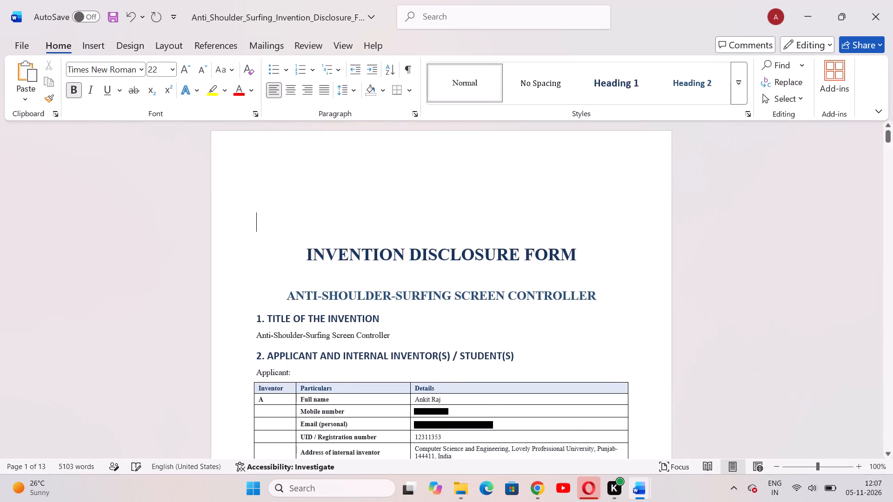
{"action": "key", "text": "BackSpace"}
{"action": "key", "text": "BackSpace"}
{"action": "key", "text": "BackSpace"}
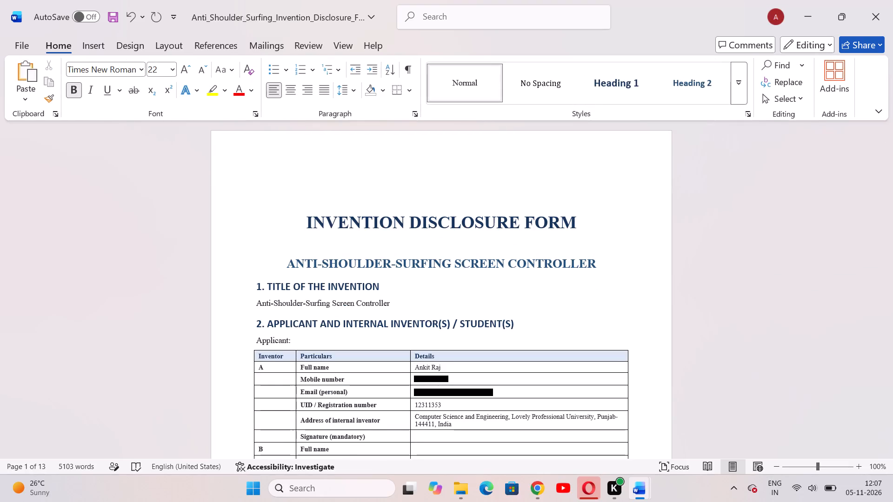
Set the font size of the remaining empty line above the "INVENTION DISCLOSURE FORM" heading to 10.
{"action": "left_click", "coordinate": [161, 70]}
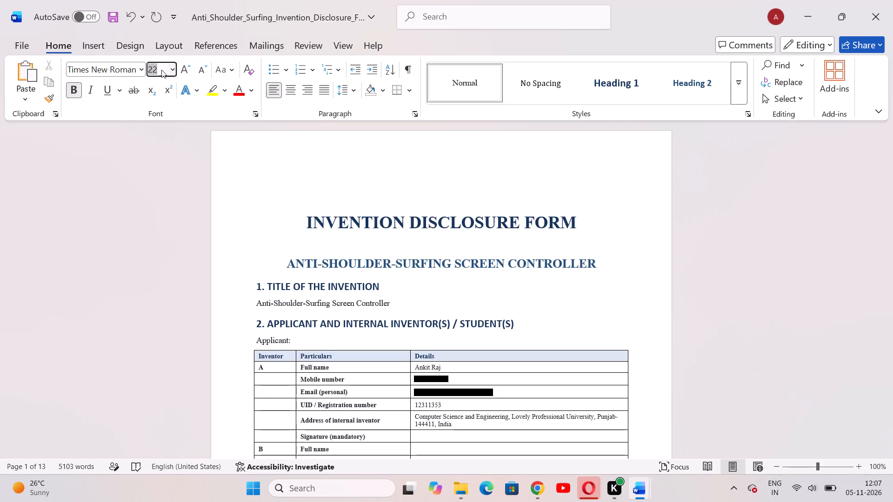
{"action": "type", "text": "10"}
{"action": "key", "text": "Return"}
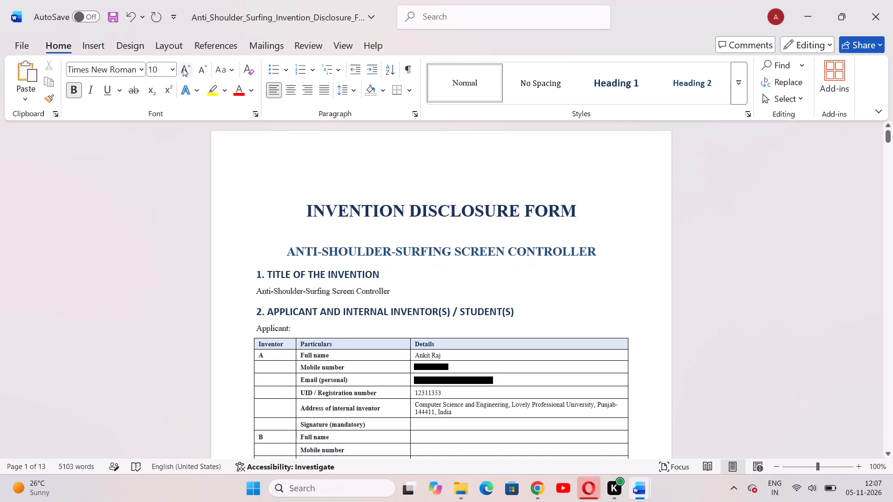
Delete the last empty line at the top of page 1 so the "INVENTION DISCLOSURE FORM" heading is the first line.
{"action": "key", "text": "BackSpace"}
{"action": "key", "text": "BackSpace"}
{"action": "key", "text": "BackSpace"}
{"action": "scroll", "coordinate": [257, 181], "scroll_direction": "down", "scroll_amount": 5}
{"action": "scroll", "coordinate": [257, 181], "scroll_direction": "up", "scroll_amount": 1}
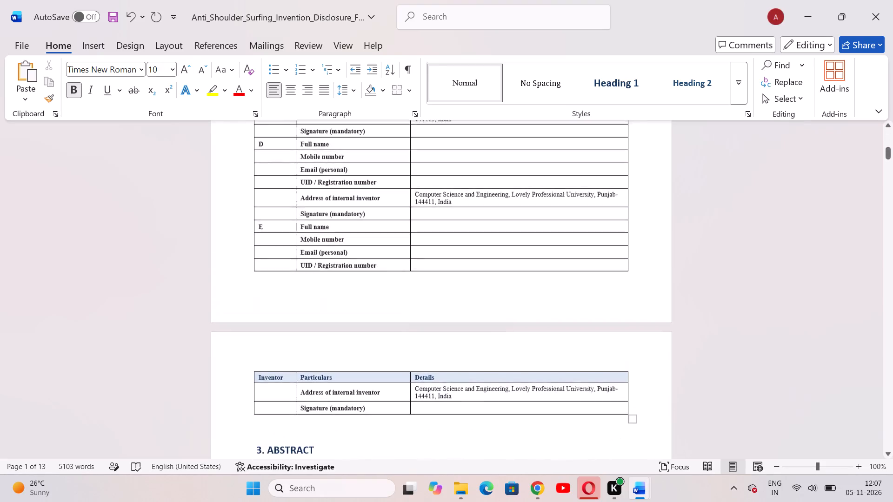
{"action": "scroll", "coordinate": [257, 181], "scroll_direction": "down", "scroll_amount": 3}
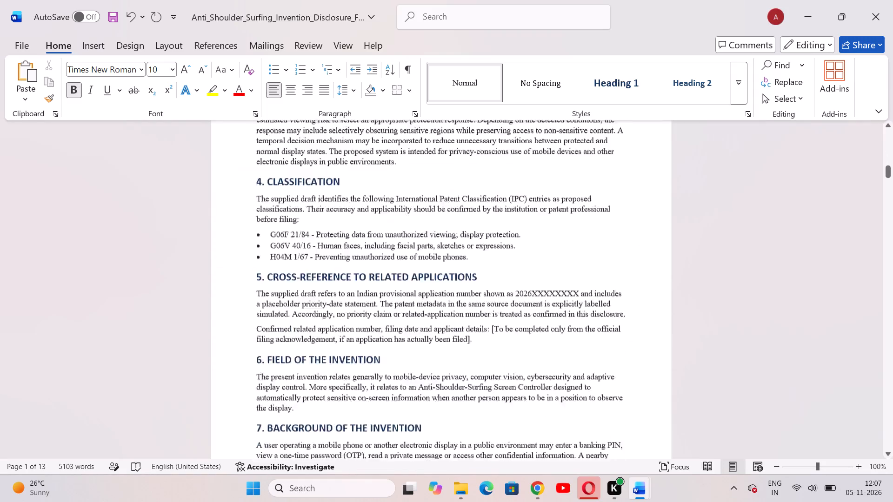
{"action": "scroll", "coordinate": [257, 181], "scroll_direction": "down", "scroll_amount": 1}
{"action": "scroll", "coordinate": [257, 181], "scroll_direction": "up", "scroll_amount": 11}
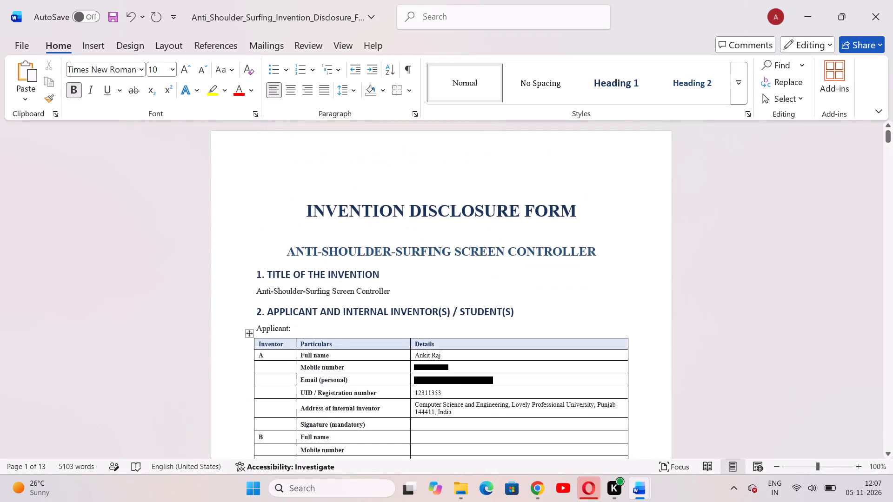
{"action": "triple_click", "coordinate": [256, 188]}
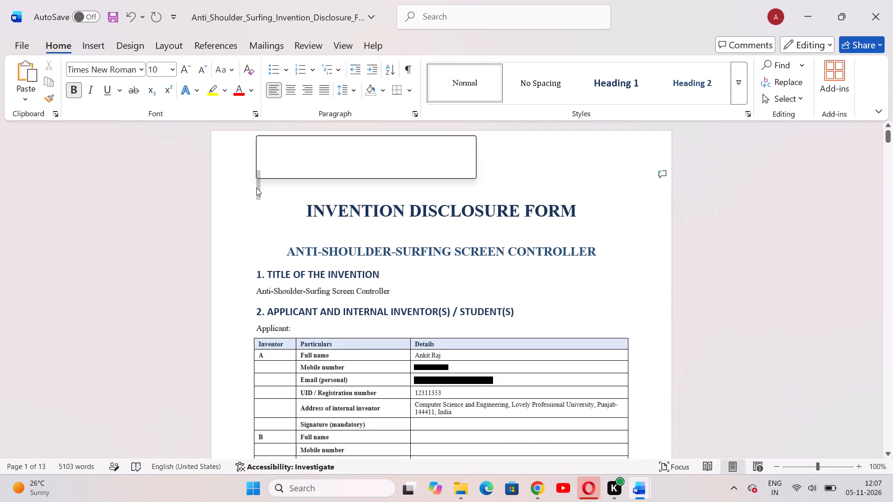
{"action": "key", "text": "BackSpace"}
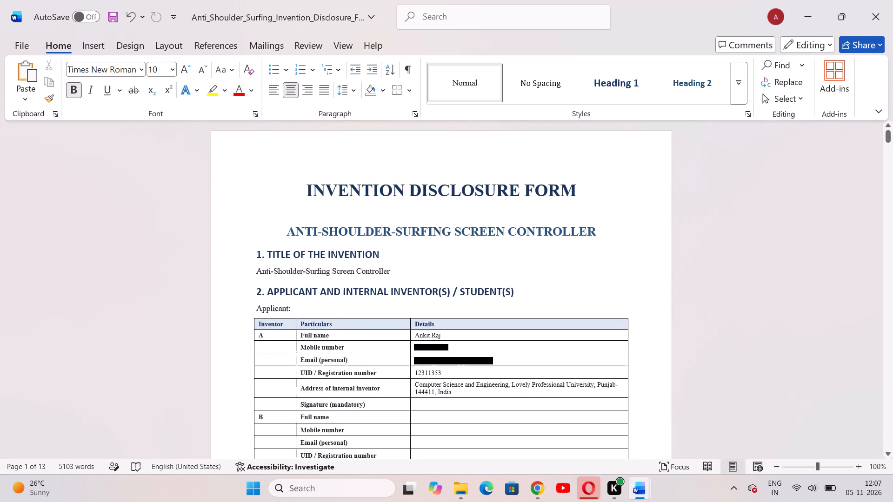
Examine the layout of the heading, the inventor table and the start of the Abstract section across pages 1 and 2.
{"action": "scroll", "coordinate": [276, 214], "scroll_direction": "down", "scroll_amount": 5}
{"action": "scroll", "coordinate": [276, 214], "scroll_direction": "up", "scroll_amount": 1}
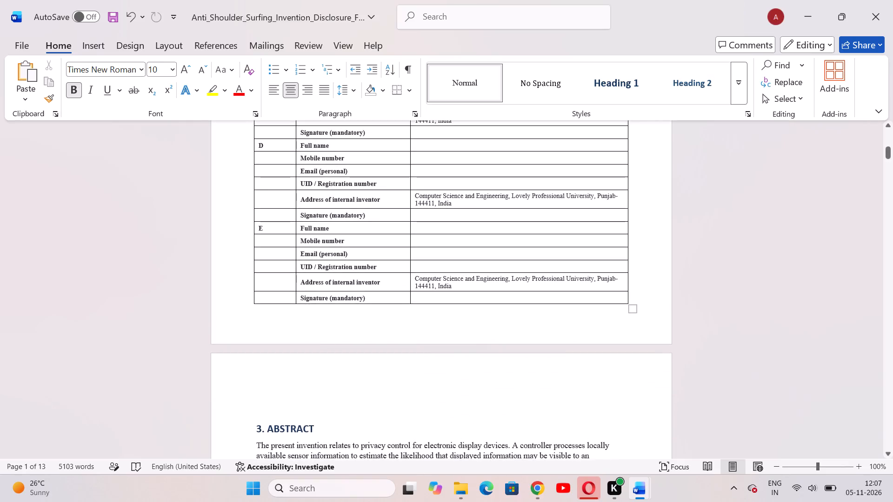
{"action": "scroll", "coordinate": [276, 214], "scroll_direction": "up", "scroll_amount": 5}
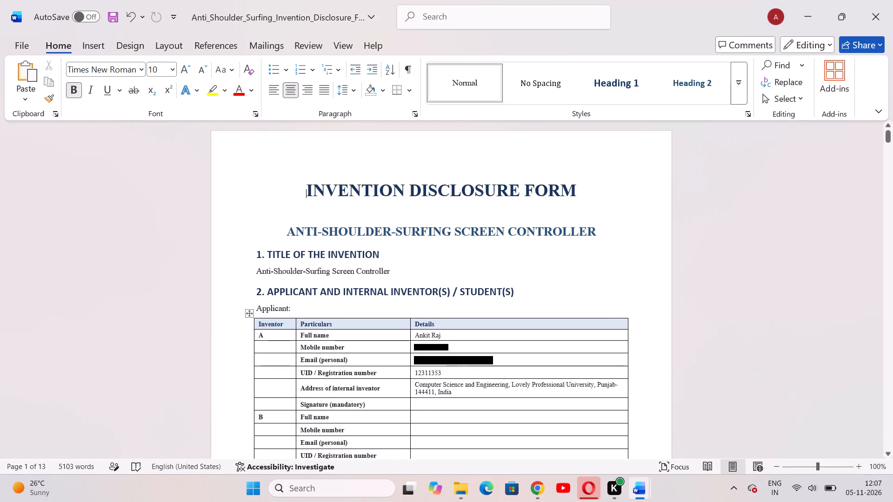
{"action": "left_click", "coordinate": [342, 217]}
{"action": "left_click", "coordinate": [306, 211]}
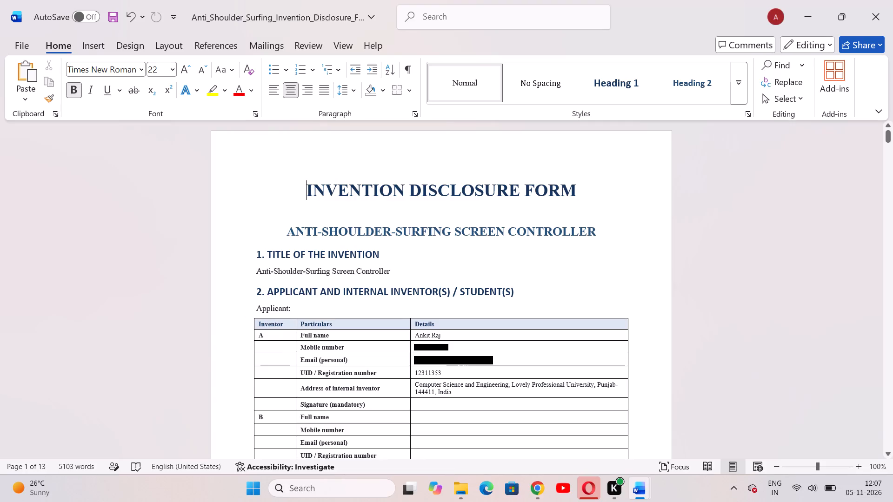
{"action": "left_click", "coordinate": [299, 211]}
{"action": "scroll", "coordinate": [428, 265], "scroll_direction": "down", "scroll_amount": 4}
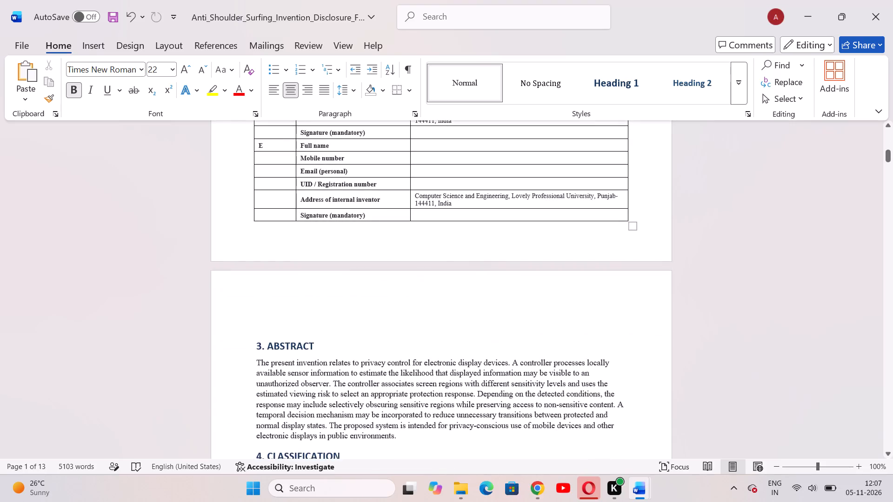
Save the disclosure form as a Word document named Anti_Shoulder_Surfing_Invention_Disclosure_Form in the Downloads folder.
{"action": "scroll", "coordinate": [428, 265], "scroll_direction": "down", "scroll_amount": 9}
{"action": "scroll", "coordinate": [428, 265], "scroll_direction": "up", "scroll_amount": 14}
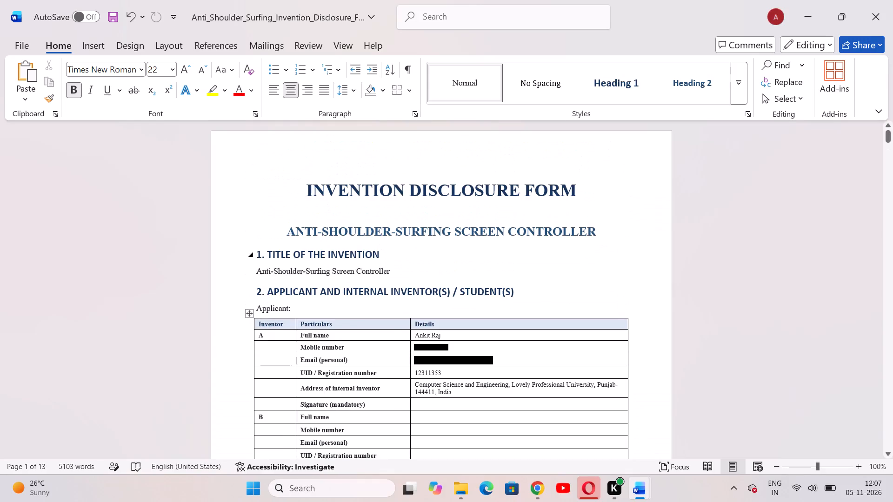
{"action": "left_click", "coordinate": [28, 45]}
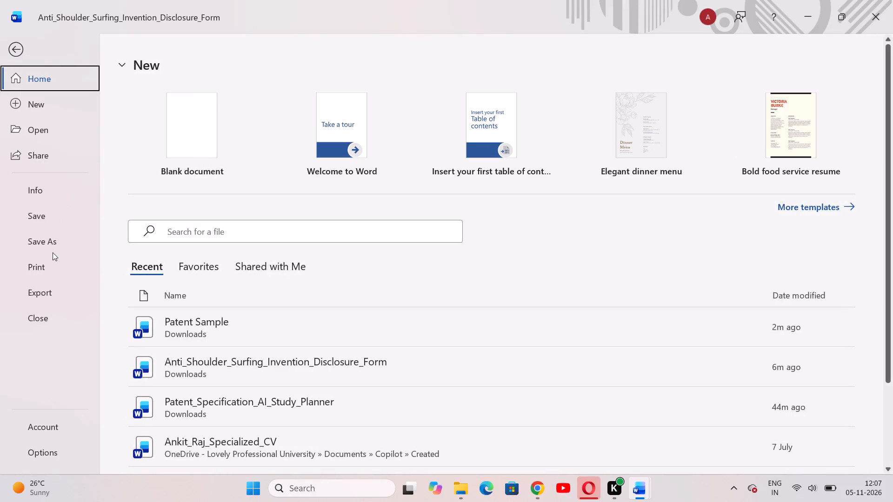
{"action": "left_click", "coordinate": [53, 253]}
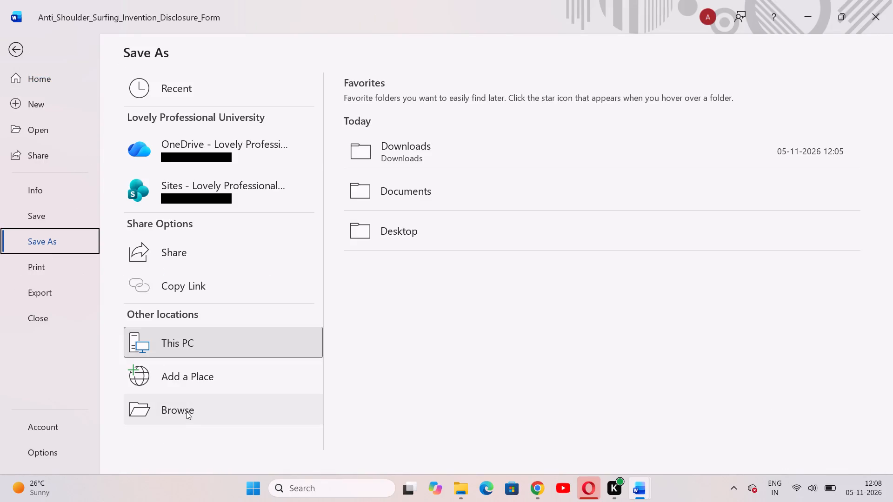
{"action": "left_click", "coordinate": [186, 411]}
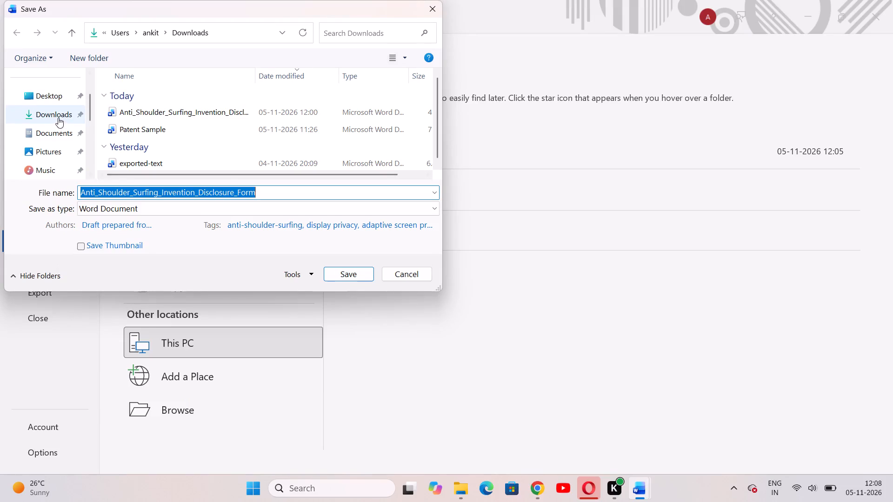
{"action": "left_click", "coordinate": [58, 118]}
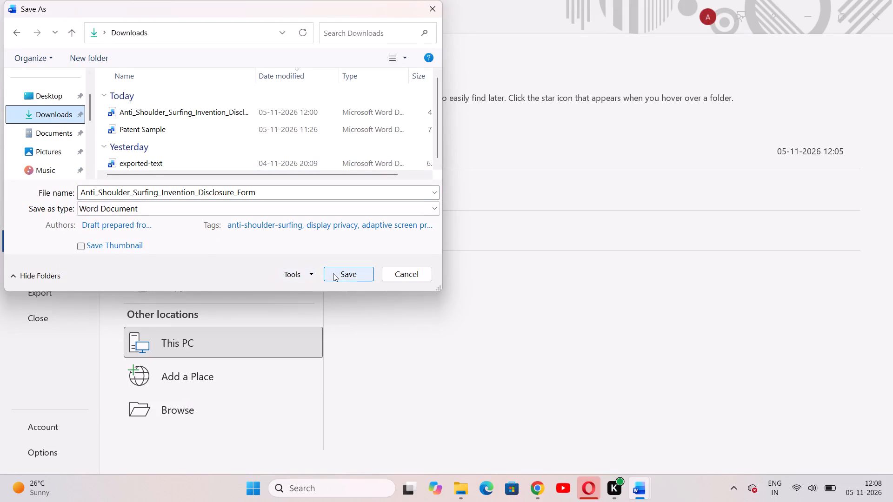
{"action": "left_click", "coordinate": [333, 273]}
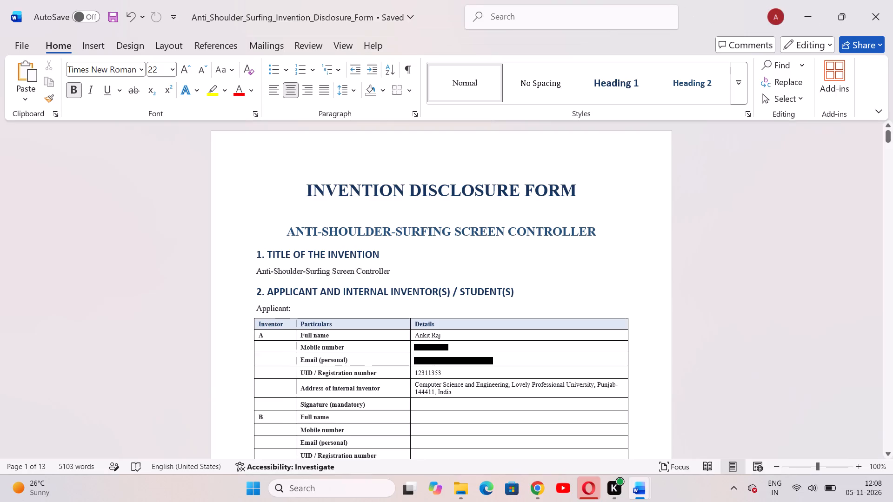
Set up saving the form as a PDF in the Downloads folder, declining to replace the existing file of that name.
{"action": "left_click", "coordinate": [450, 501]}
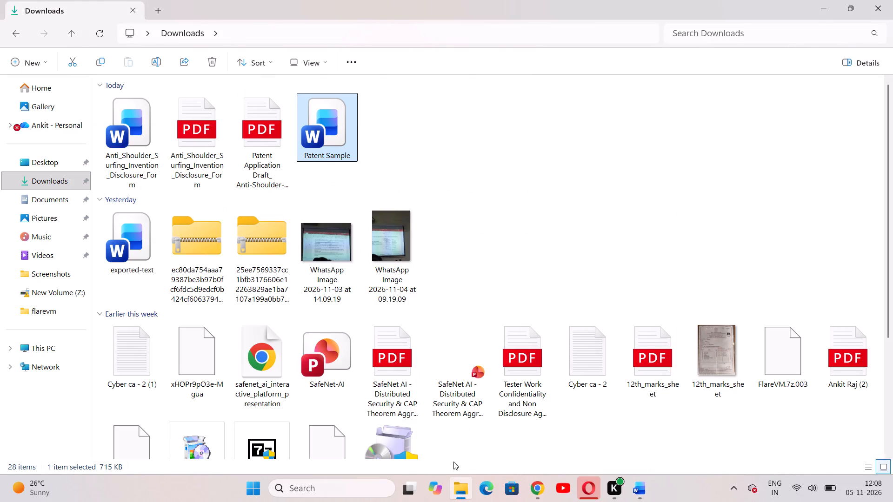
{"action": "left_click", "coordinate": [462, 487]}
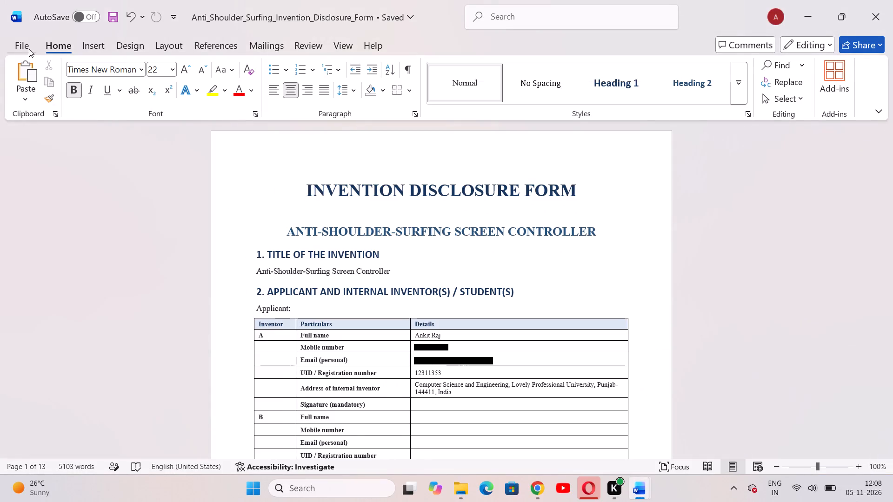
{"action": "left_click", "coordinate": [29, 49]}
{"action": "left_click", "coordinate": [39, 240]}
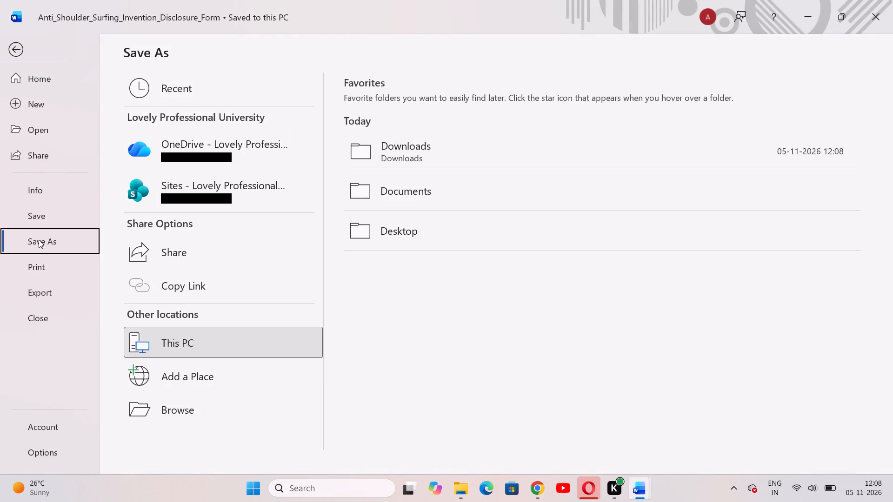
{"action": "left_click", "coordinate": [186, 414]}
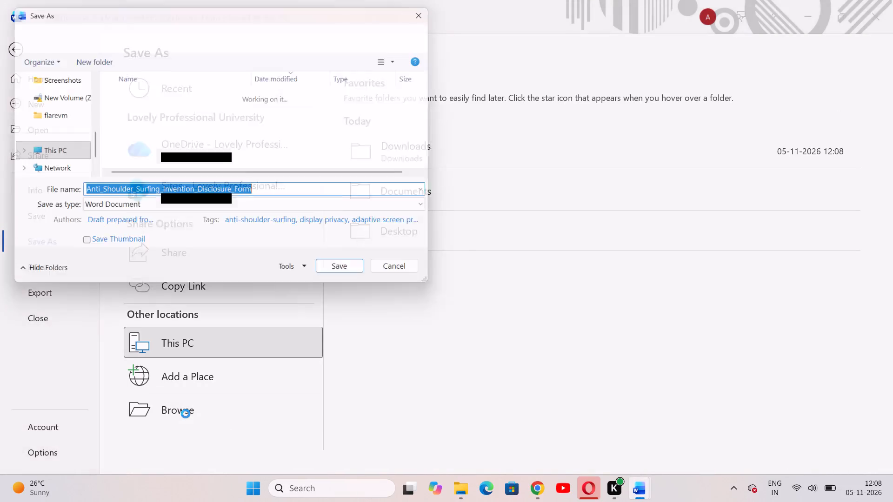
{"action": "scroll", "coordinate": [47, 132], "scroll_direction": "up", "scroll_amount": 3}
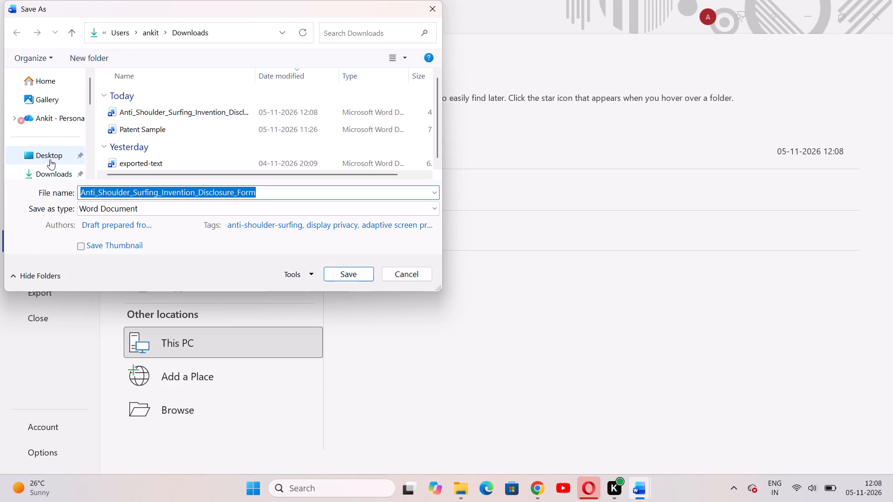
{"action": "left_click", "coordinate": [51, 165]}
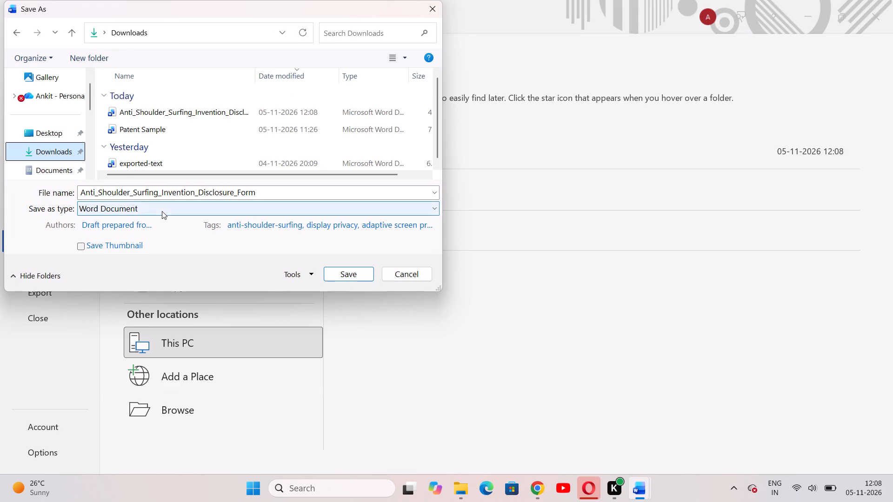
{"action": "left_click", "coordinate": [162, 211]}
{"action": "left_click", "coordinate": [151, 286]}
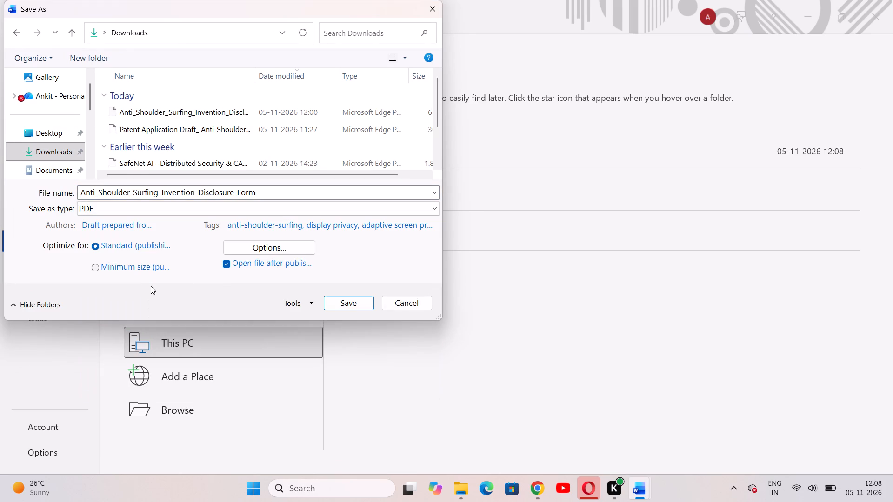
{"action": "left_click", "coordinate": [357, 307]}
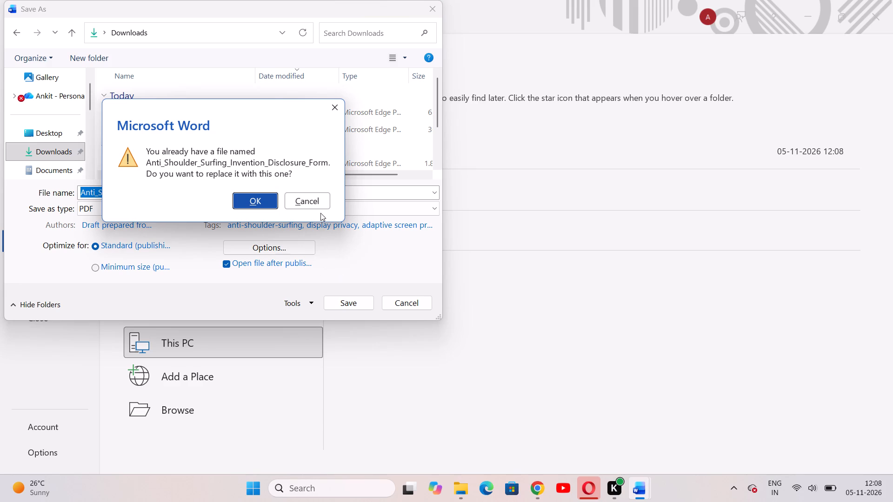
{"action": "left_click", "coordinate": [313, 202]}
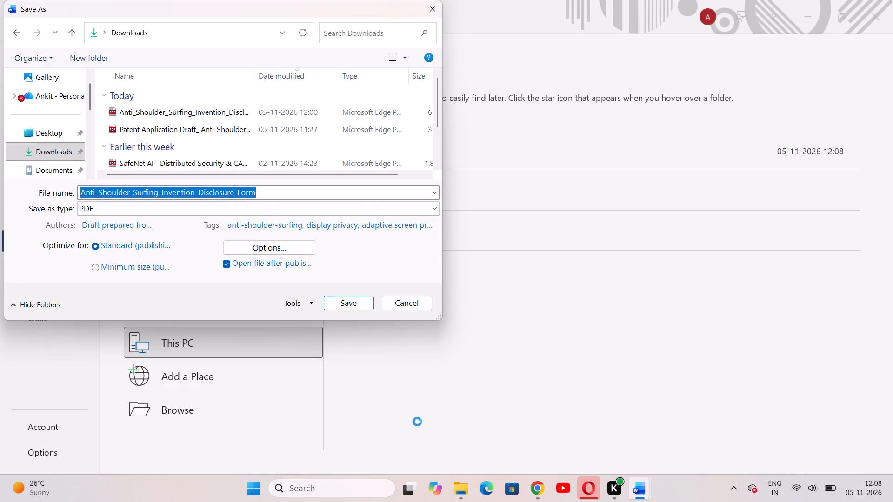
Switch to File Explorer and delete the "Patent Application Draft_ Anti-Shoulder-..." PDF from the Downloads folder.
{"action": "left_click", "coordinate": [464, 501]}
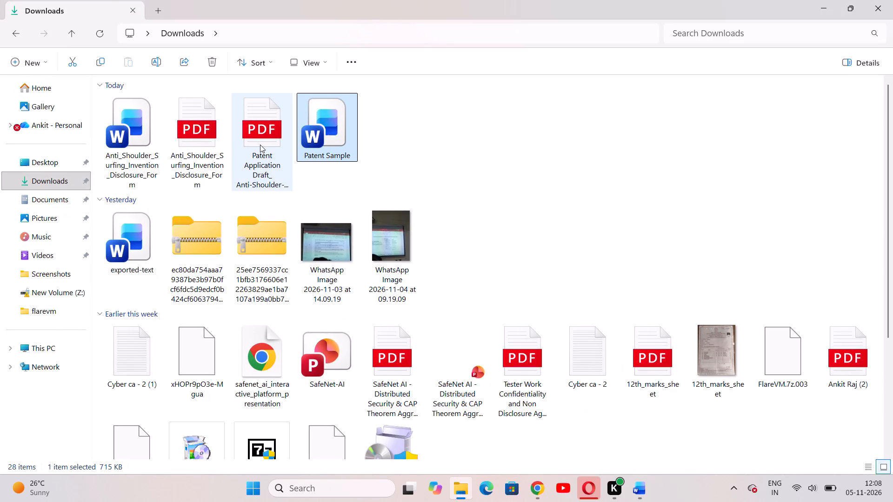
{"action": "left_click", "coordinate": [260, 145]}
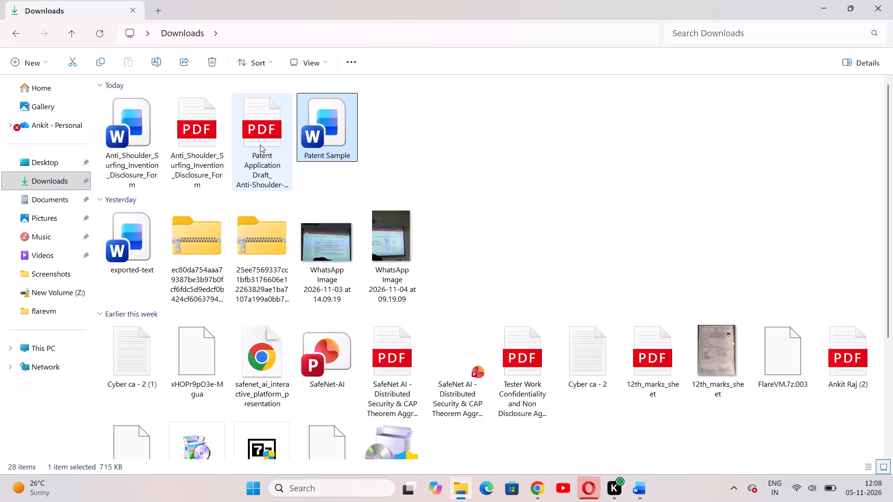
{"action": "key", "text": "Delete"}
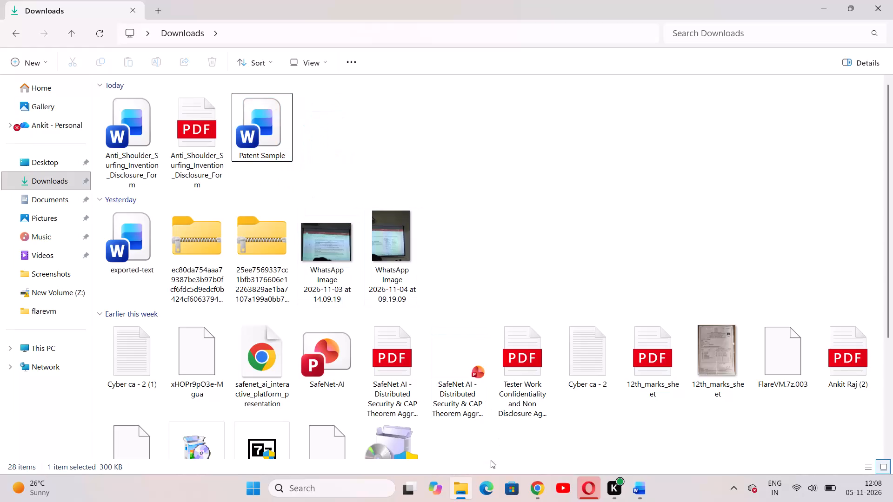
Return to Word and submit the PDF save of Anti_Shoulder_Surfing_Invention_Disclosure_Form in Downloads.
{"action": "left_click", "coordinate": [466, 487]}
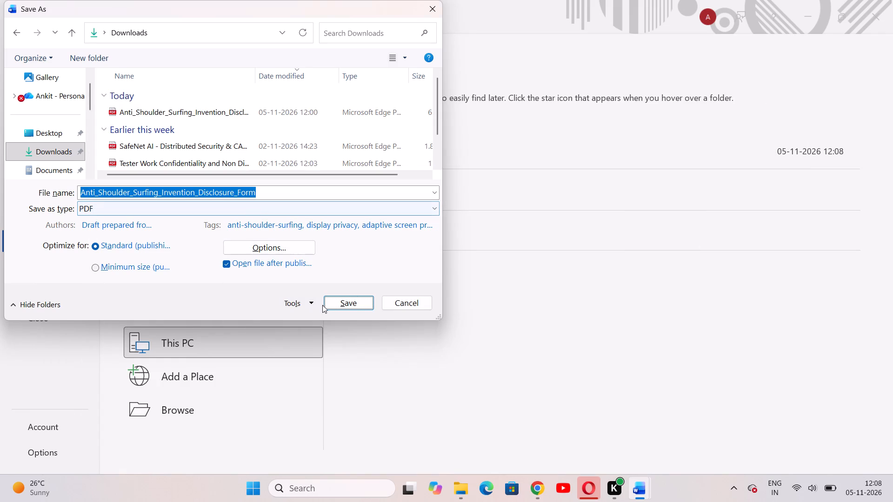
{"action": "left_click", "coordinate": [339, 305]}
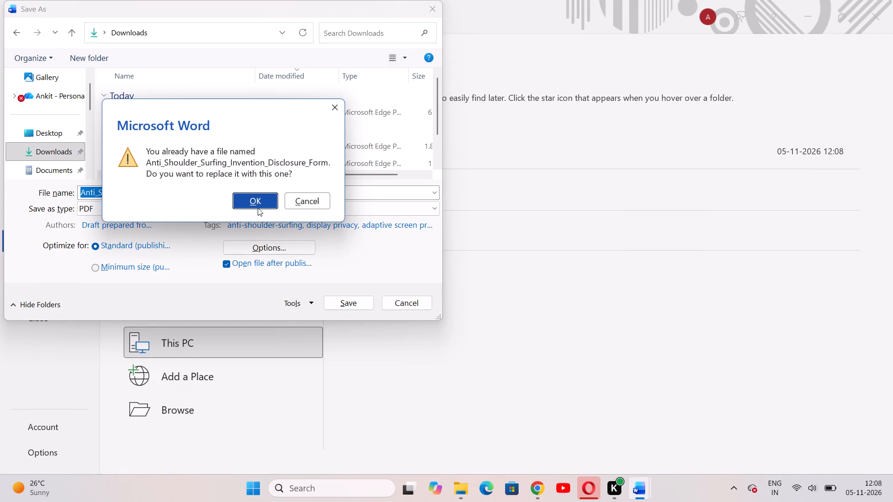
Switch to File Explorer and delete the old Anti_Shoulder_Surfing_Invention_Disclosure_Form PDF from the Downloads folder.
{"action": "left_click", "coordinate": [457, 488]}
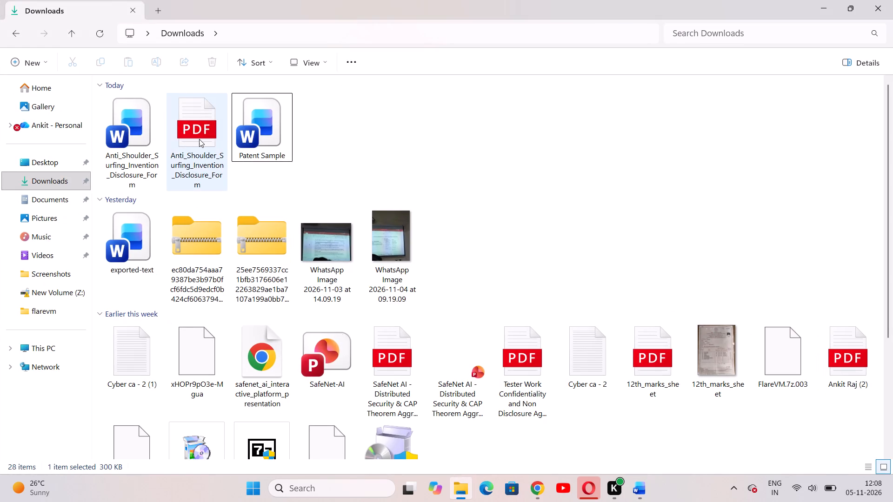
{"action": "left_click", "coordinate": [200, 138]}
{"action": "key", "text": "Delete"}
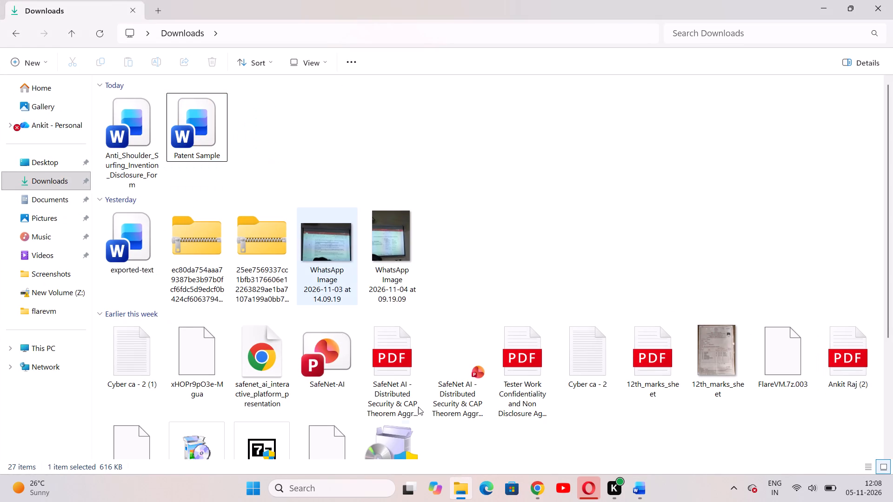
Return to Word and complete the pending PDF save by agreeing to replace the file of that name.
{"action": "left_click", "coordinate": [457, 501]}
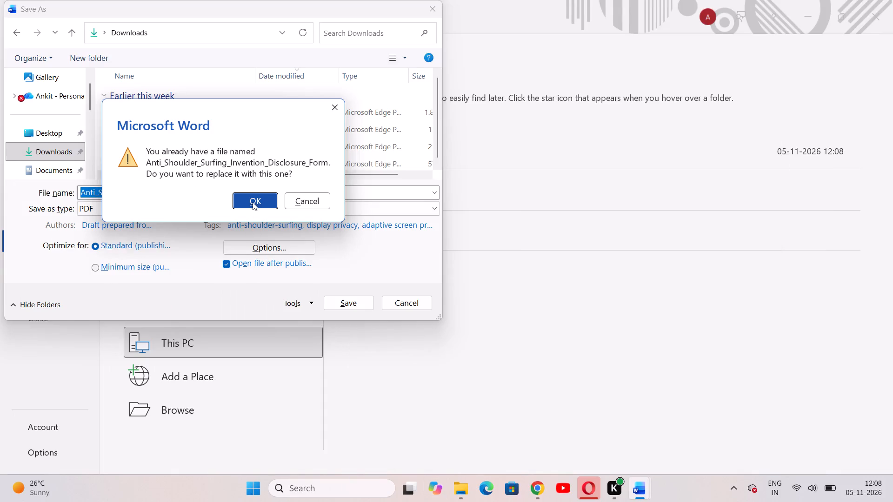
{"action": "left_click", "coordinate": [253, 199]}
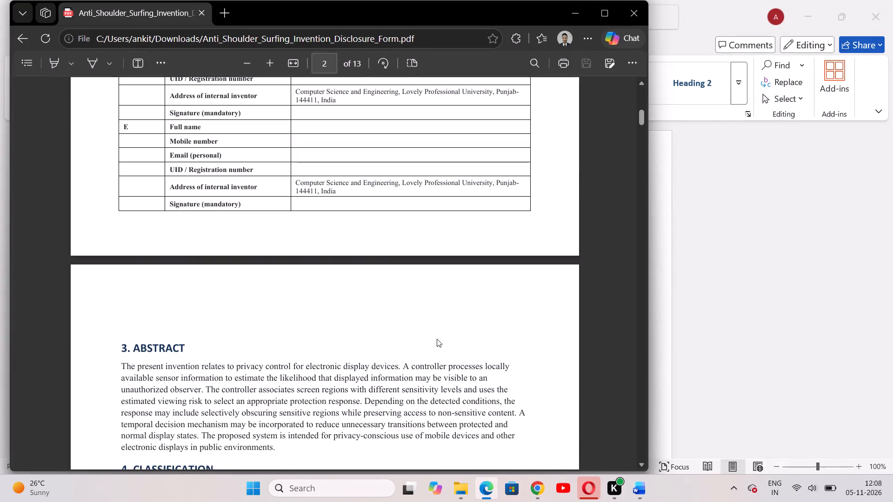
Examine pages 1 and 2 of the exported PDF, checking the headings, the inventor table and the start of the Abstract.
{"action": "scroll", "coordinate": [437, 339], "scroll_direction": "up", "scroll_amount": 6}
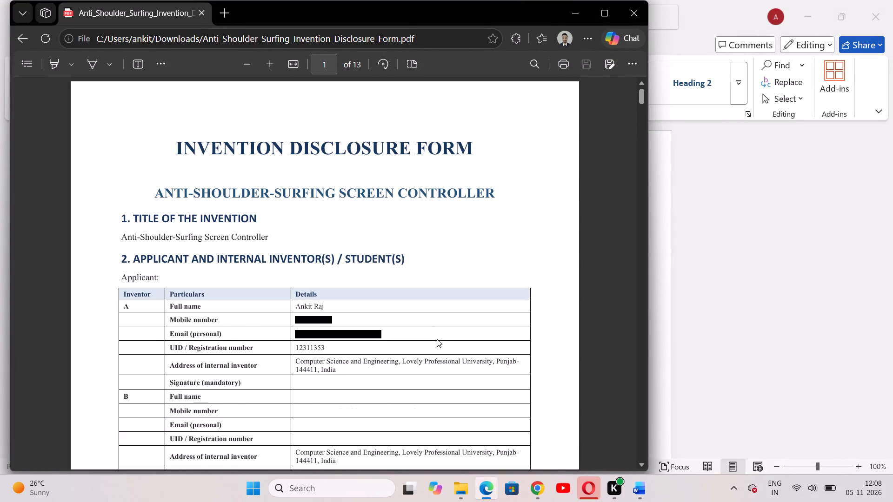
{"action": "scroll", "coordinate": [437, 339], "scroll_direction": "down", "scroll_amount": 1}
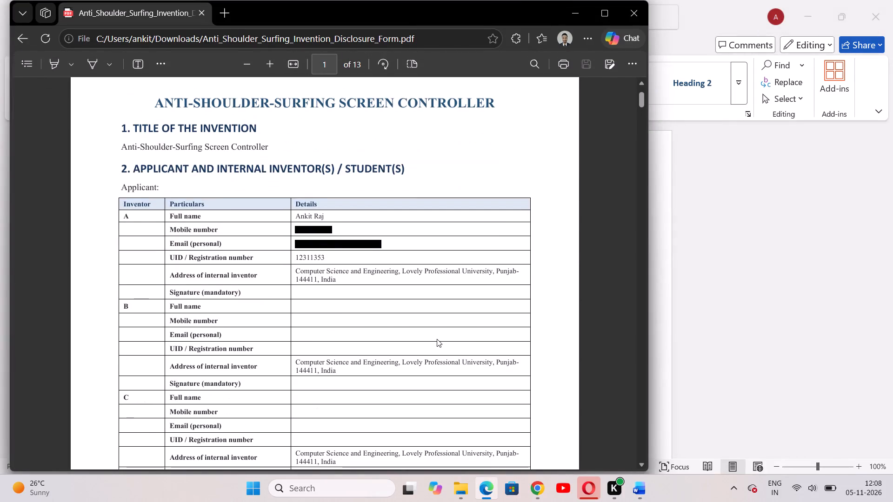
{"action": "scroll", "coordinate": [437, 339], "scroll_direction": "down", "scroll_amount": 3}
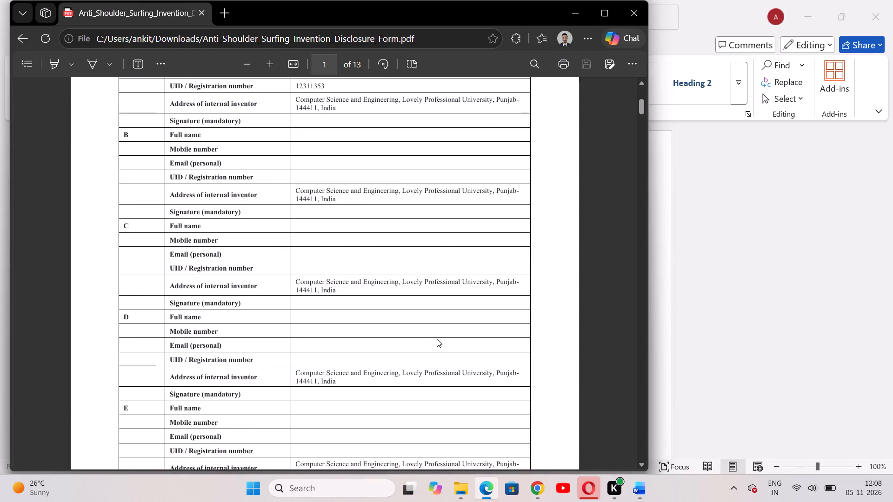
{"action": "scroll", "coordinate": [437, 339], "scroll_direction": "down", "scroll_amount": 3}
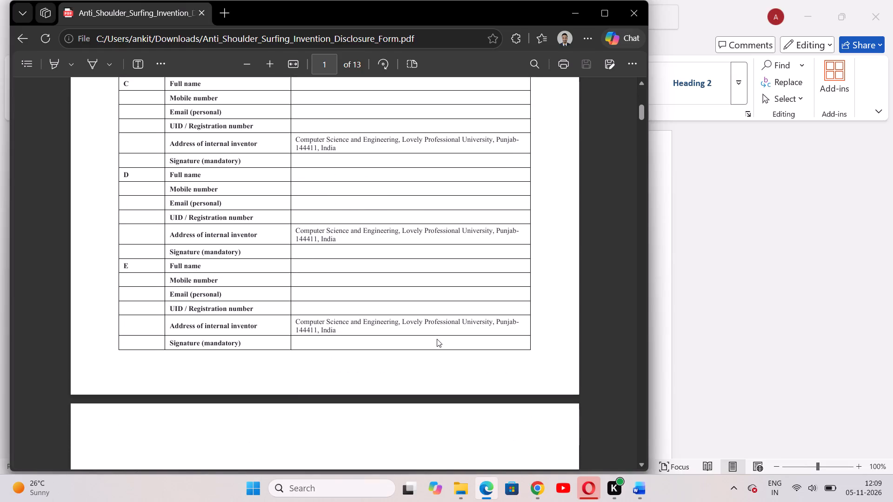
{"action": "scroll", "coordinate": [380, 342], "scroll_direction": "up", "scroll_amount": 2}
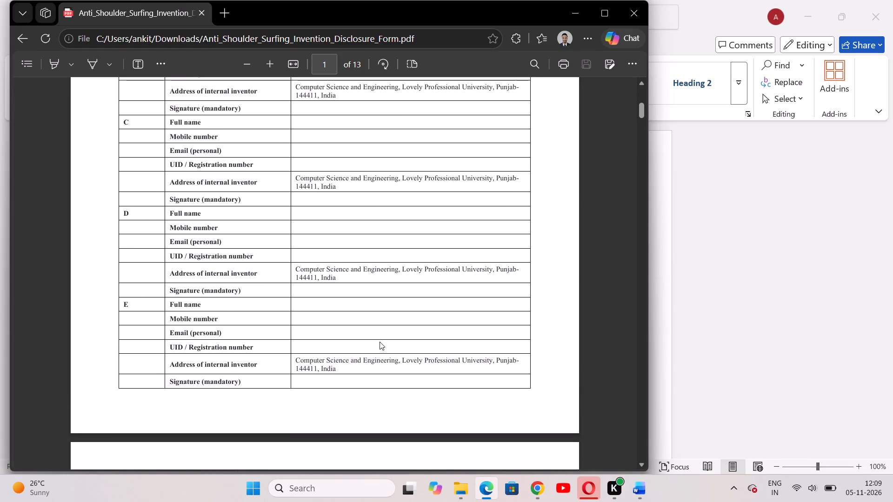
{"action": "scroll", "coordinate": [380, 342], "scroll_direction": "up", "scroll_amount": 2}
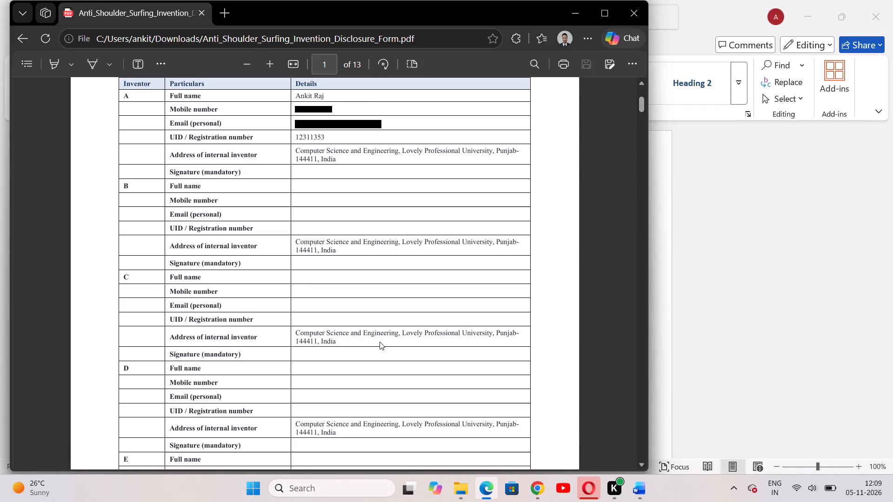
{"action": "scroll", "coordinate": [380, 342], "scroll_direction": "up", "scroll_amount": 1}
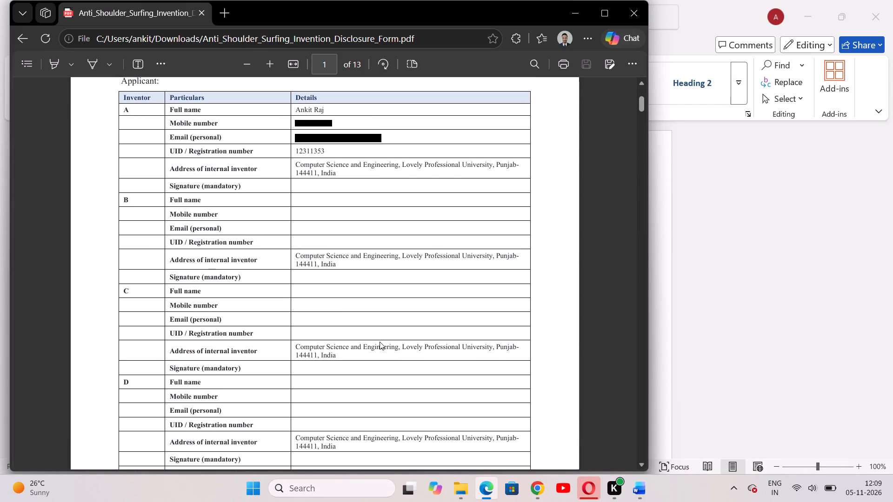
{"action": "scroll", "coordinate": [380, 342], "scroll_direction": "up", "scroll_amount": 1}
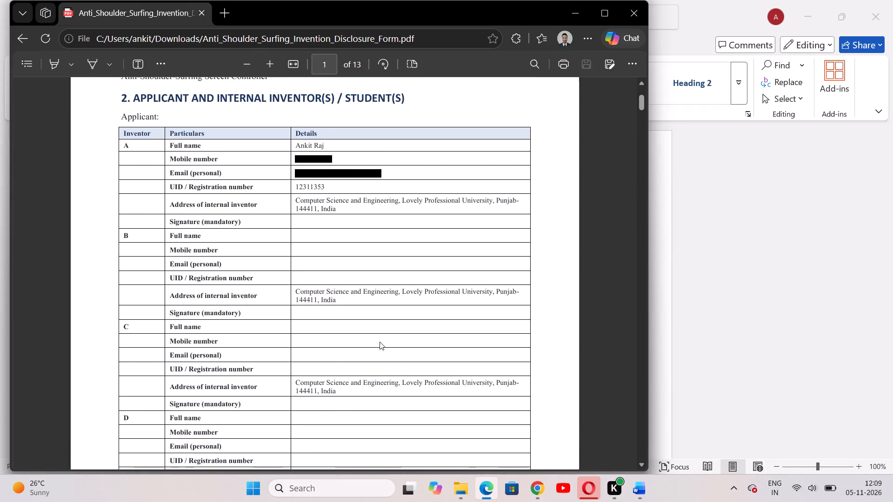
{"action": "scroll", "coordinate": [380, 342], "scroll_direction": "up", "scroll_amount": 2}
{"action": "scroll", "coordinate": [380, 342], "scroll_direction": "down", "scroll_amount": 3}
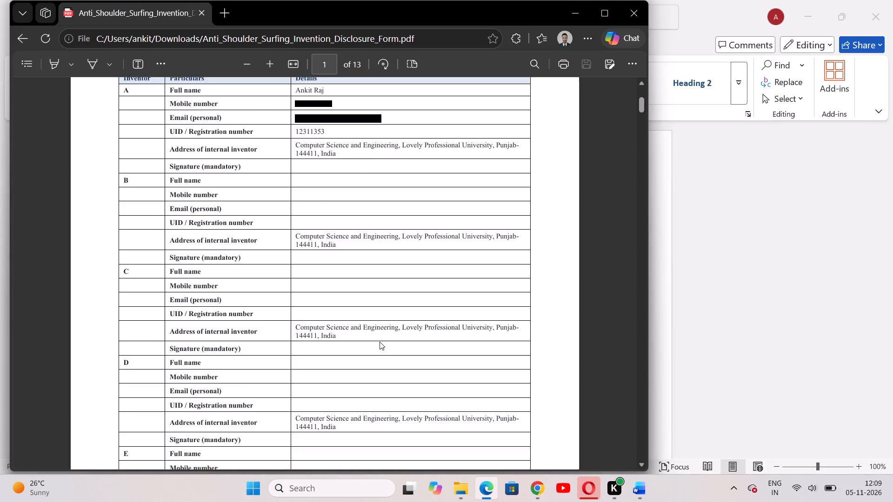
{"action": "scroll", "coordinate": [380, 342], "scroll_direction": "up", "scroll_amount": 2}
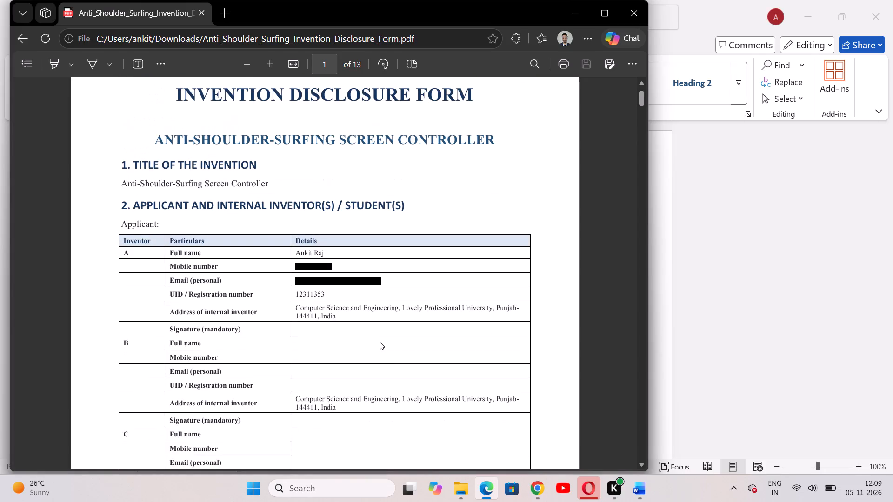
{"action": "scroll", "coordinate": [354, 363], "scroll_direction": "down", "scroll_amount": 1}
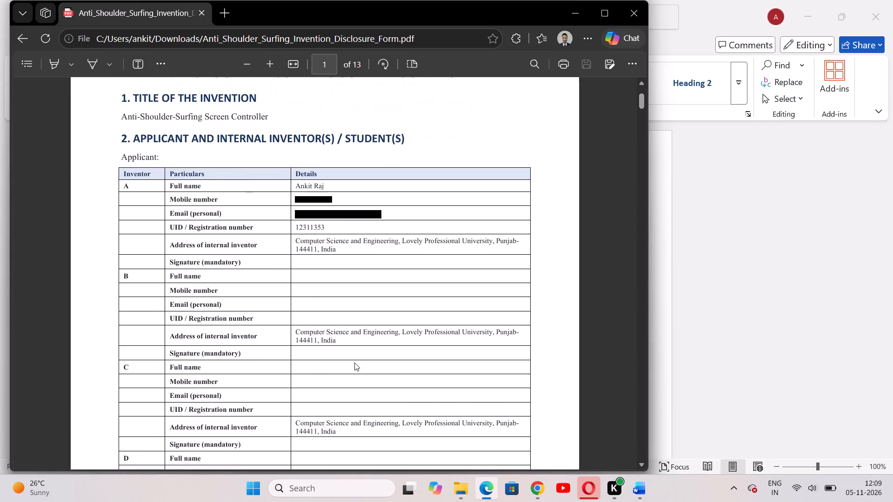
{"action": "scroll", "coordinate": [354, 363], "scroll_direction": "down", "scroll_amount": 6}
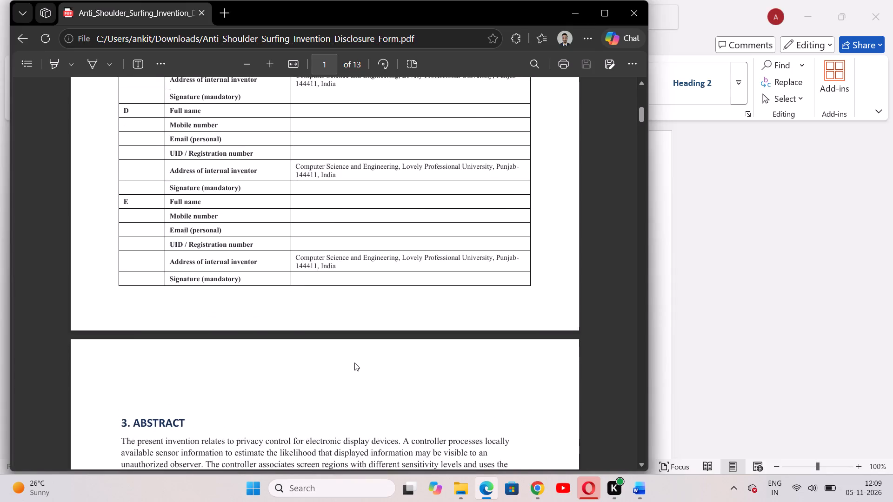
{"action": "scroll", "coordinate": [354, 363], "scroll_direction": "down", "scroll_amount": 2}
{"action": "scroll", "coordinate": [354, 363], "scroll_direction": "up", "scroll_amount": 5}
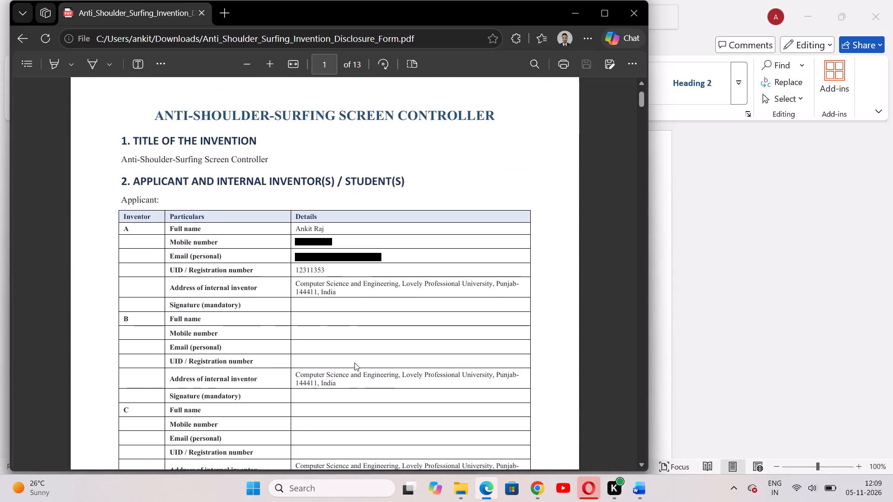
{"action": "scroll", "coordinate": [354, 363], "scroll_direction": "up", "scroll_amount": 3}
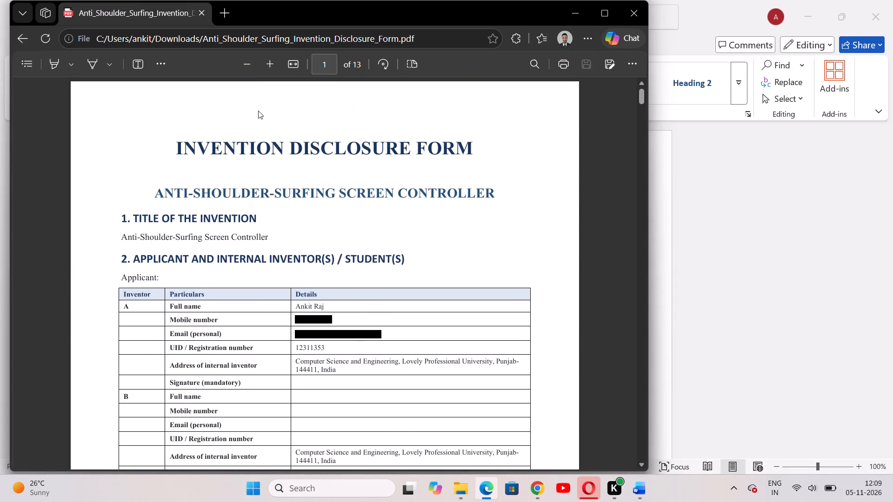
Close the exported PDF's window, switch to File Explorer and copy the Anti_Shoulder_Surfing_Invention_Disclosure_Form PDF in the Downloads folder.
{"action": "left_click", "coordinate": [625, 11]}
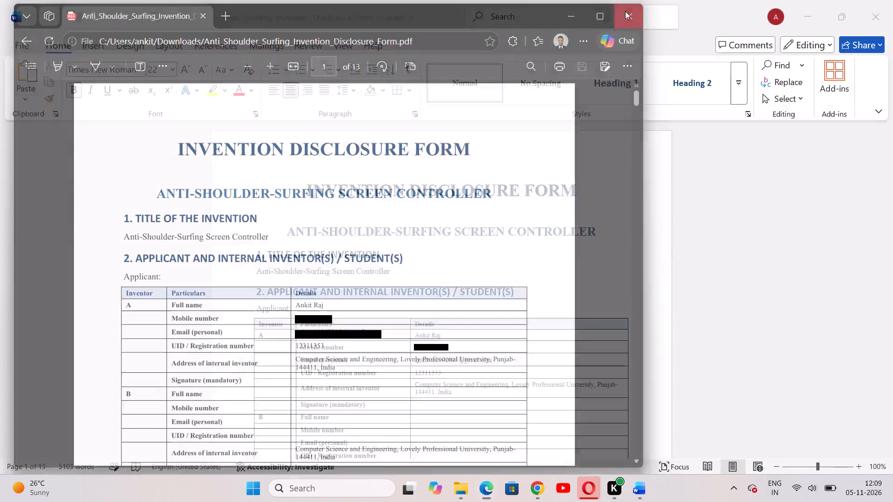
{"action": "left_click", "coordinate": [466, 486]}
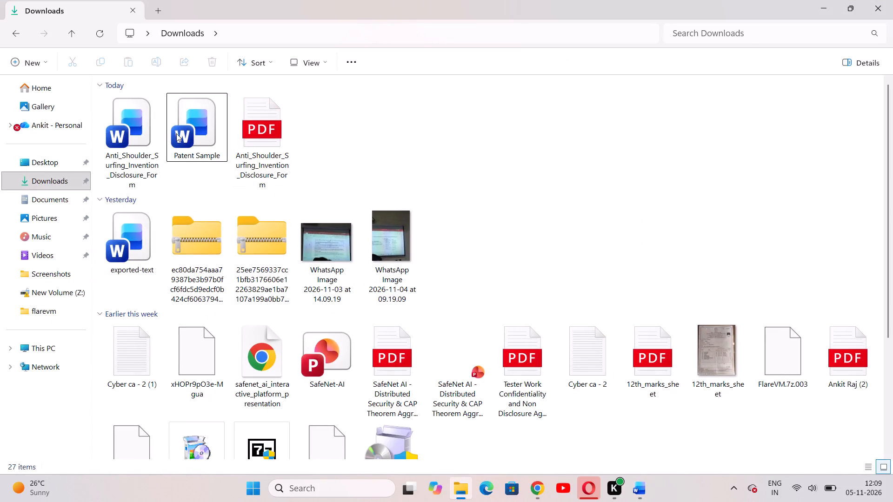
{"action": "left_click", "coordinate": [261, 152]}
{"action": "key", "text": "ctrl+c"}
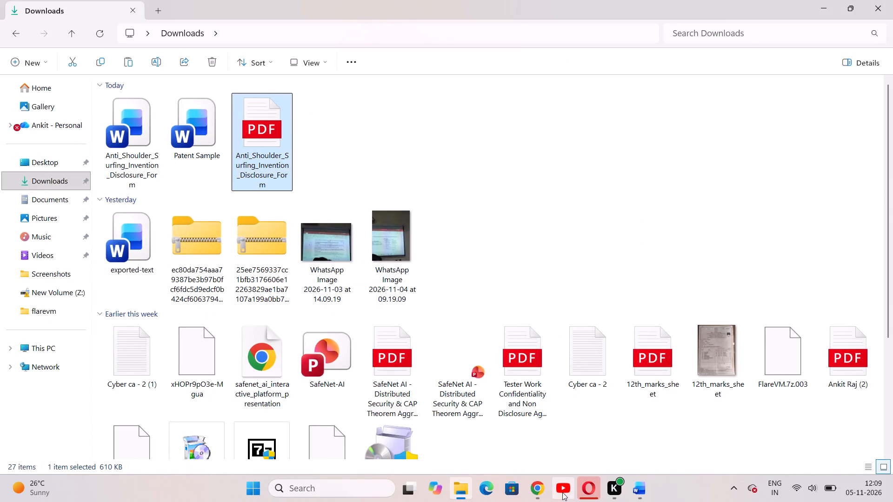
Switch to Microsoft Edge by opening a new browser window.
{"action": "left_click", "coordinate": [491, 489]}
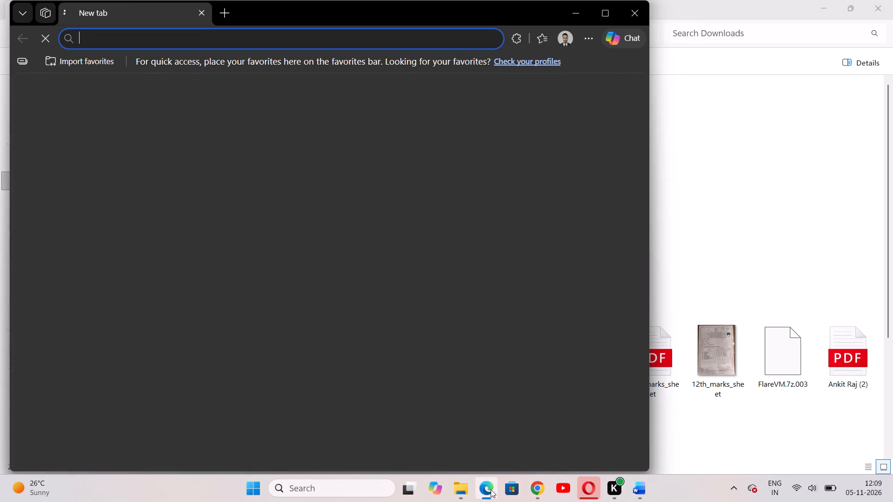
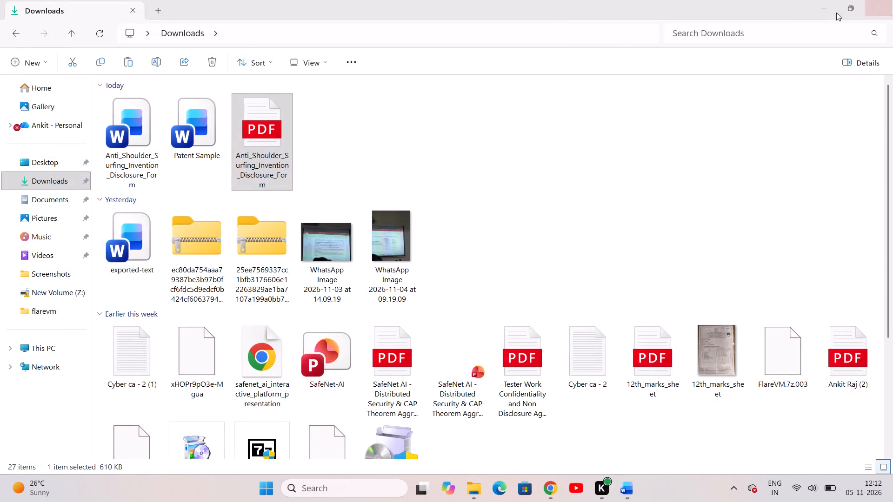
Put the Downloads folder window away and switch to Chrome, where the ChatGPT chat "Convert Patent Sample" is open.
{"action": "left_click", "coordinate": [819, 0]}
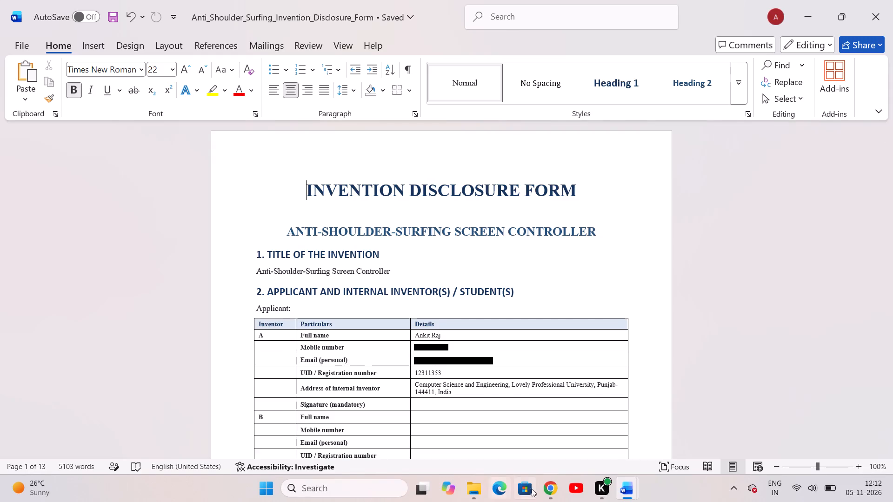
{"action": "left_click", "coordinate": [549, 493]}
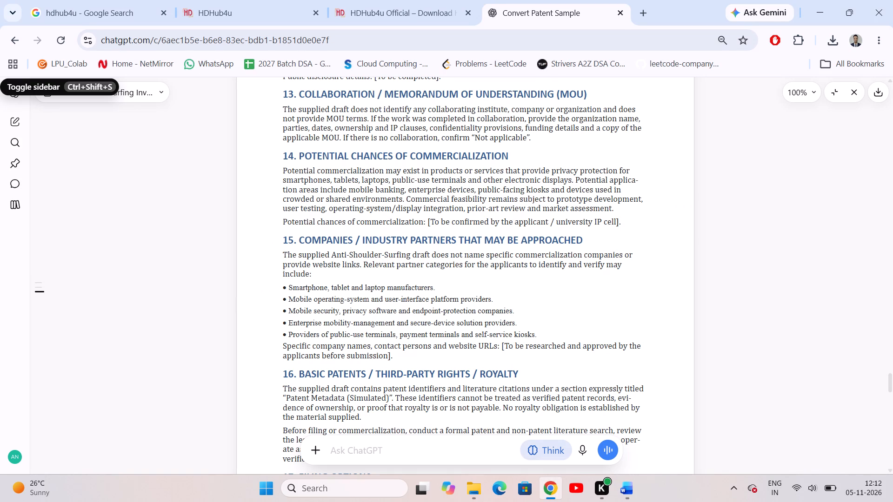
Close the Convert Patent Sample conversation in the browser.
{"action": "left_click", "coordinate": [619, 10]}
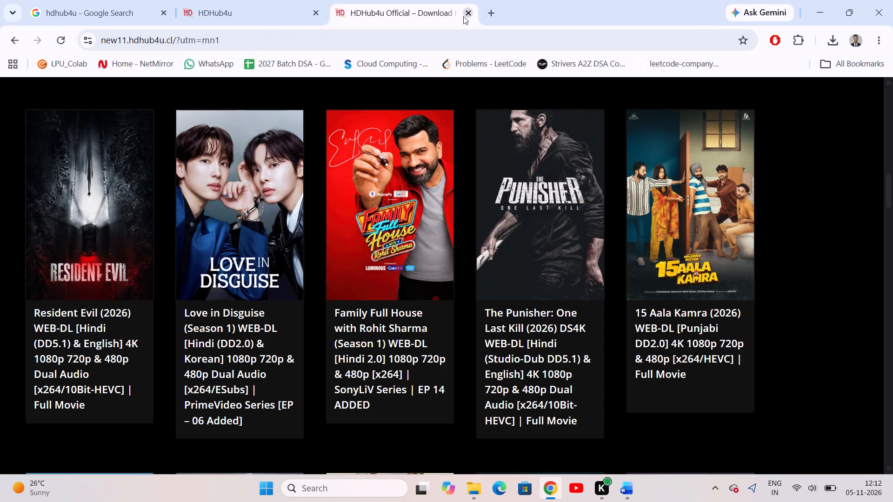
Browse the latest releases on the HDHub4u site, dismissing the DNS notice and reloading its home page.
{"action": "scroll", "coordinate": [305, 179], "scroll_direction": "up", "scroll_amount": 18}
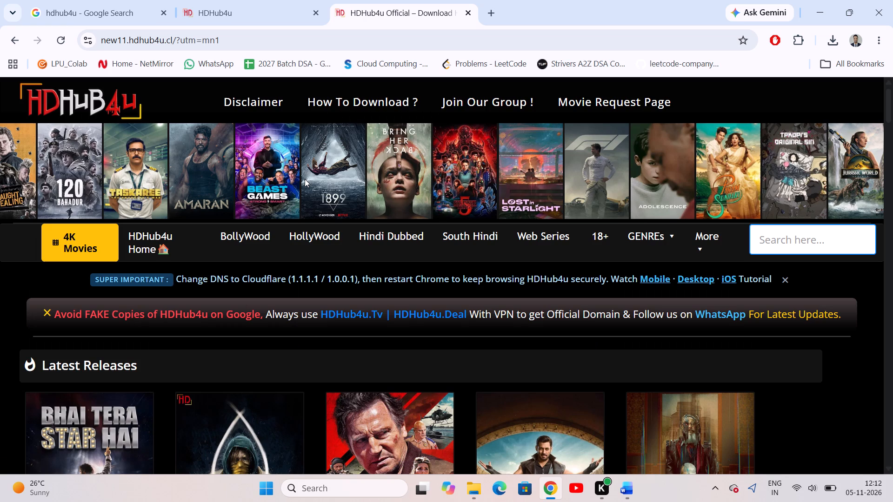
{"action": "scroll", "coordinate": [305, 179], "scroll_direction": "up", "scroll_amount": 8}
{"action": "scroll", "coordinate": [305, 179], "scroll_direction": "down", "scroll_amount": 8}
{"action": "scroll", "coordinate": [305, 179], "scroll_direction": "up", "scroll_amount": 12}
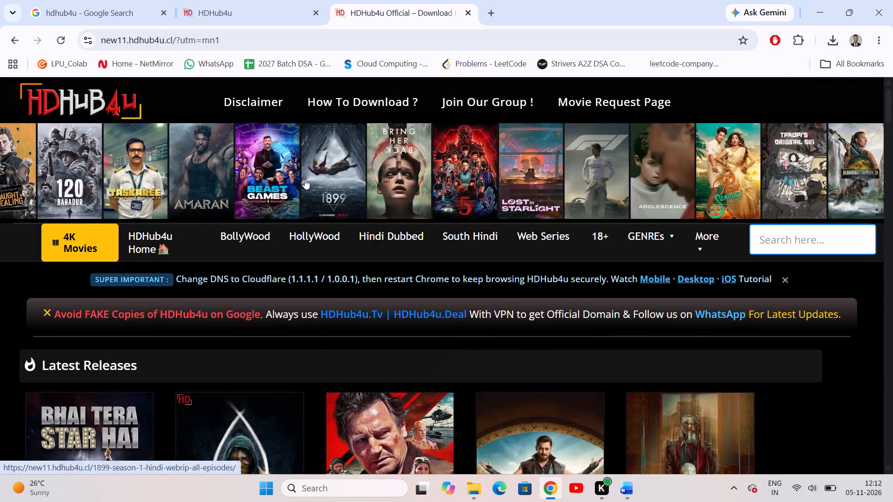
{"action": "left_click", "coordinate": [787, 283]}
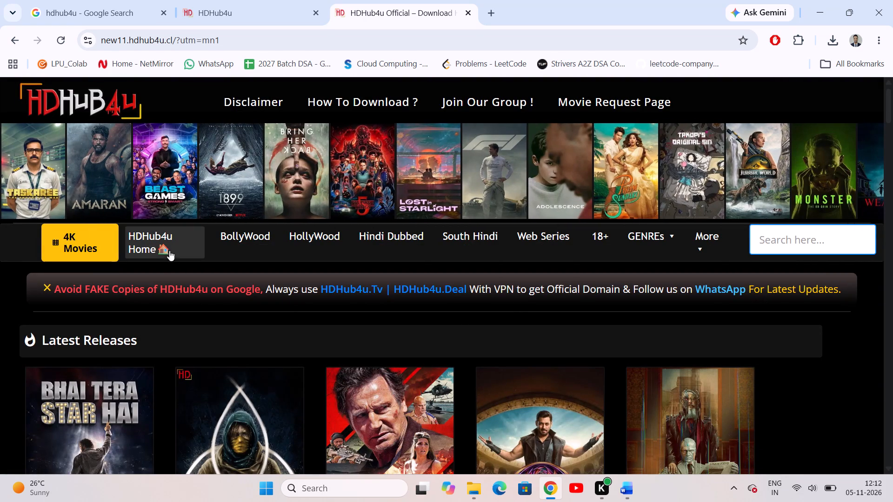
{"action": "left_click", "coordinate": [148, 241]}
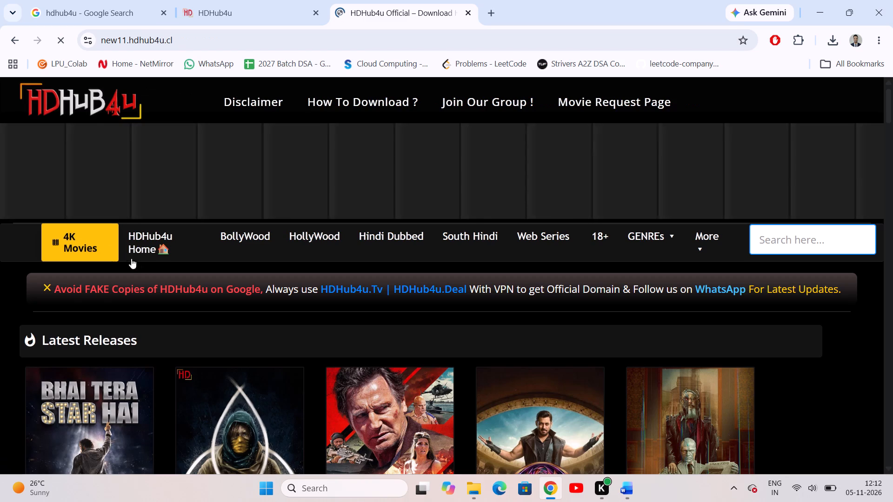
{"action": "scroll", "coordinate": [146, 268], "scroll_direction": "down", "scroll_amount": 6}
{"action": "scroll", "coordinate": [146, 268], "scroll_direction": "up", "scroll_amount": 5}
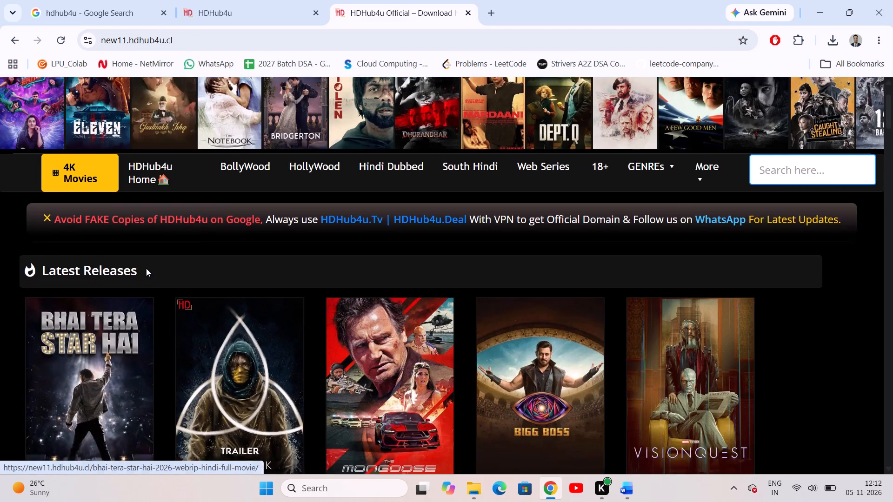
{"action": "scroll", "coordinate": [146, 268], "scroll_direction": "down", "scroll_amount": 15}
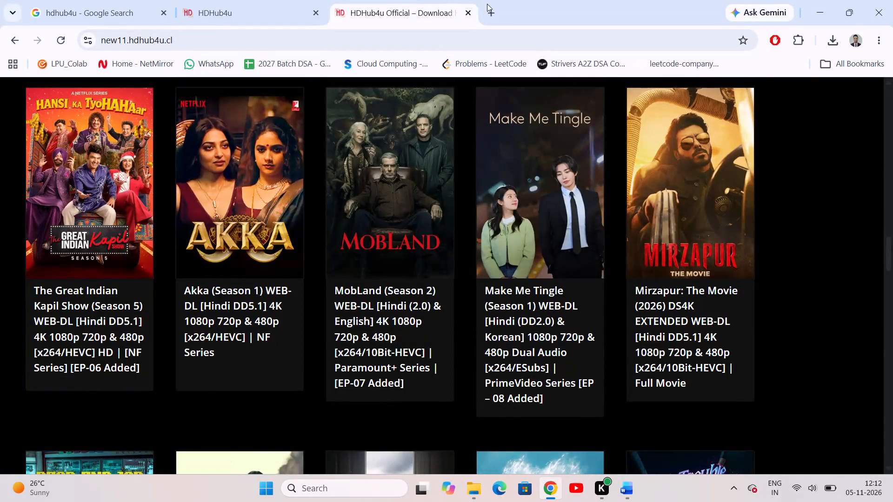
Open YouTube in a new browser tab and return to its home feed from the faceless YouTube Shorts video.
{"action": "left_click", "coordinate": [491, 6]}
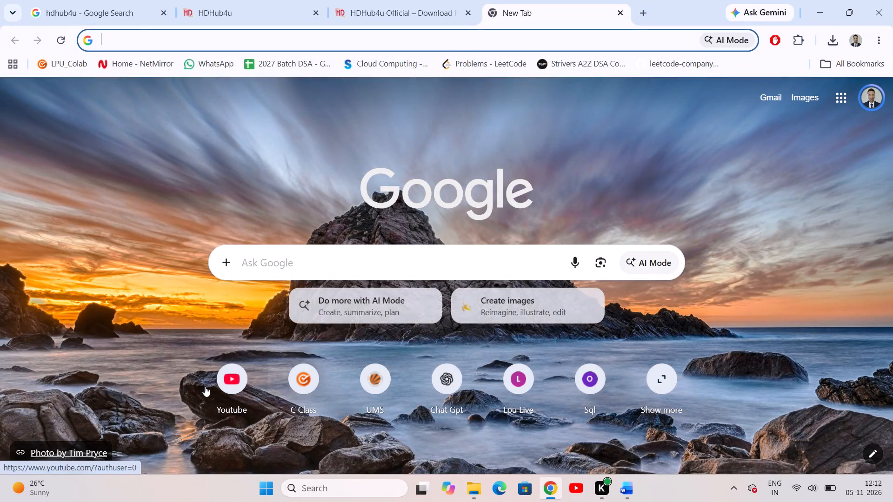
{"action": "left_click", "coordinate": [226, 386]}
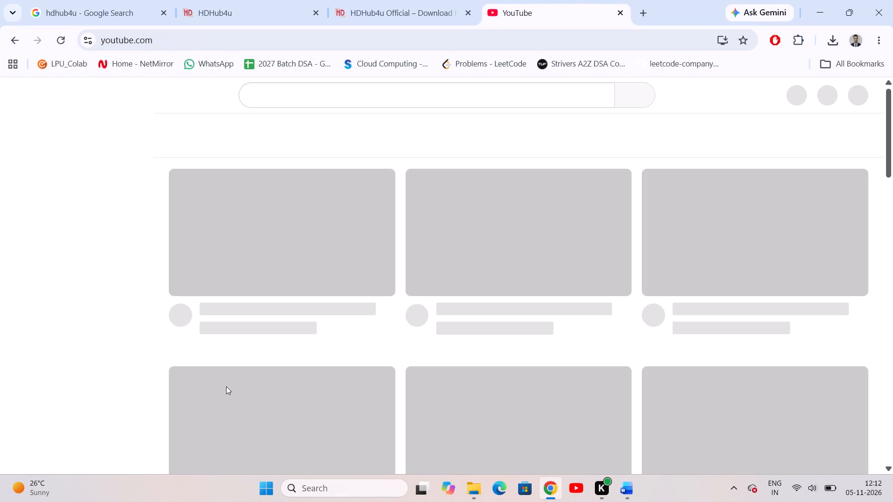
{"action": "left_click", "coordinate": [226, 386]}
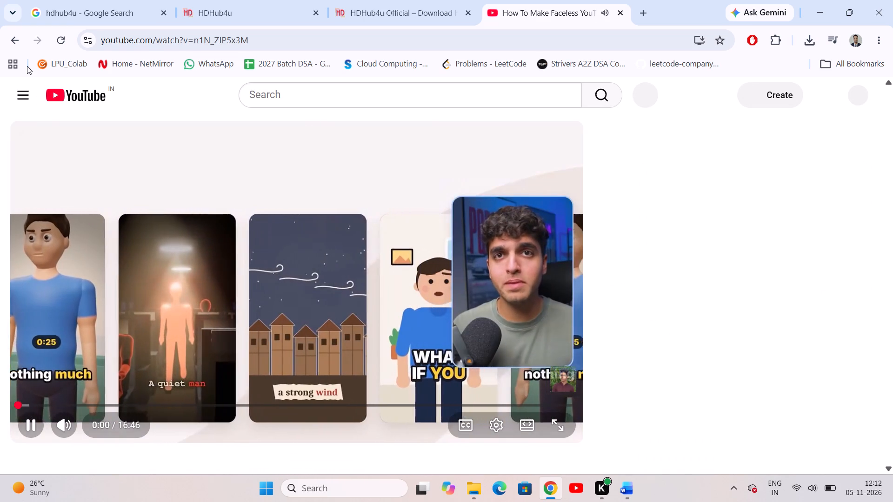
{"action": "left_click", "coordinate": [14, 38]}
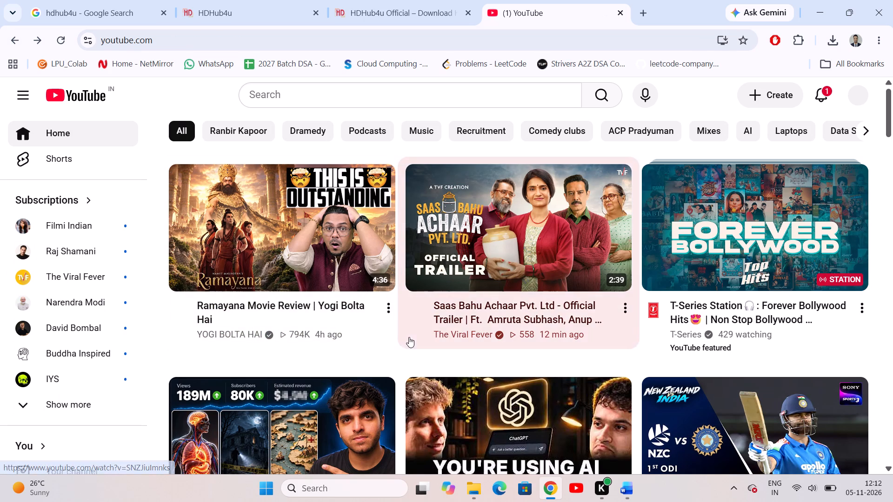
Look through the YouTube home feed down to the Shorts and open the short "Elvish Bhai ka Aura".
{"action": "scroll", "coordinate": [409, 337], "scroll_direction": "down", "scroll_amount": 1}
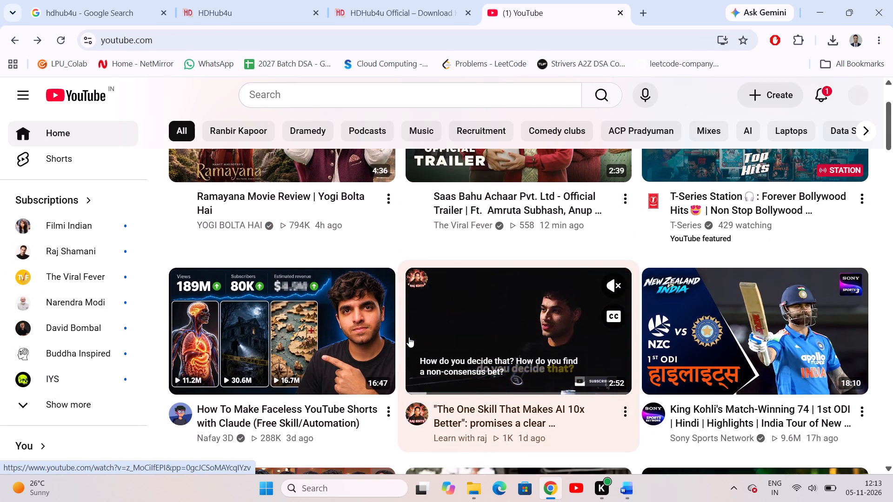
{"action": "scroll", "coordinate": [409, 337], "scroll_direction": "down", "scroll_amount": 2}
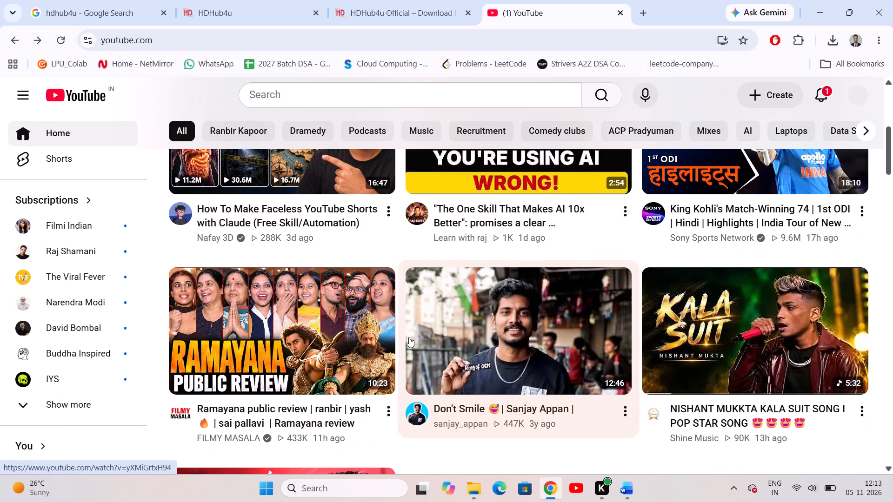
{"action": "scroll", "coordinate": [409, 337], "scroll_direction": "down", "scroll_amount": 4}
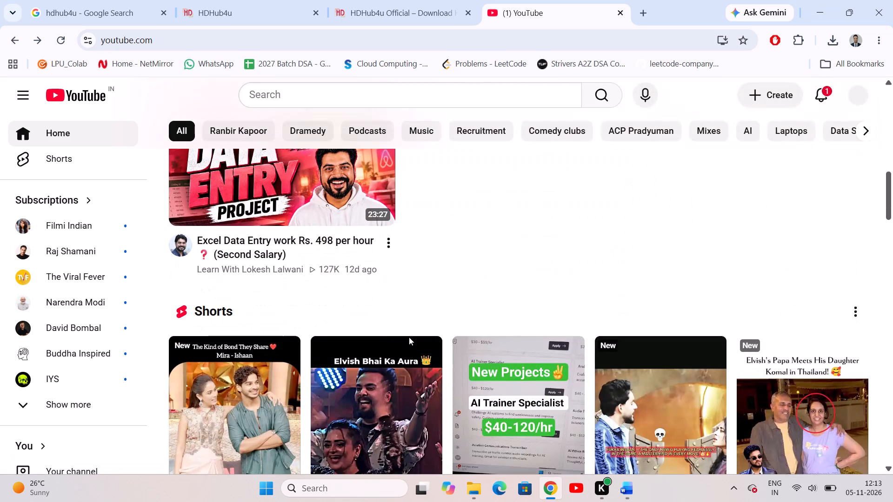
{"action": "scroll", "coordinate": [409, 337], "scroll_direction": "down", "scroll_amount": 3}
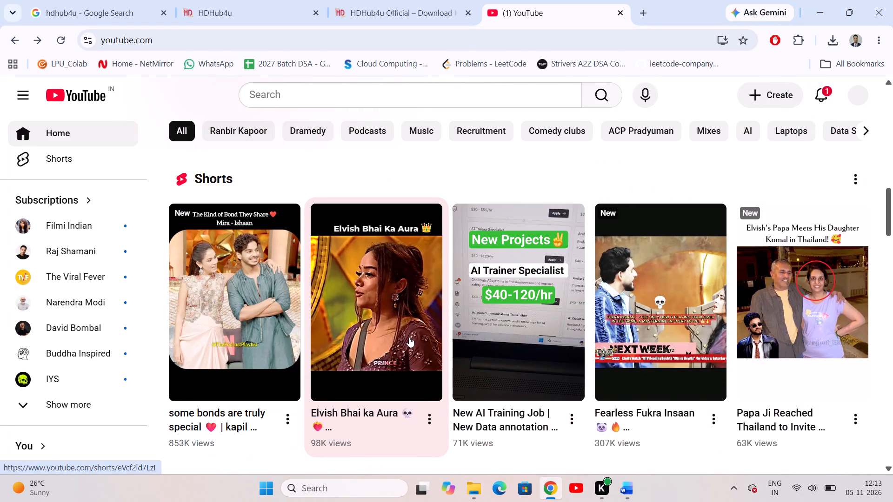
{"action": "left_click", "coordinate": [409, 337]}
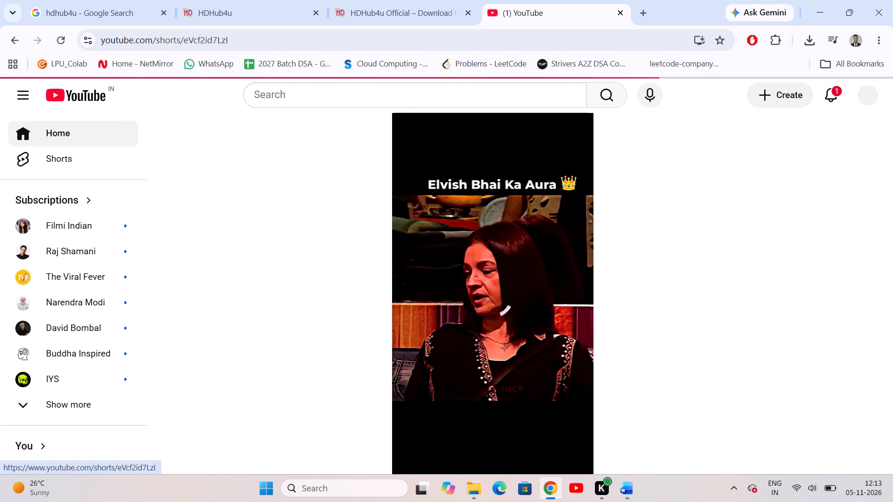